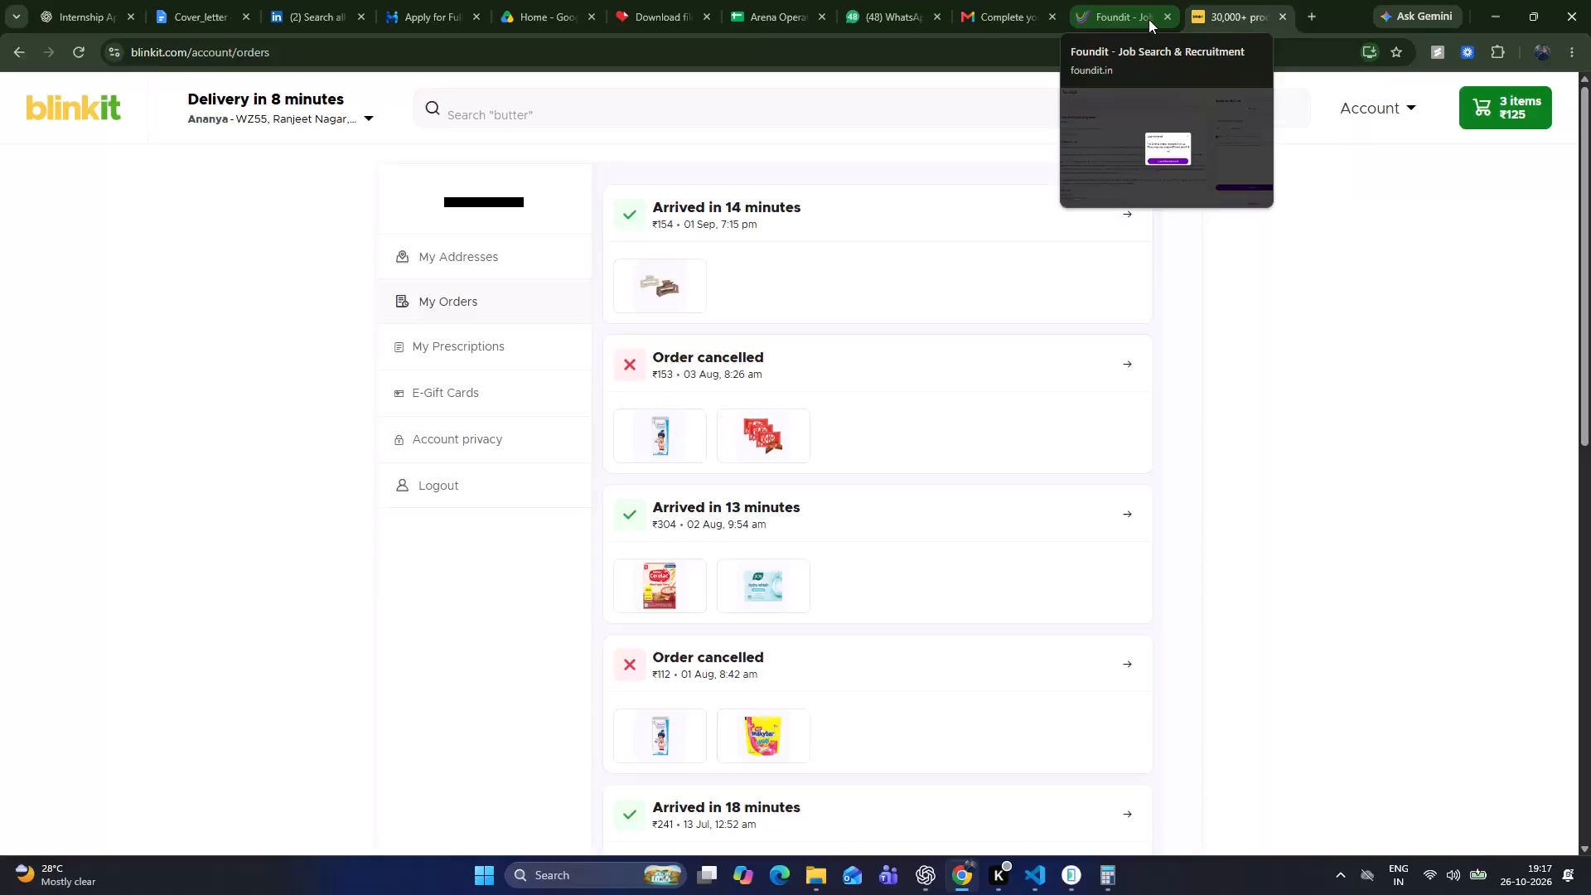
Switch to the open Foundit page with the Lead Software Engineer job application.
left_click(1144, 18)
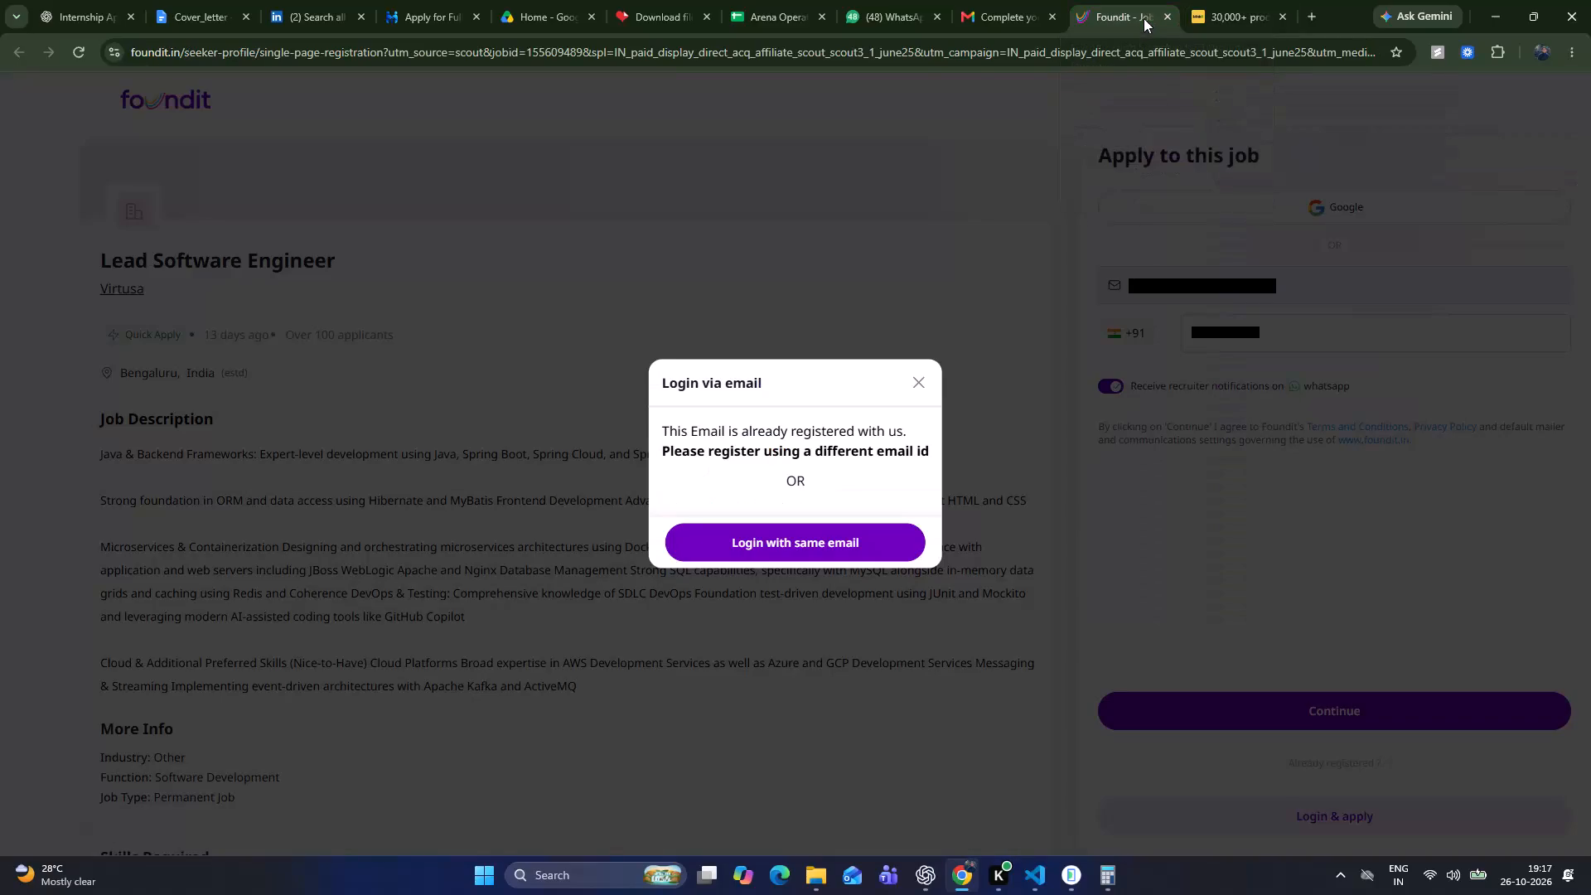
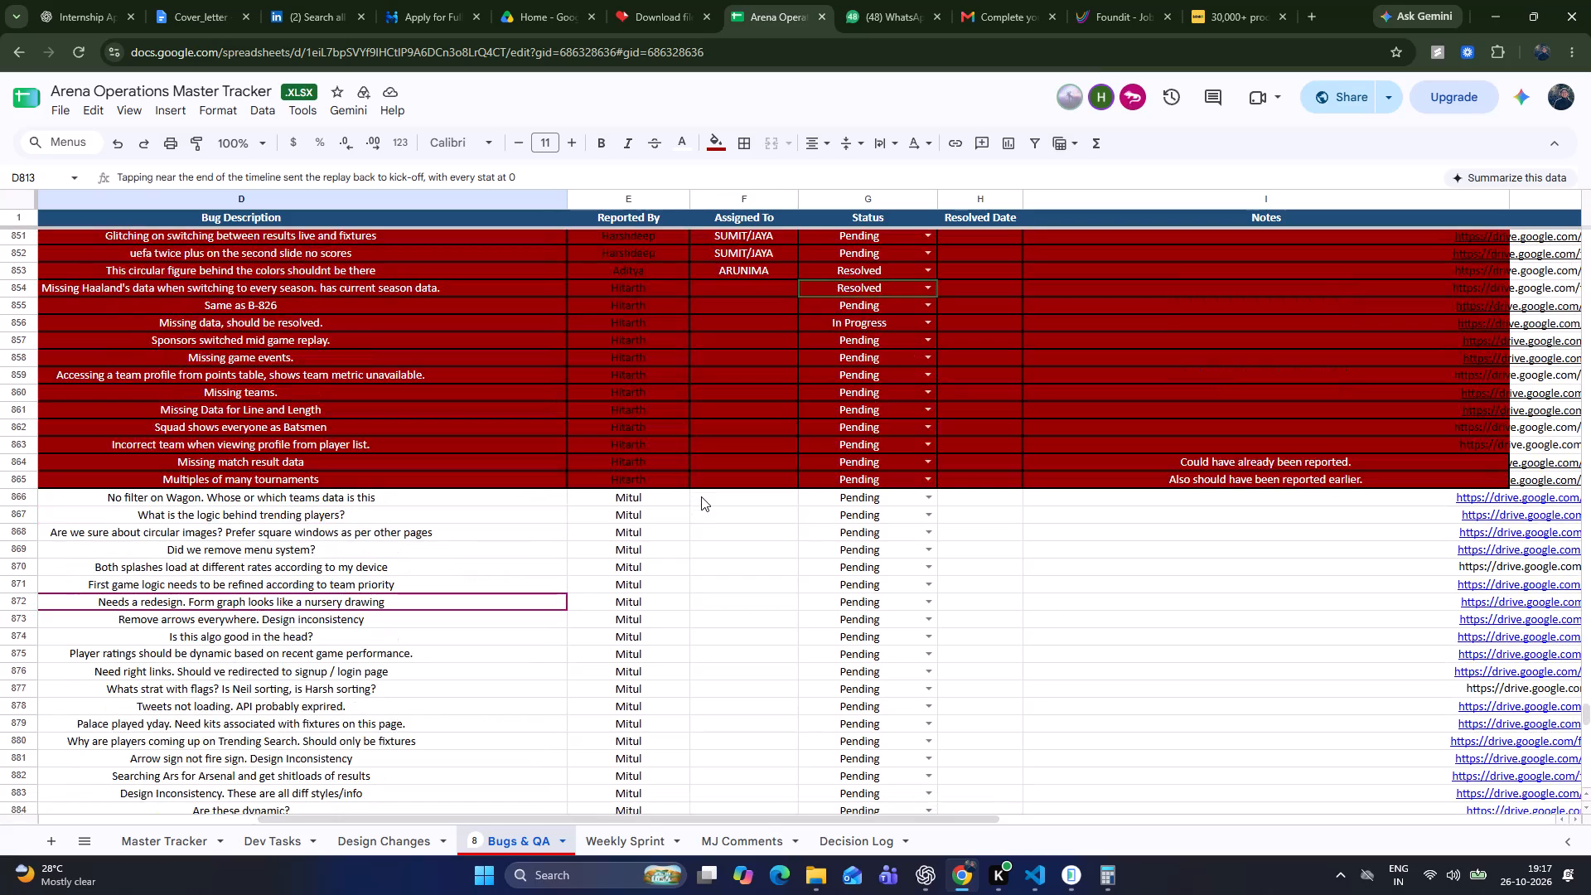
Examine the reported bugs, assignees and statuses around rows 827 to 908 of the Bugs & QA sheet in the Arena Operations Master Tracker.
scroll(701, 496, "down", 5)
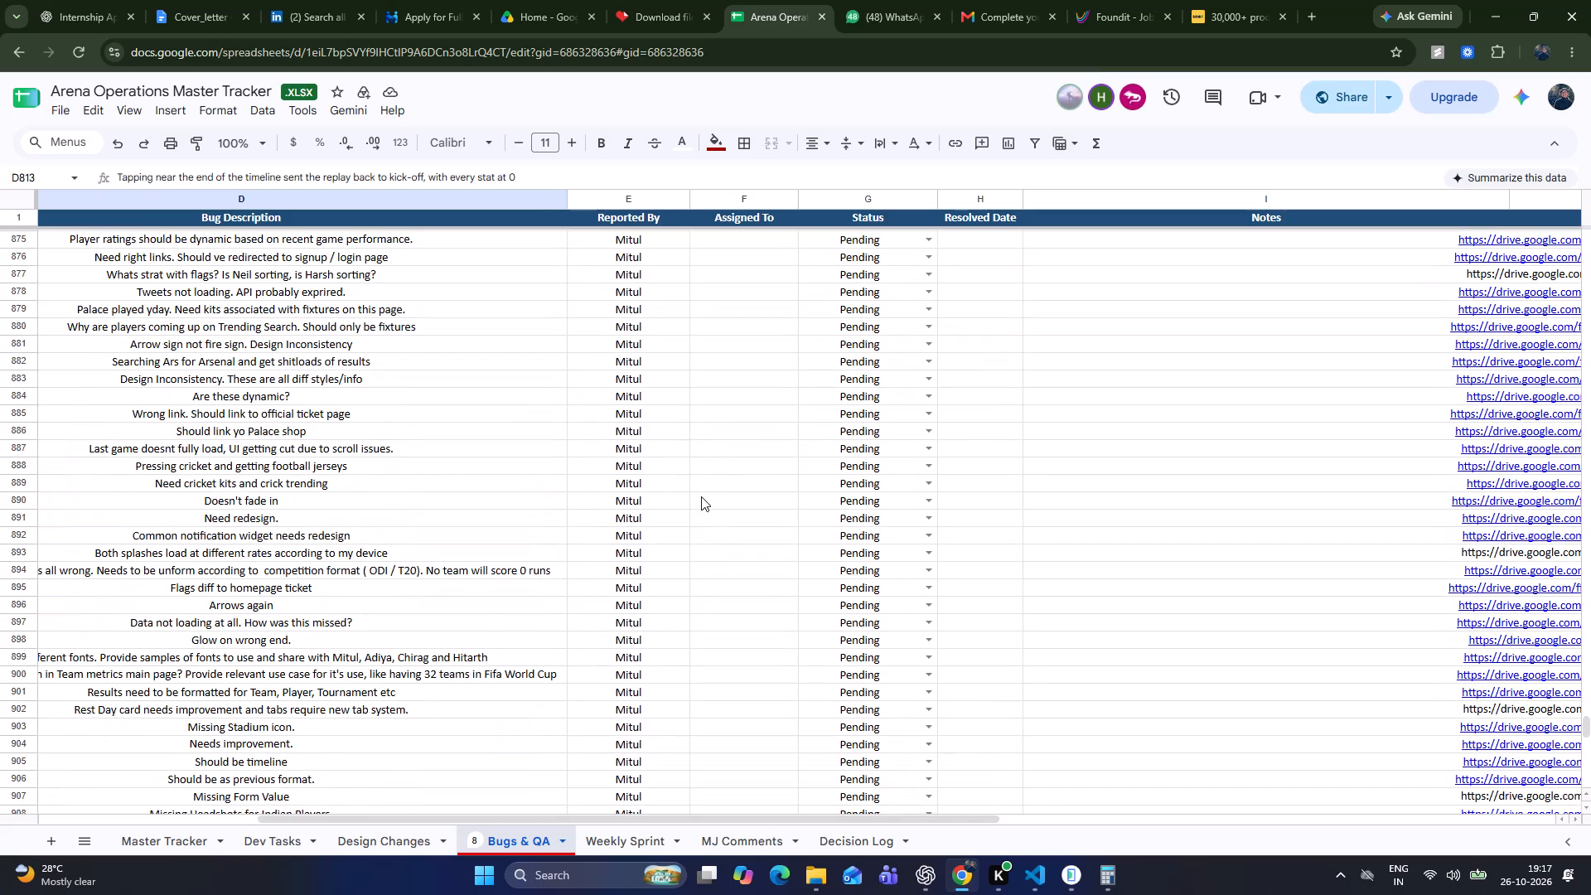
scroll(701, 496, "down", 2)
scroll(701, 496, "up", 6)
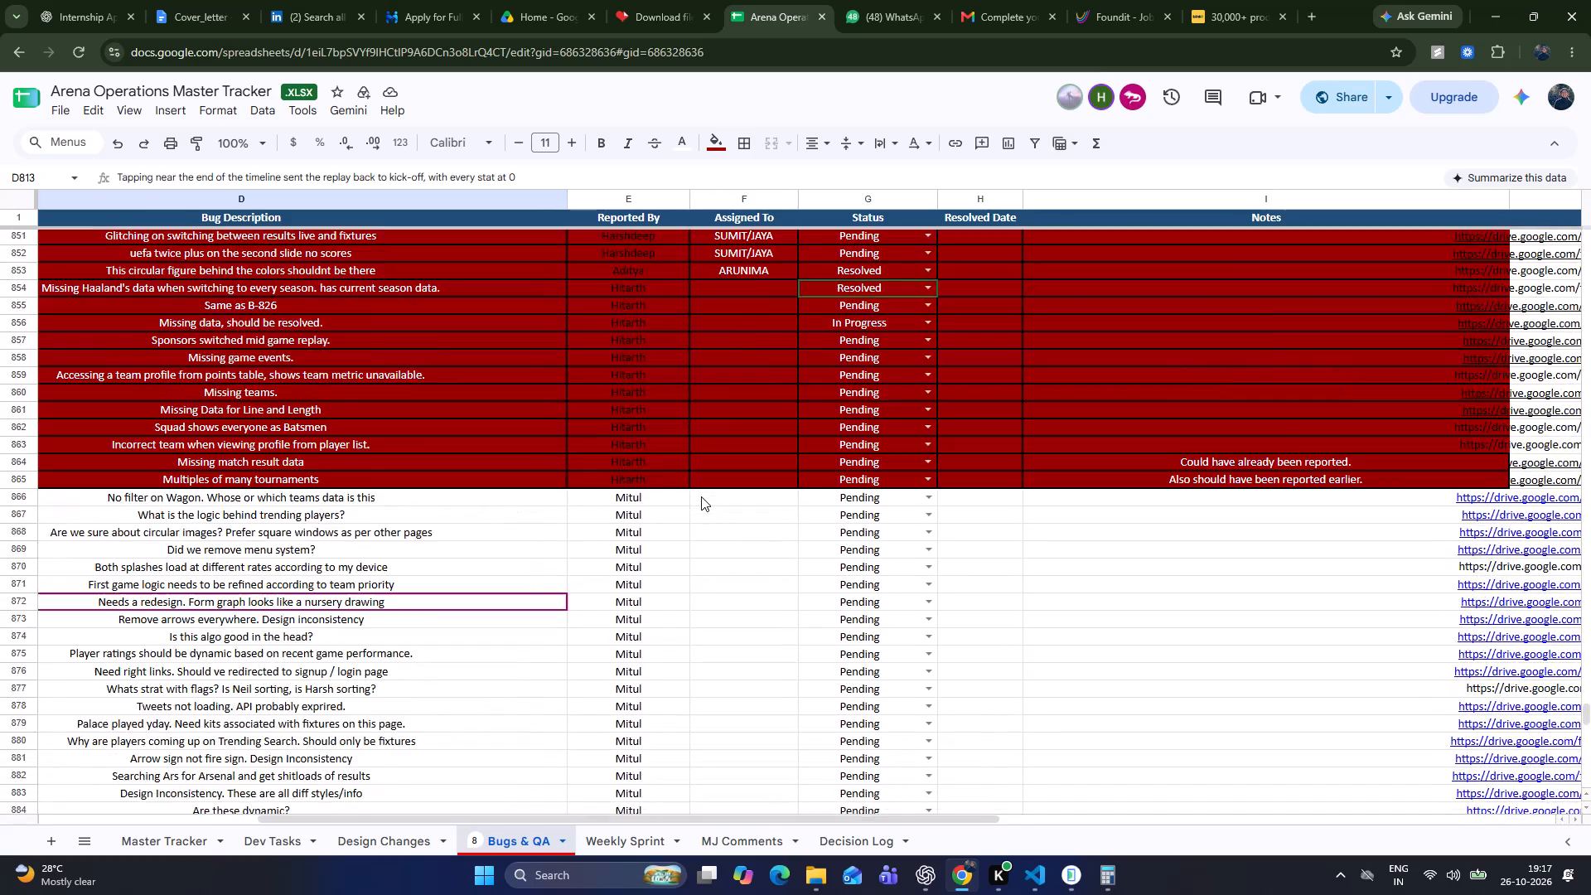
scroll(701, 496, "up", 6)
scroll(701, 496, "down", 8)
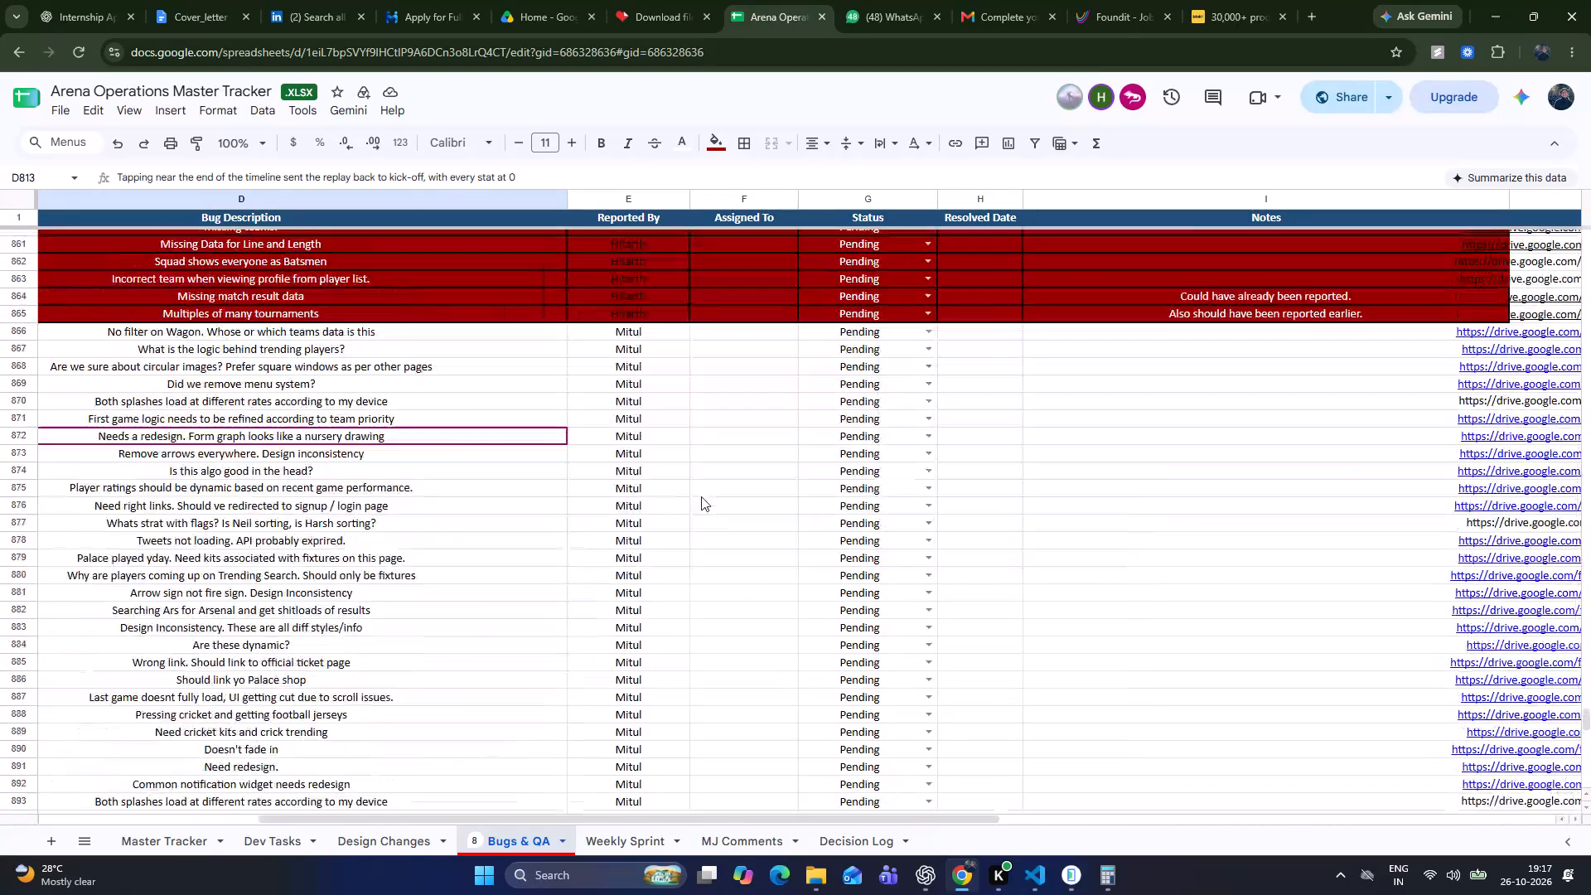
scroll(701, 496, "down", 9)
scroll(701, 496, "up", 9)
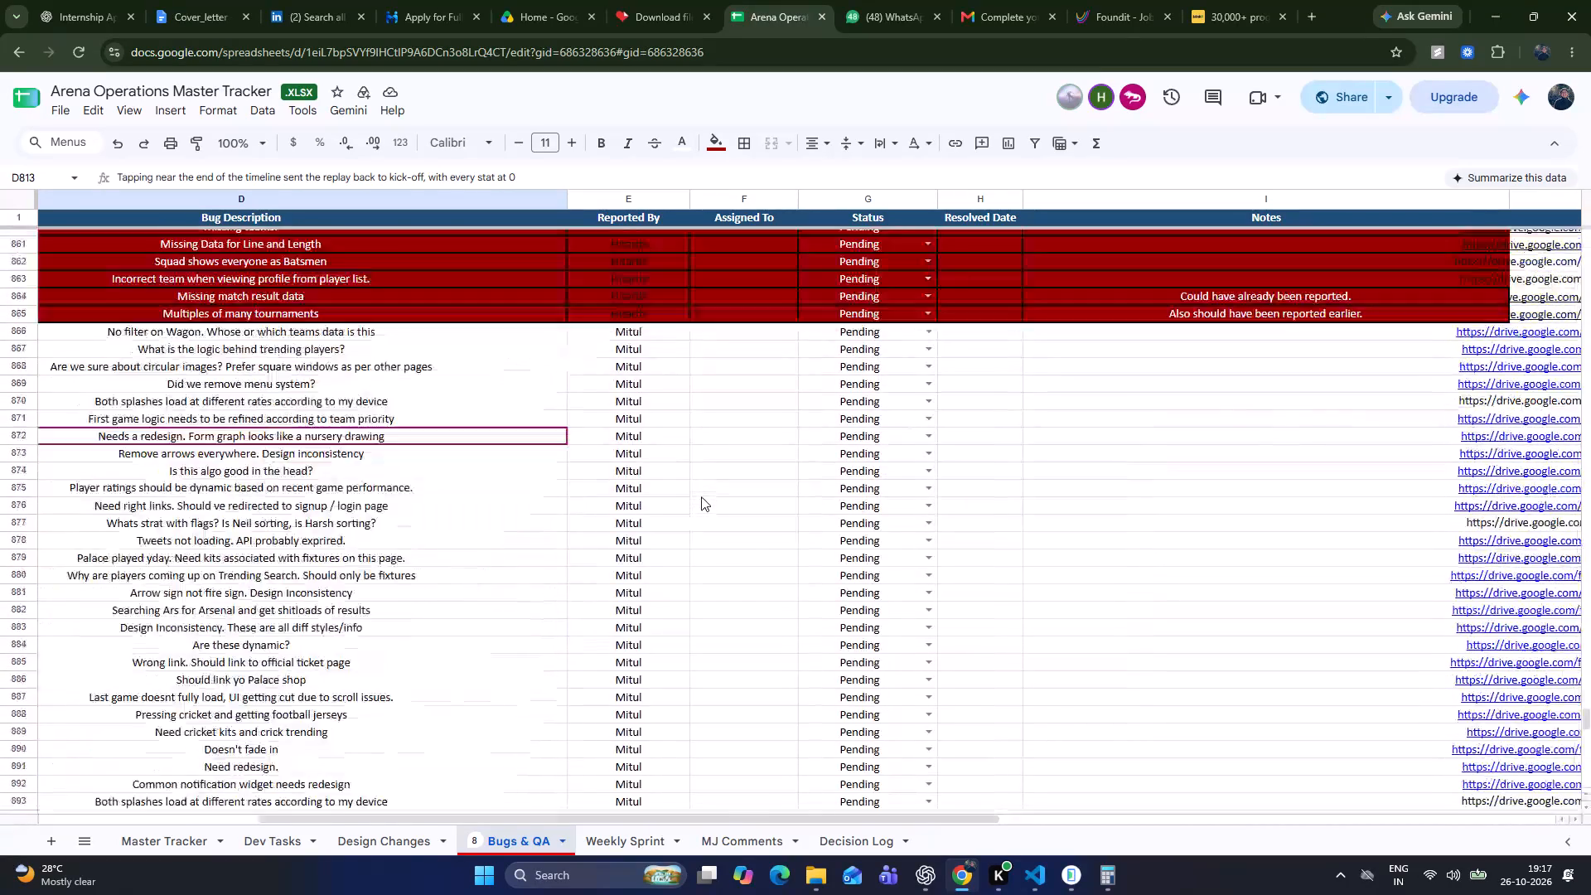
scroll(701, 496, "up", 8)
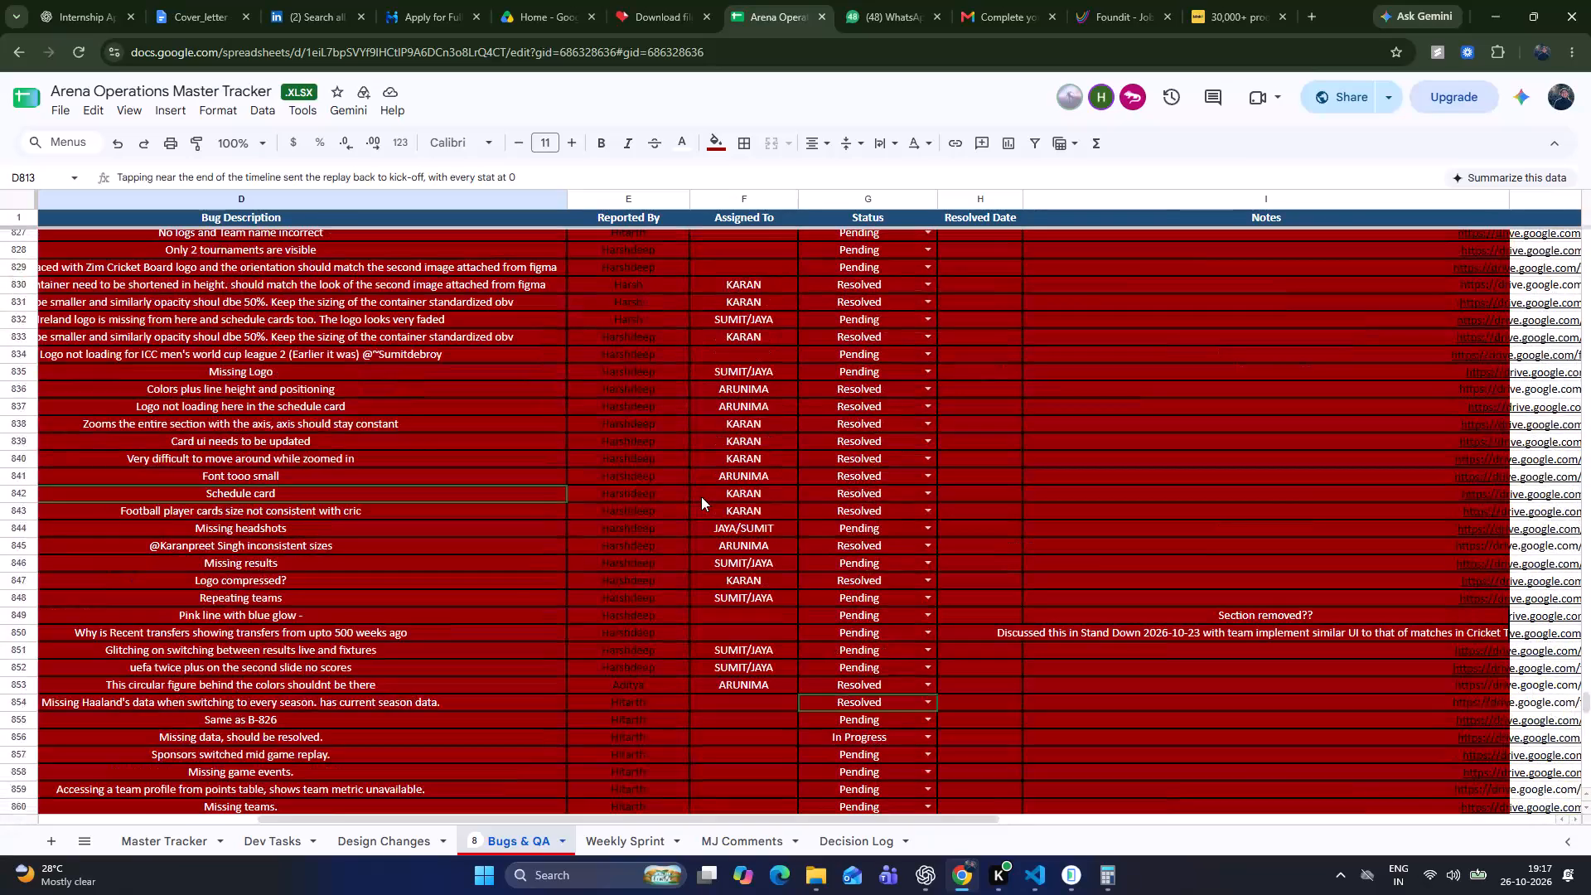
Review the bug entries around rows 802 to 881 of the Bugs & QA sheet, checking descriptions, assignees, statuses and notes.
scroll(701, 496, "up", 2)
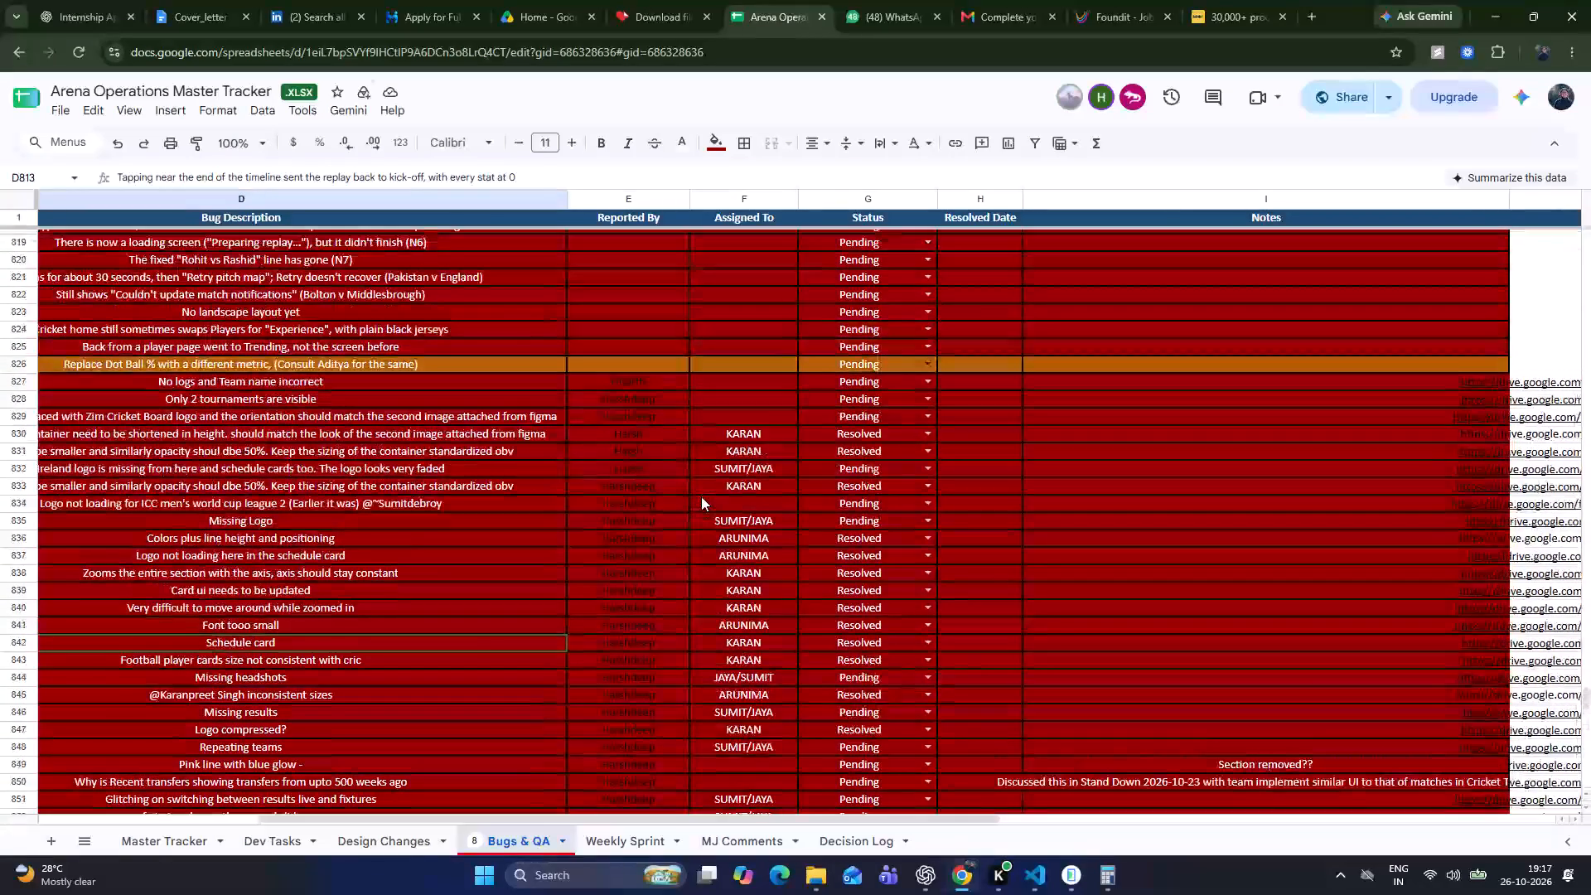
scroll(701, 496, "up", 2)
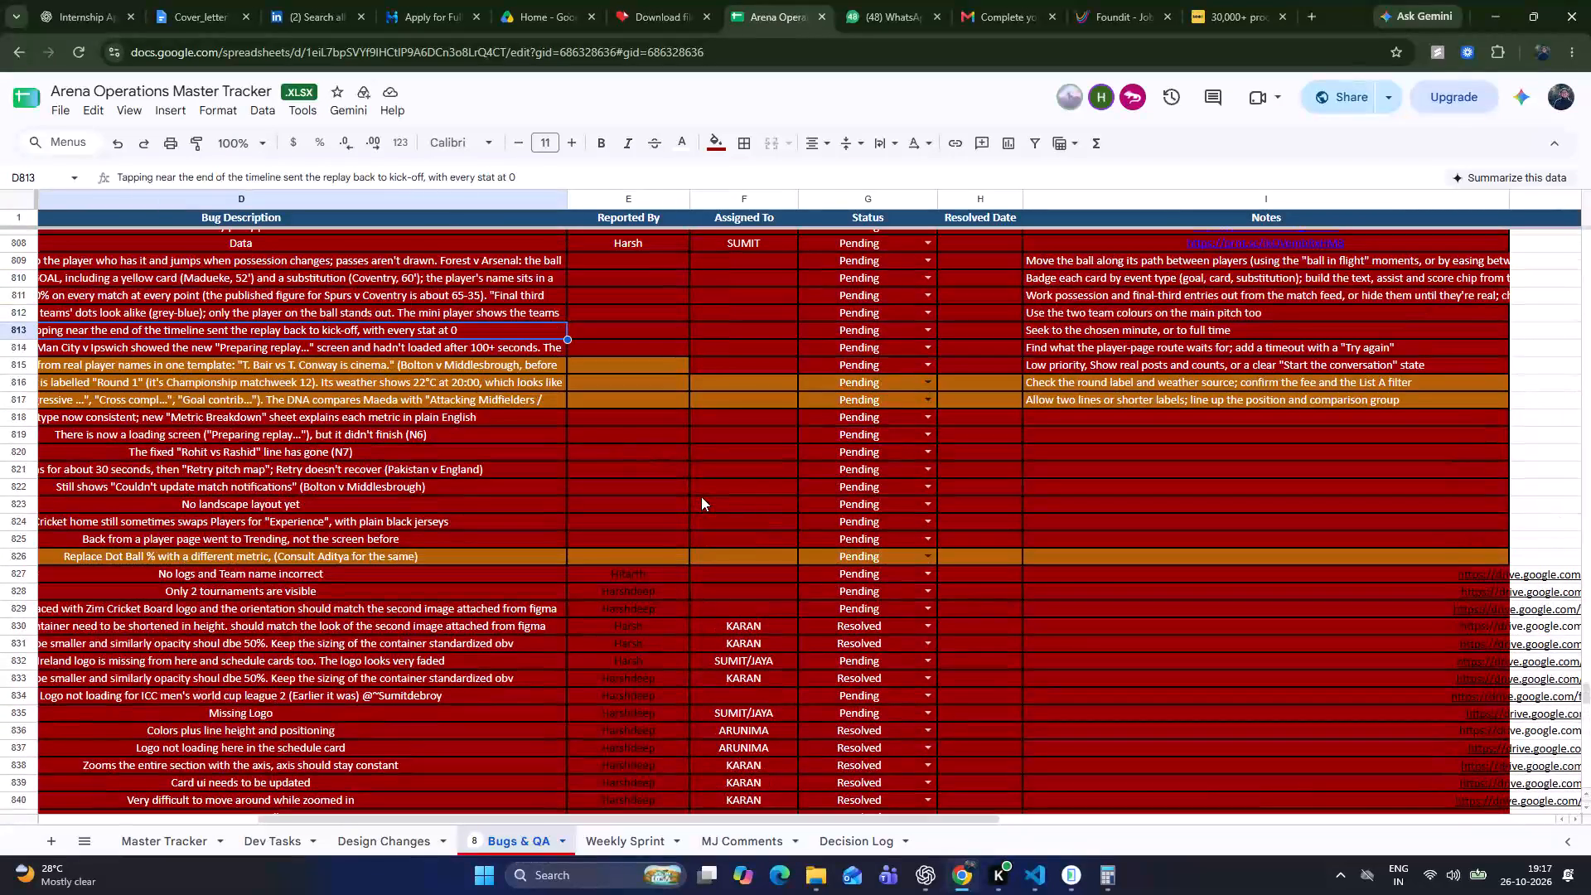
scroll(701, 496, "up", 1)
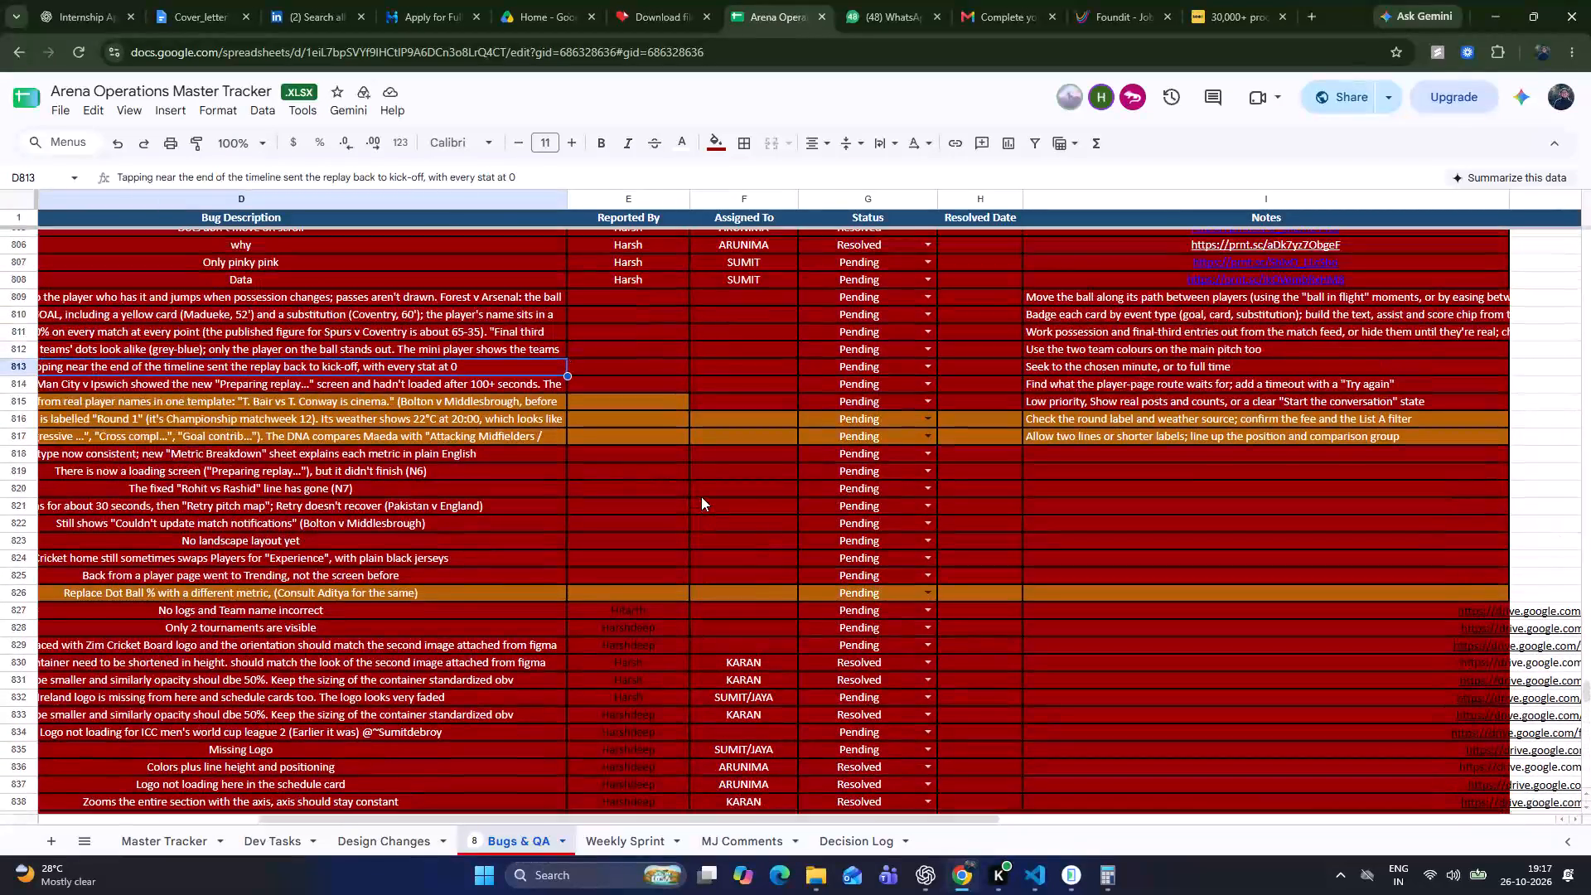
scroll(701, 496, "up", 1)
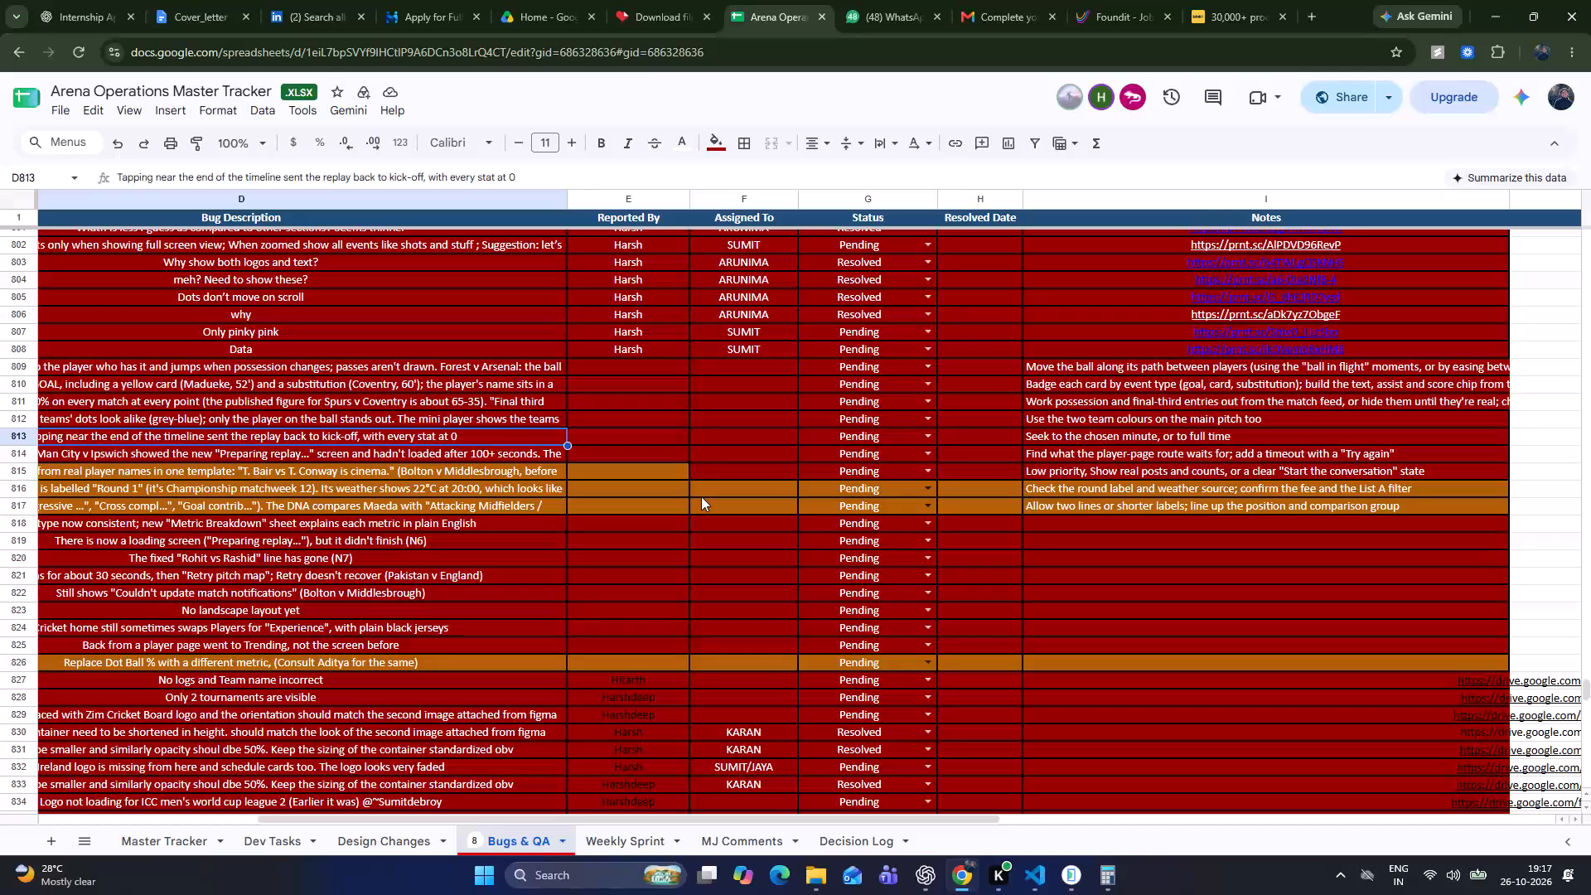
scroll(645, 403, "right", 4)
scroll(645, 403, "down", 5)
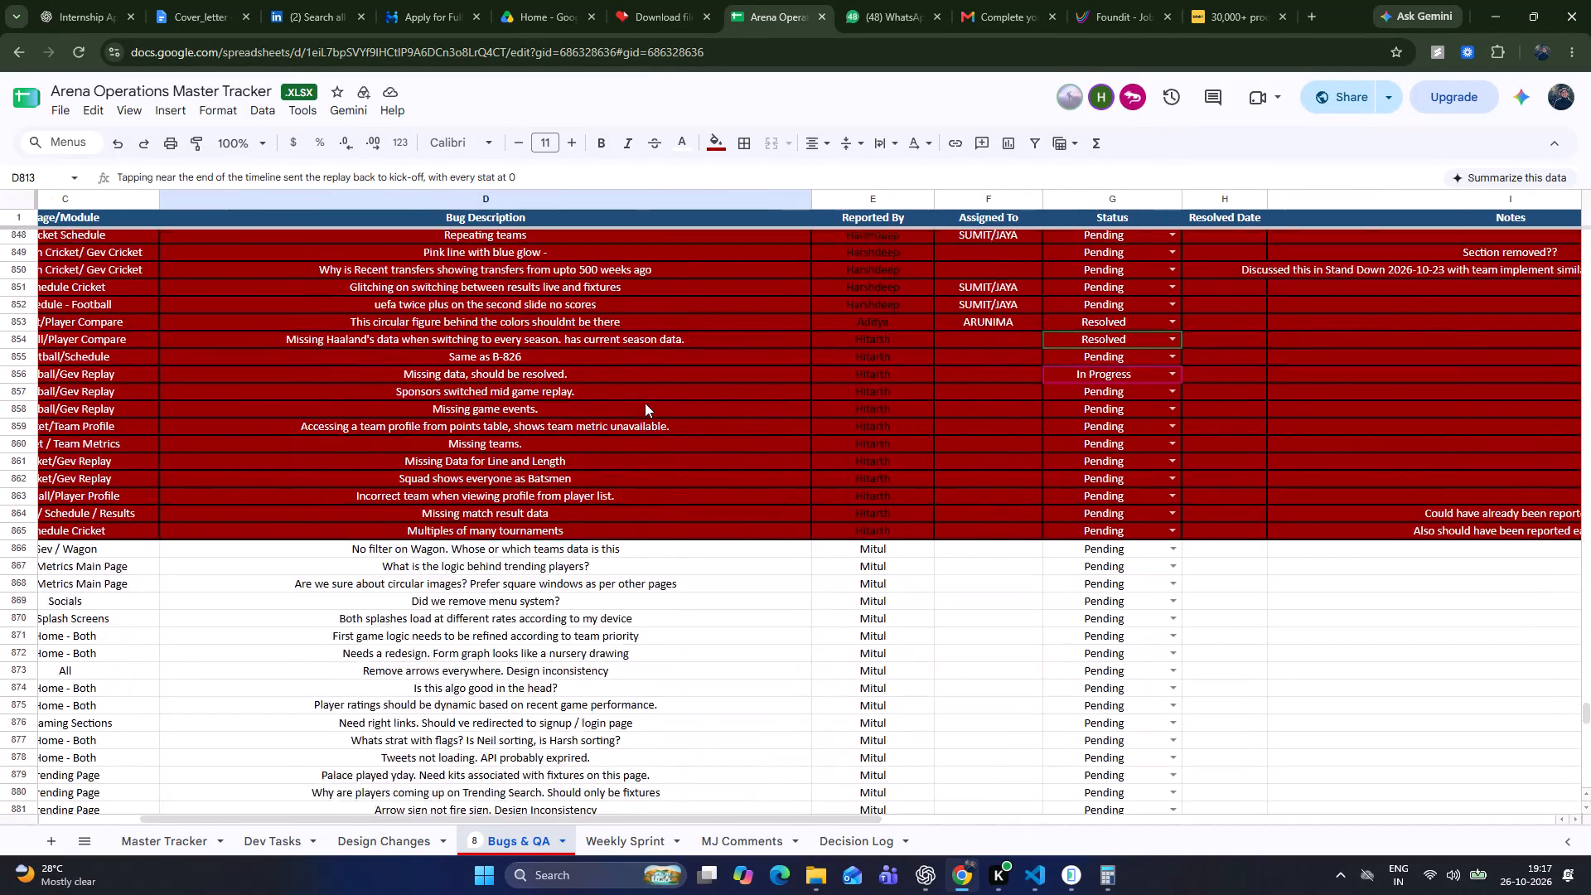
scroll(645, 403, "up", 3)
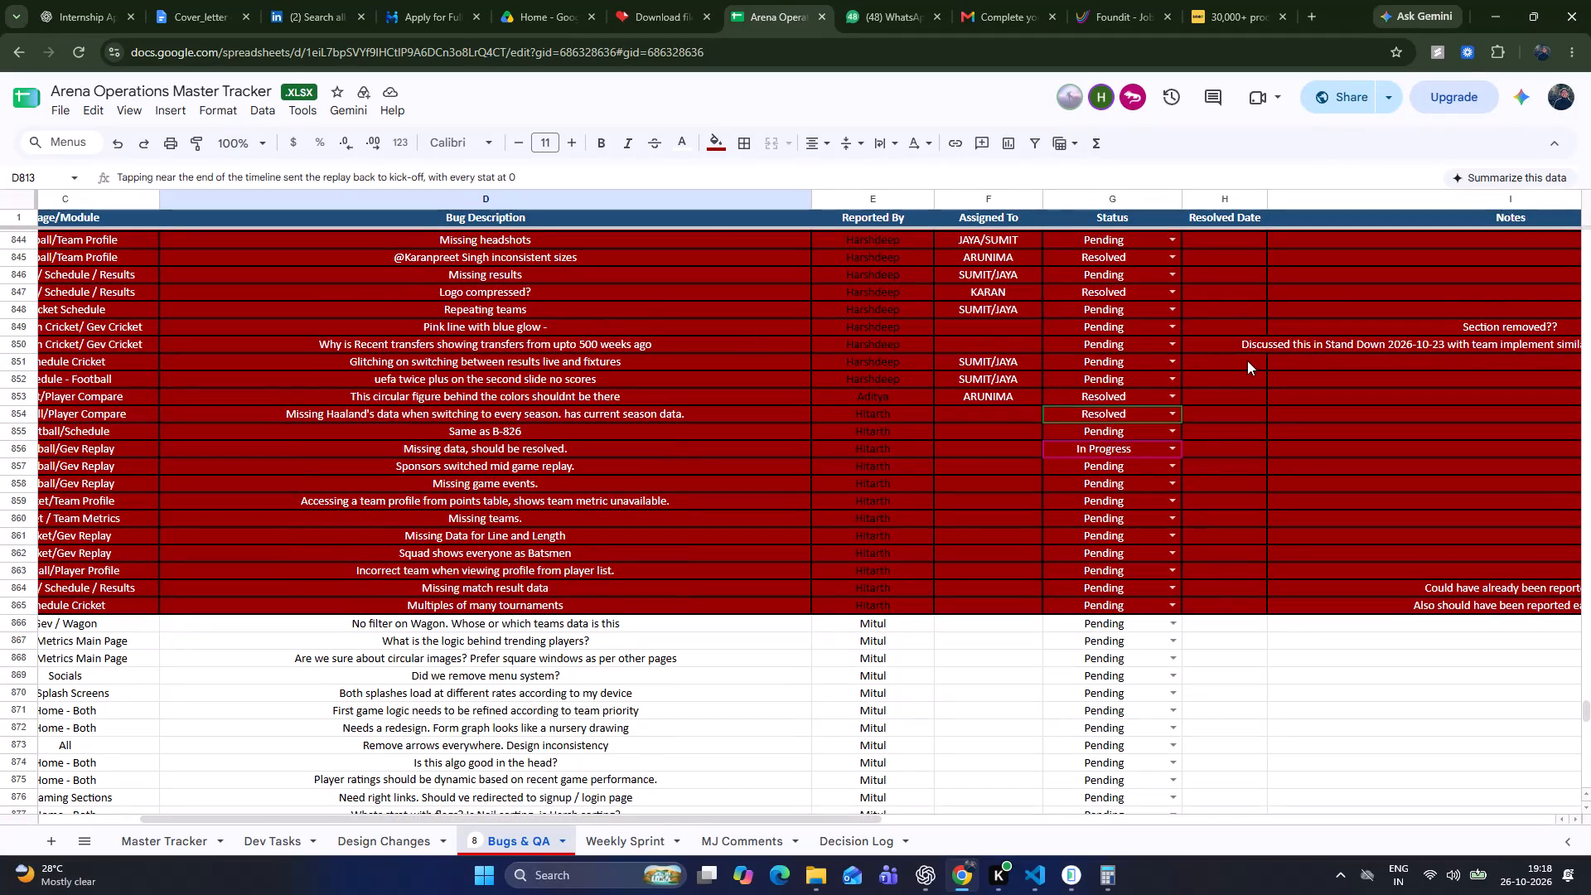
scroll(1135, 367, "left", 3)
scroll(1135, 367, "up", 2)
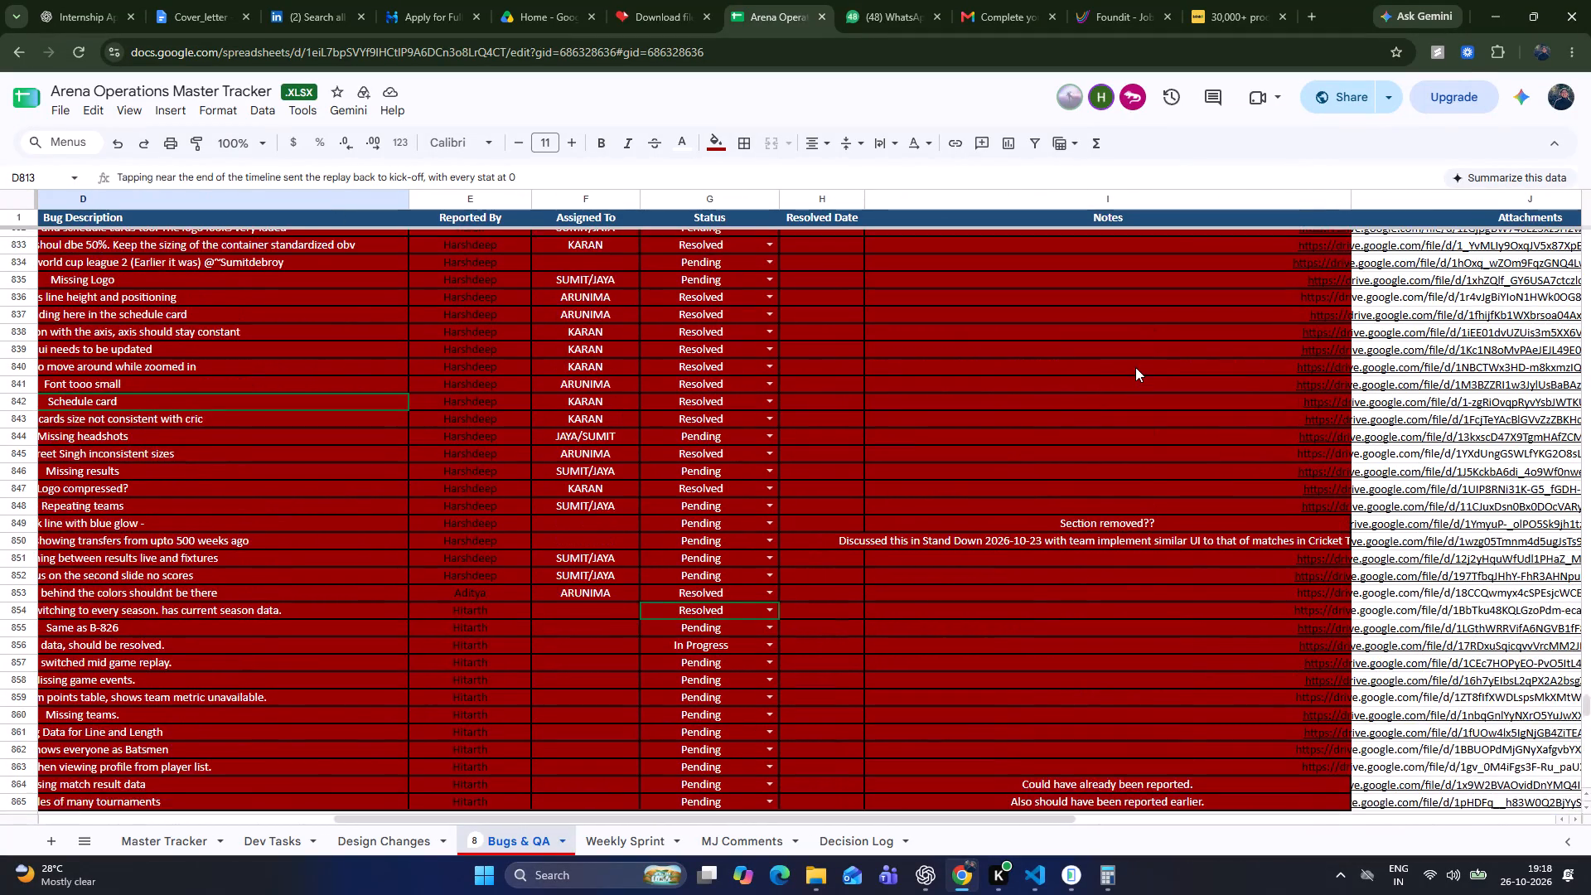
scroll(1135, 367, "up", 2)
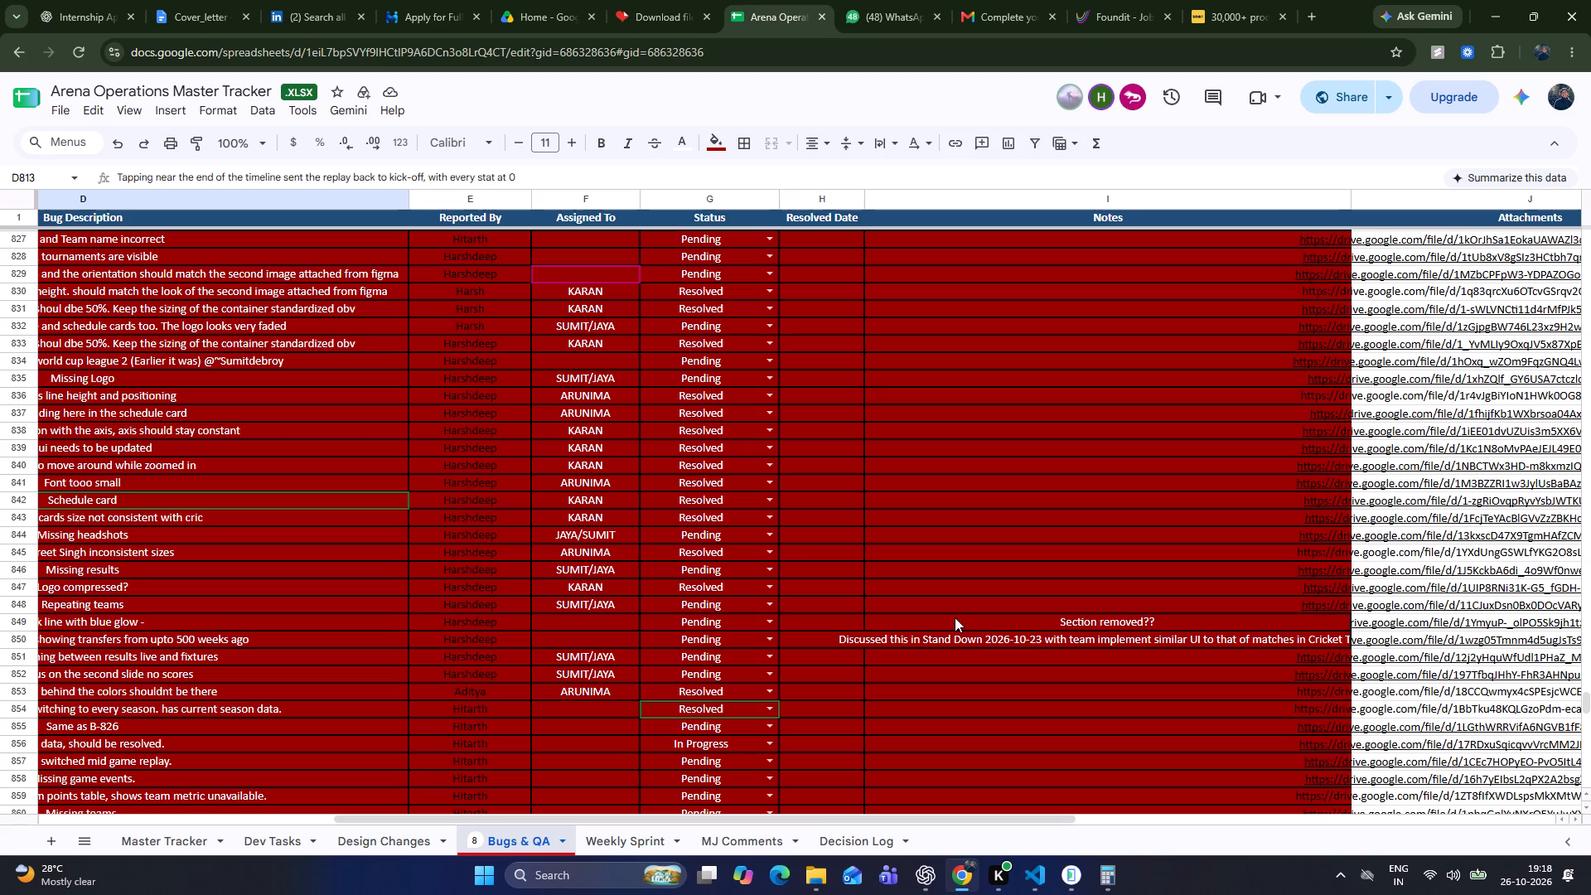
scroll(955, 617, "up", 2)
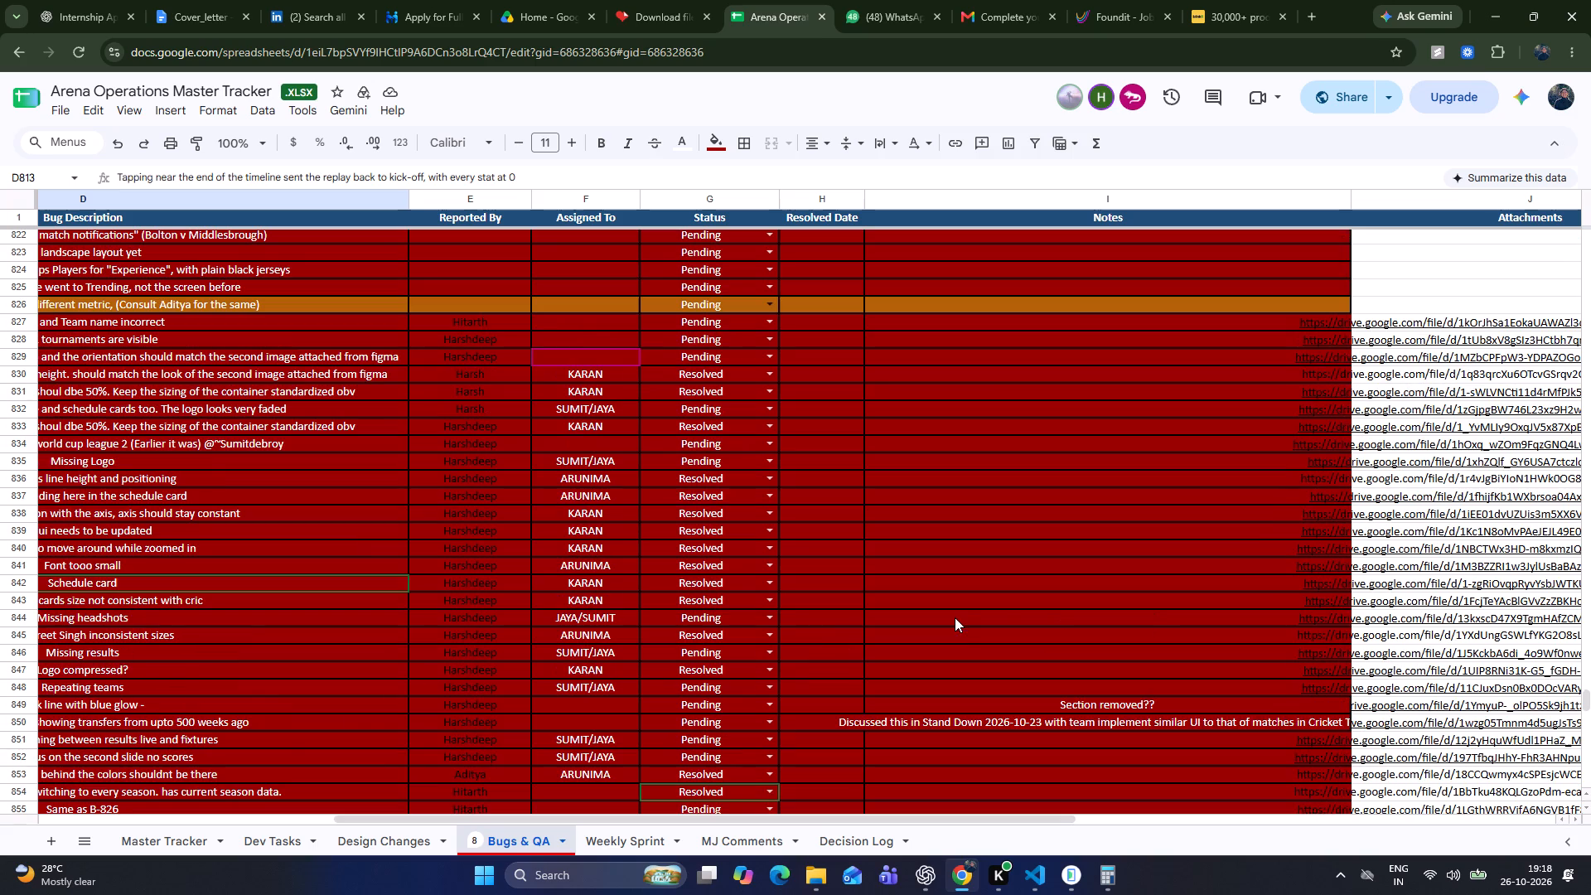
scroll(955, 617, "down", 2)
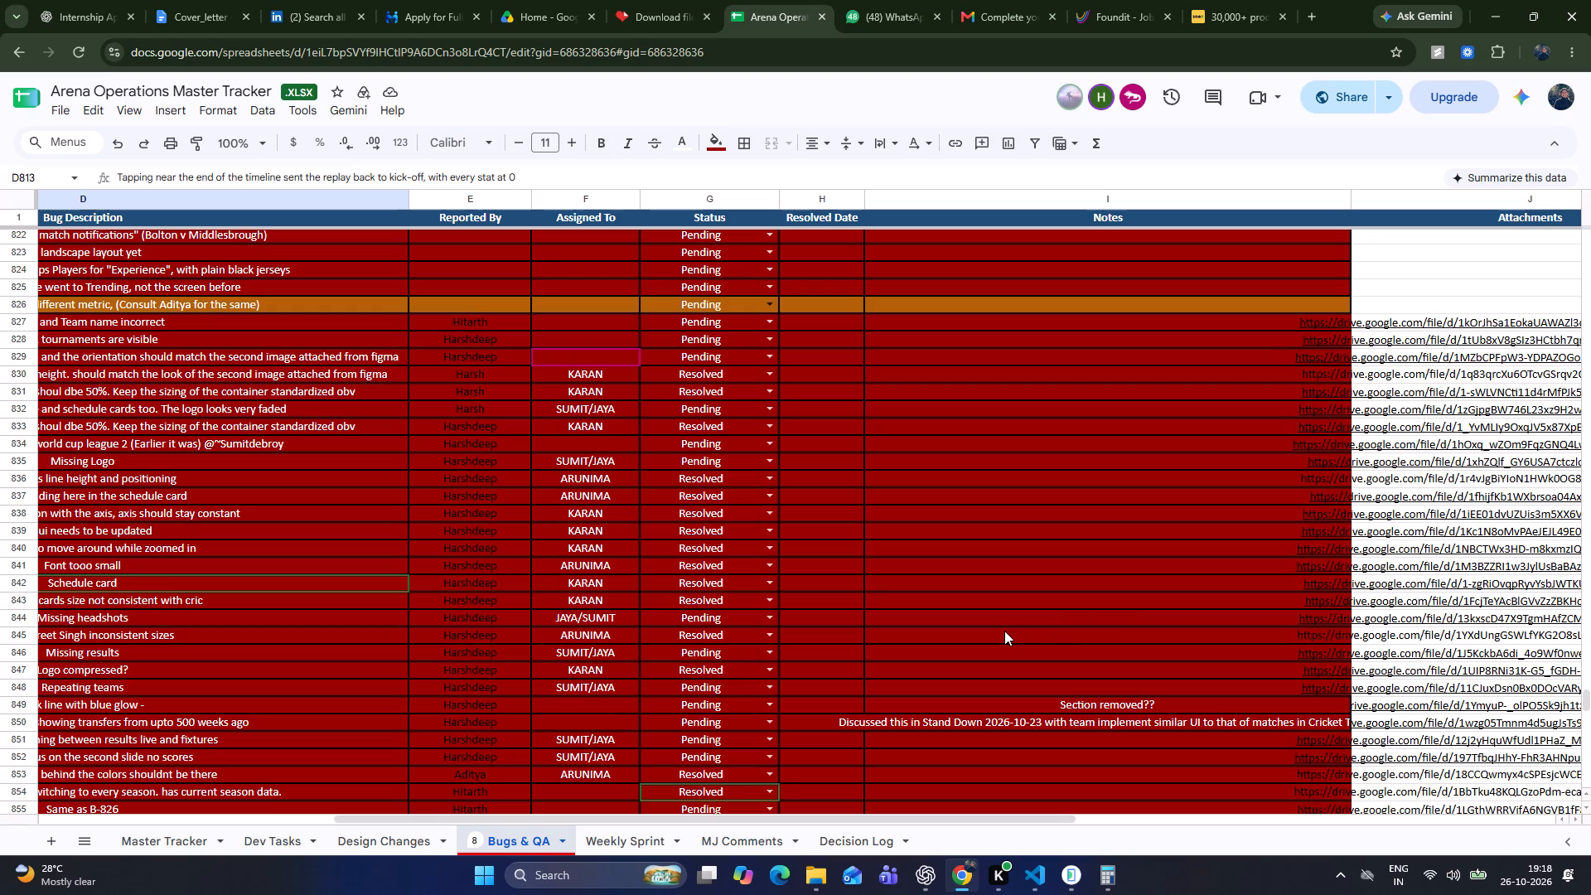
scroll(1004, 631, "up", 2)
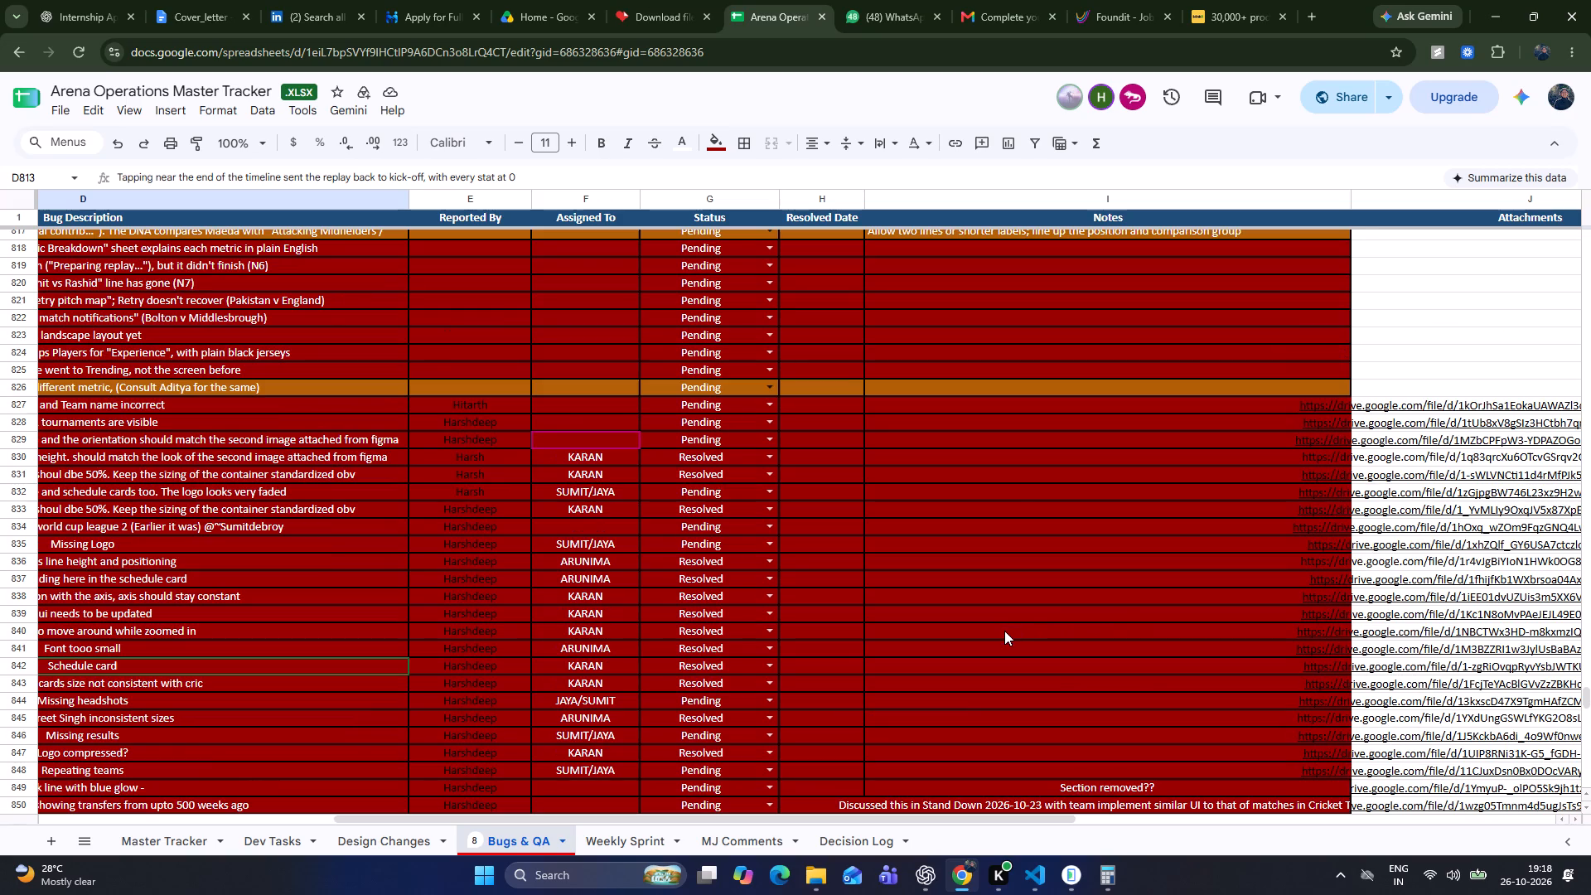
scroll(1004, 631, "down", 1)
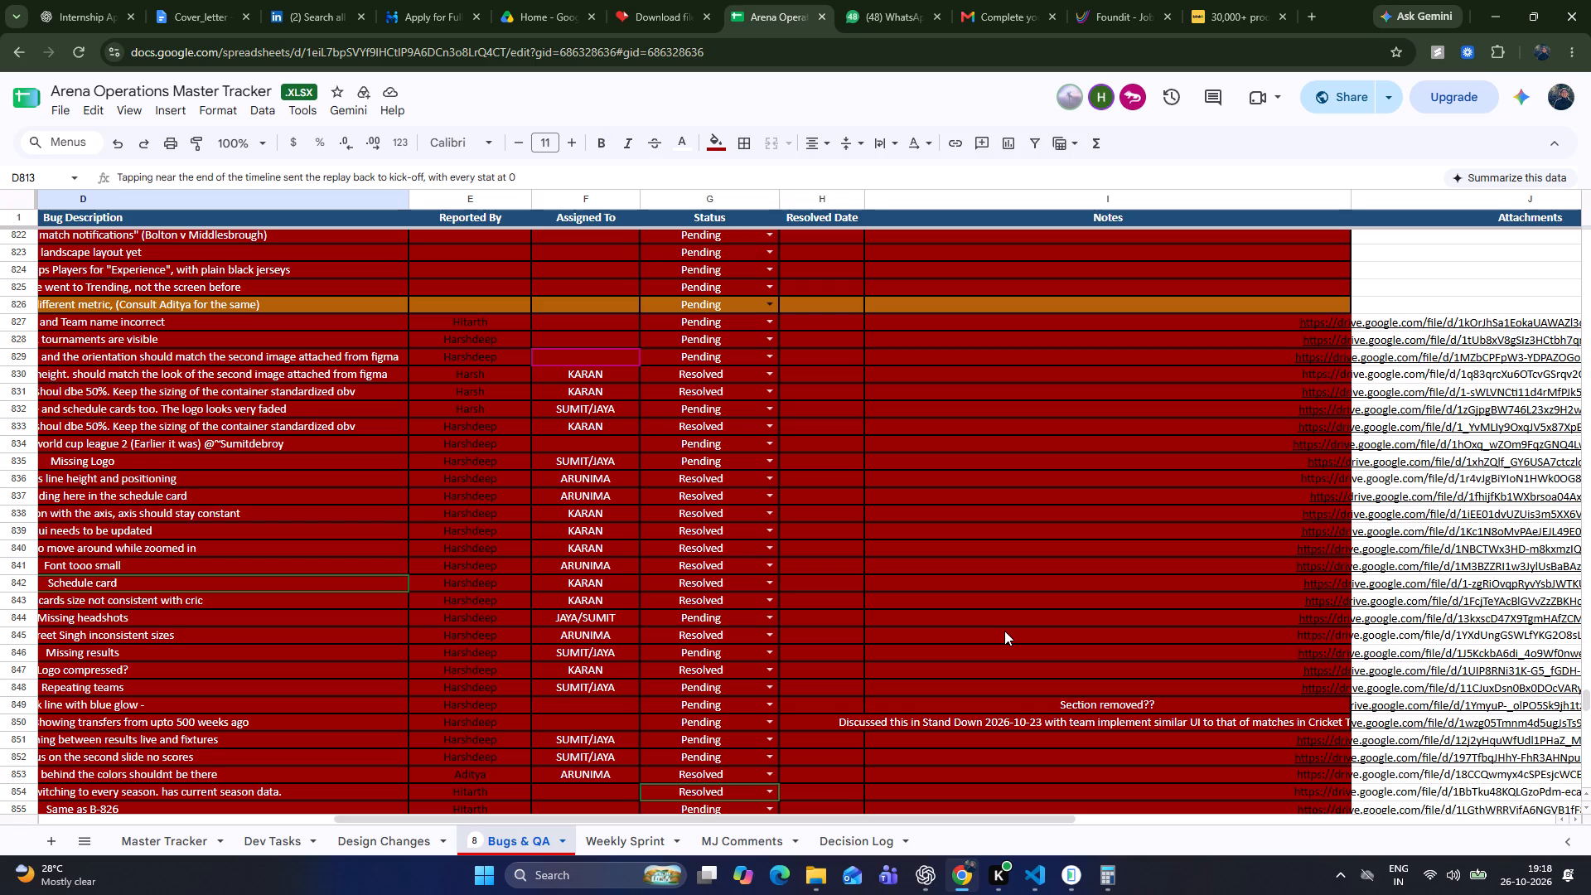
scroll(251, 385, "right", 1)
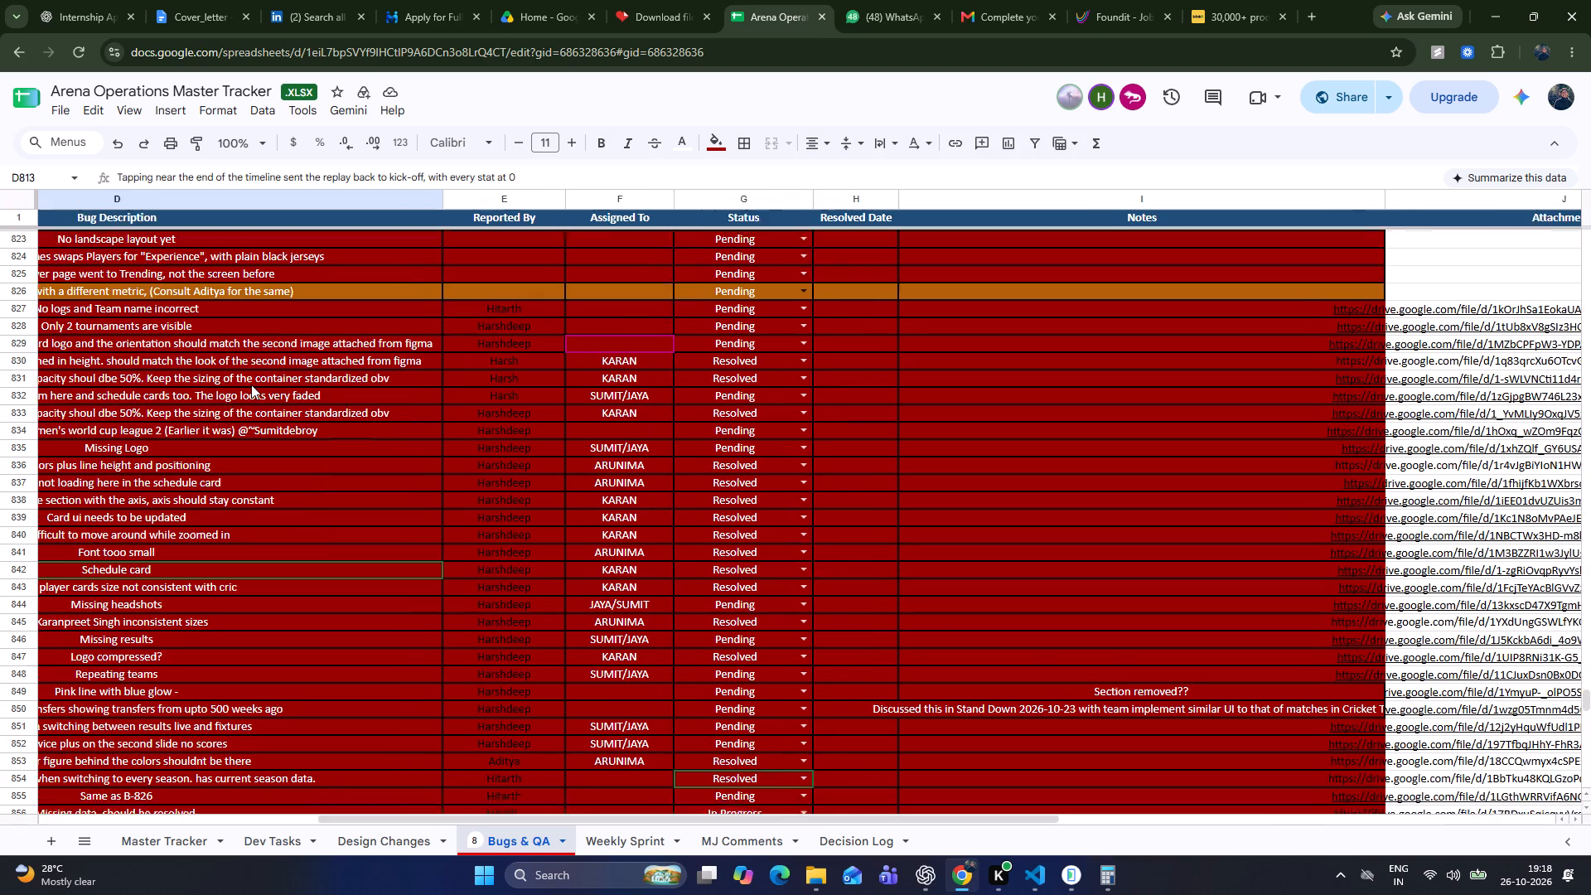
scroll(251, 385, "right", 1)
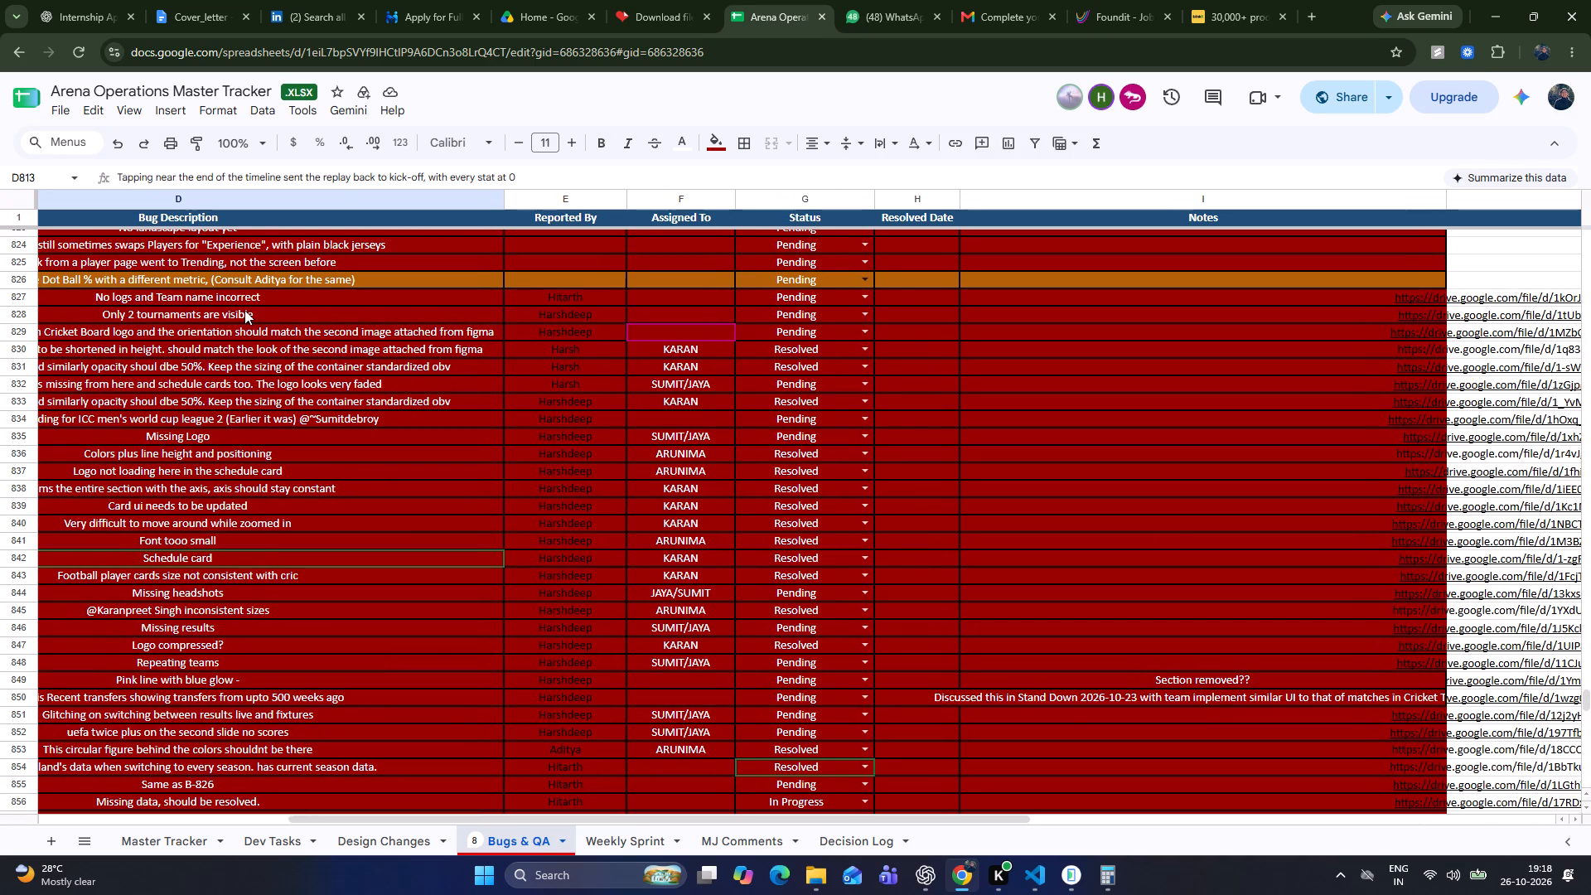
scroll(244, 310, "right", 4)
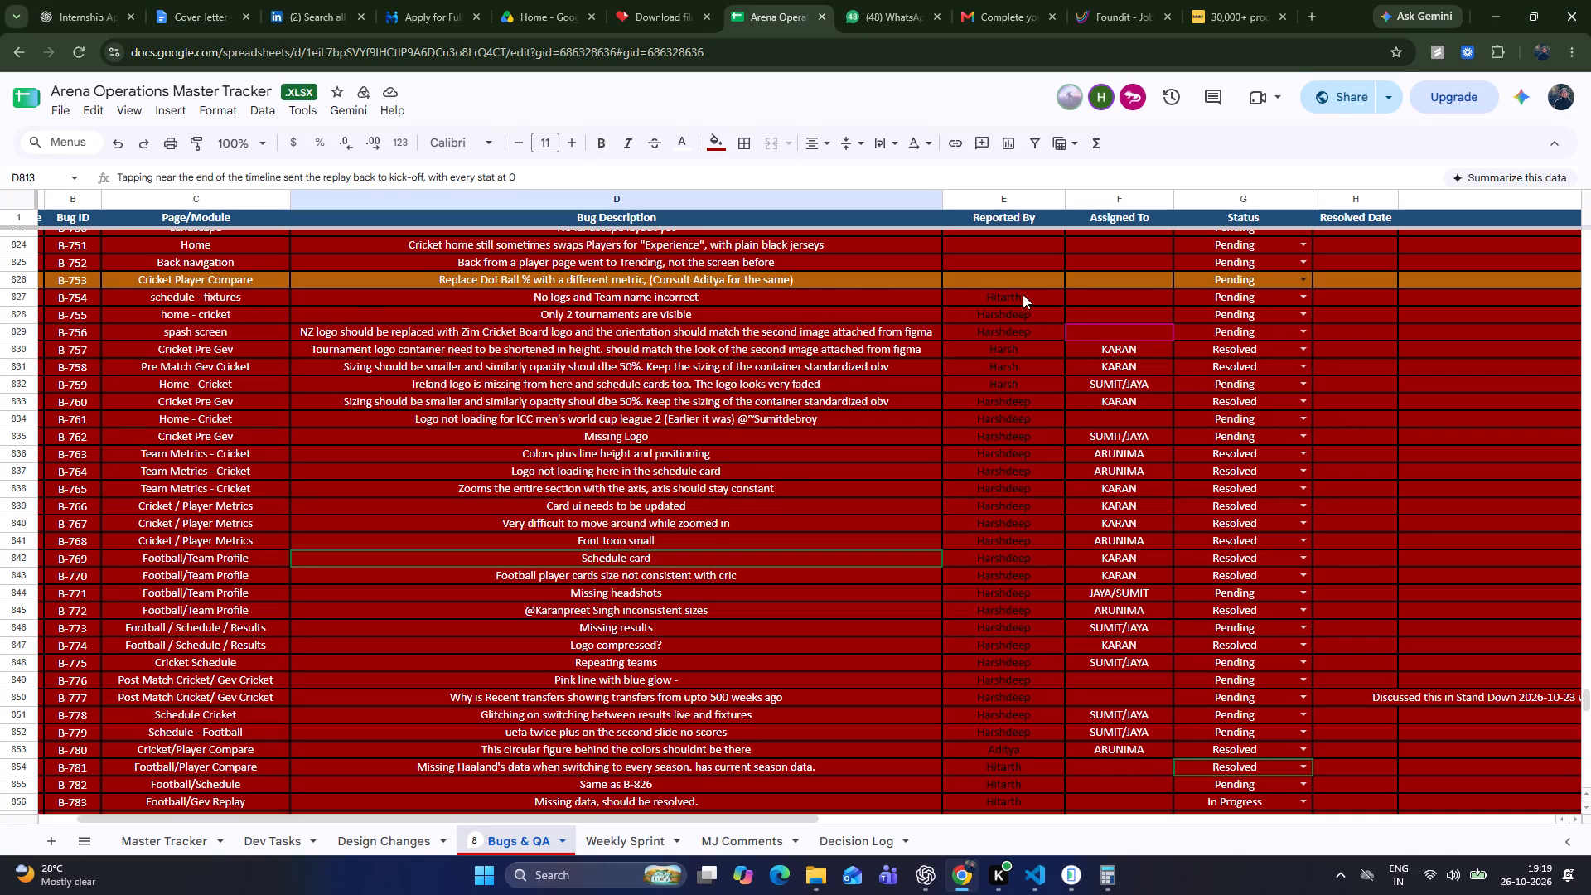
Assign bug B-755, about only 2 tournaments being visible, to SUMIT/JAYA in the Assigned To column.
left_click(1077, 309)
double_click(1077, 309)
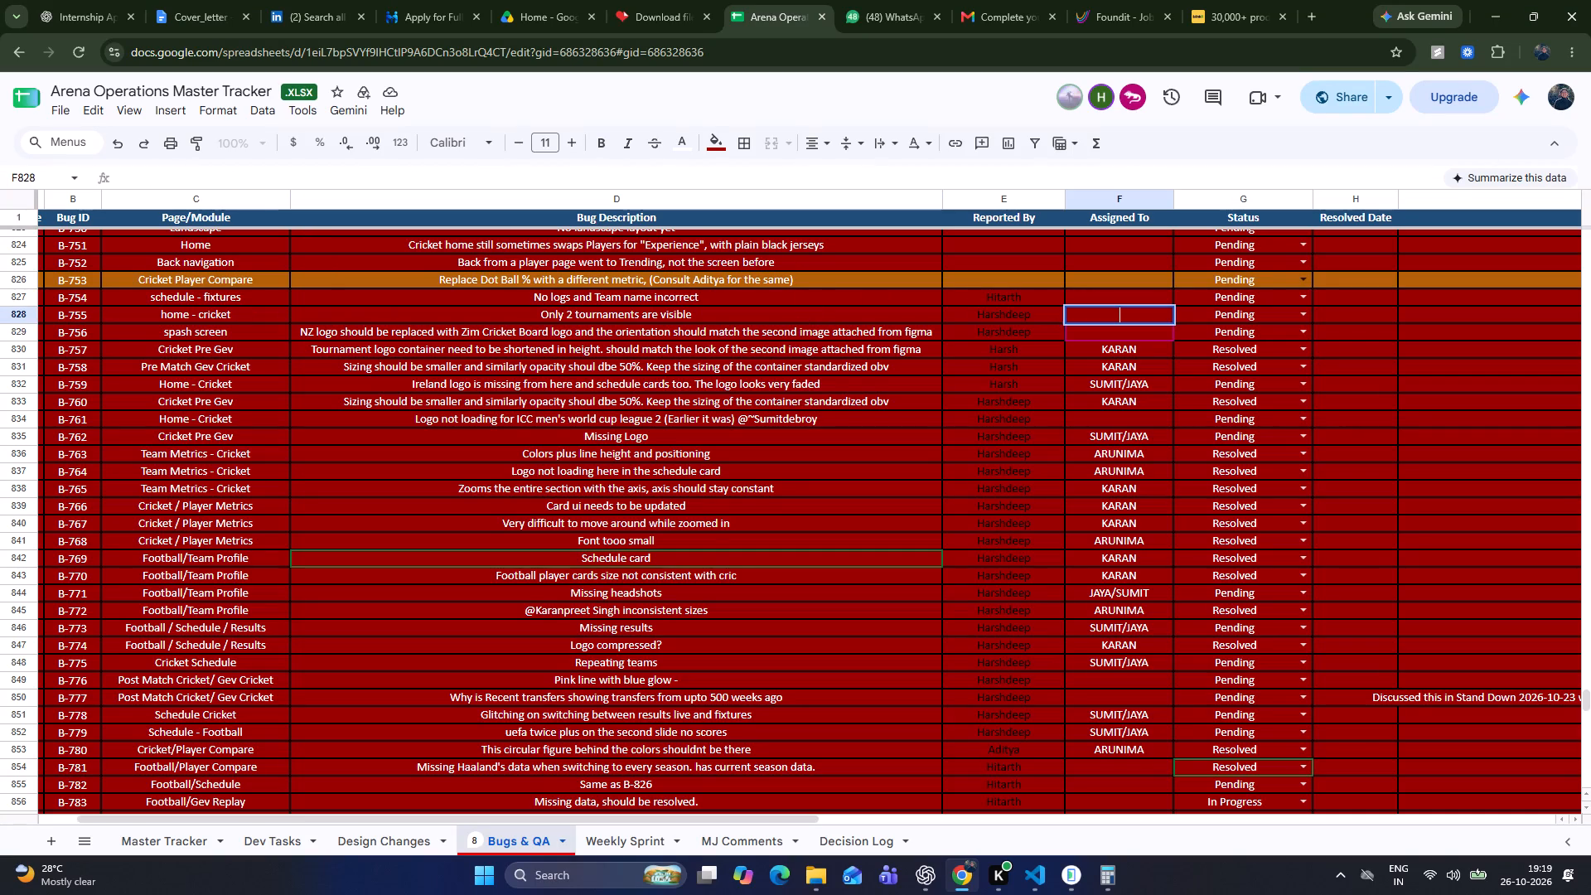
key("shift+s")
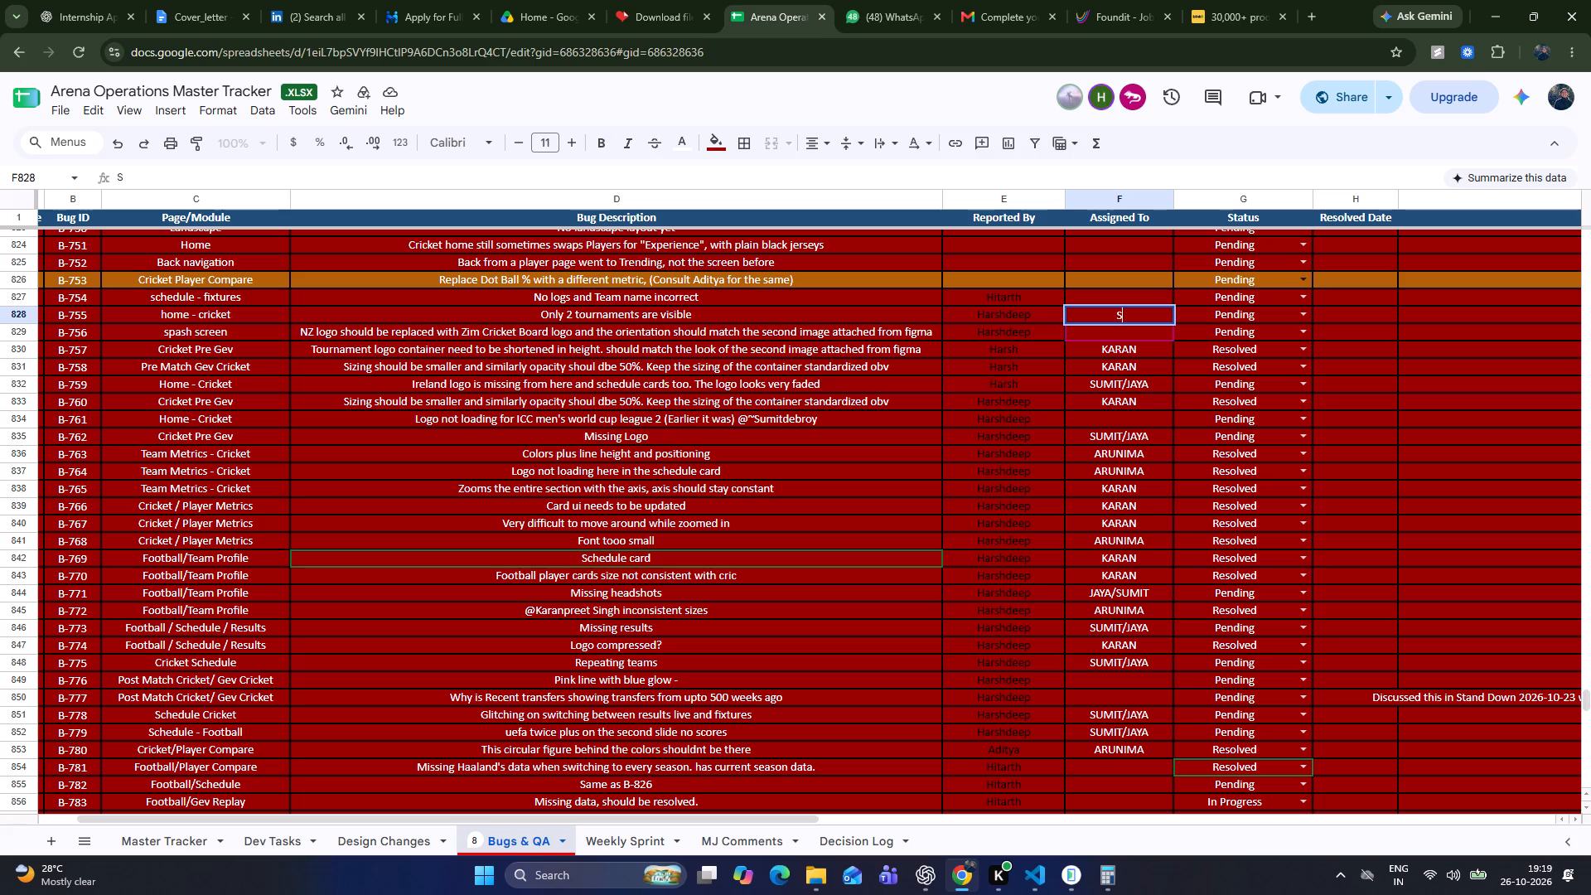
type("UMIT/JAYA")
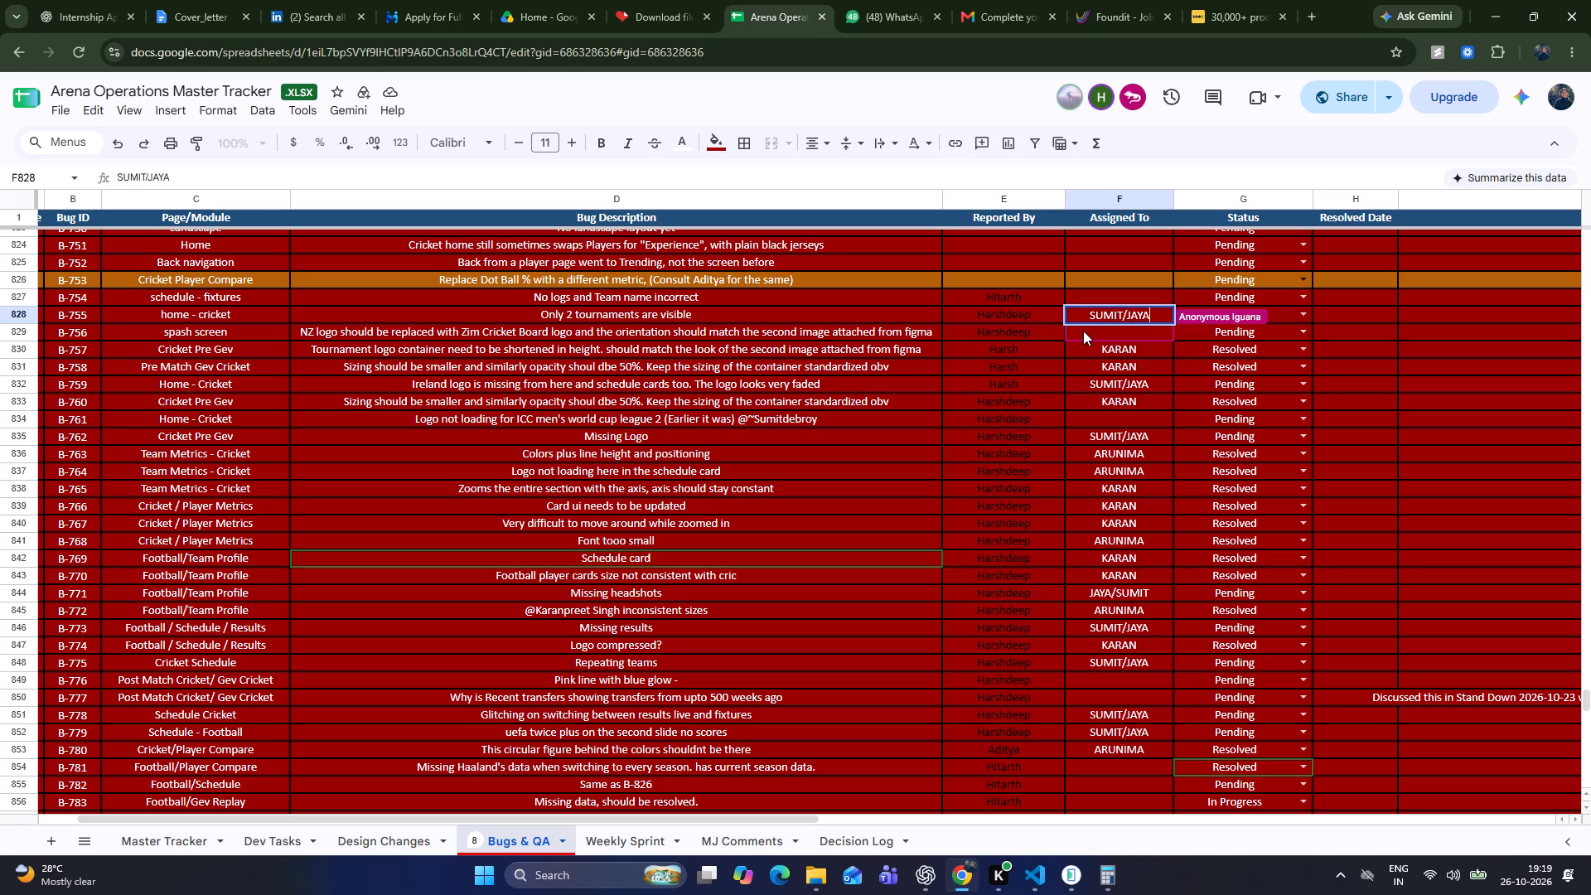
Assign bug B-756, the splash screen logo replacement, by entering sumit/JAYA in its Assigned To cell.
left_click(1083, 331)
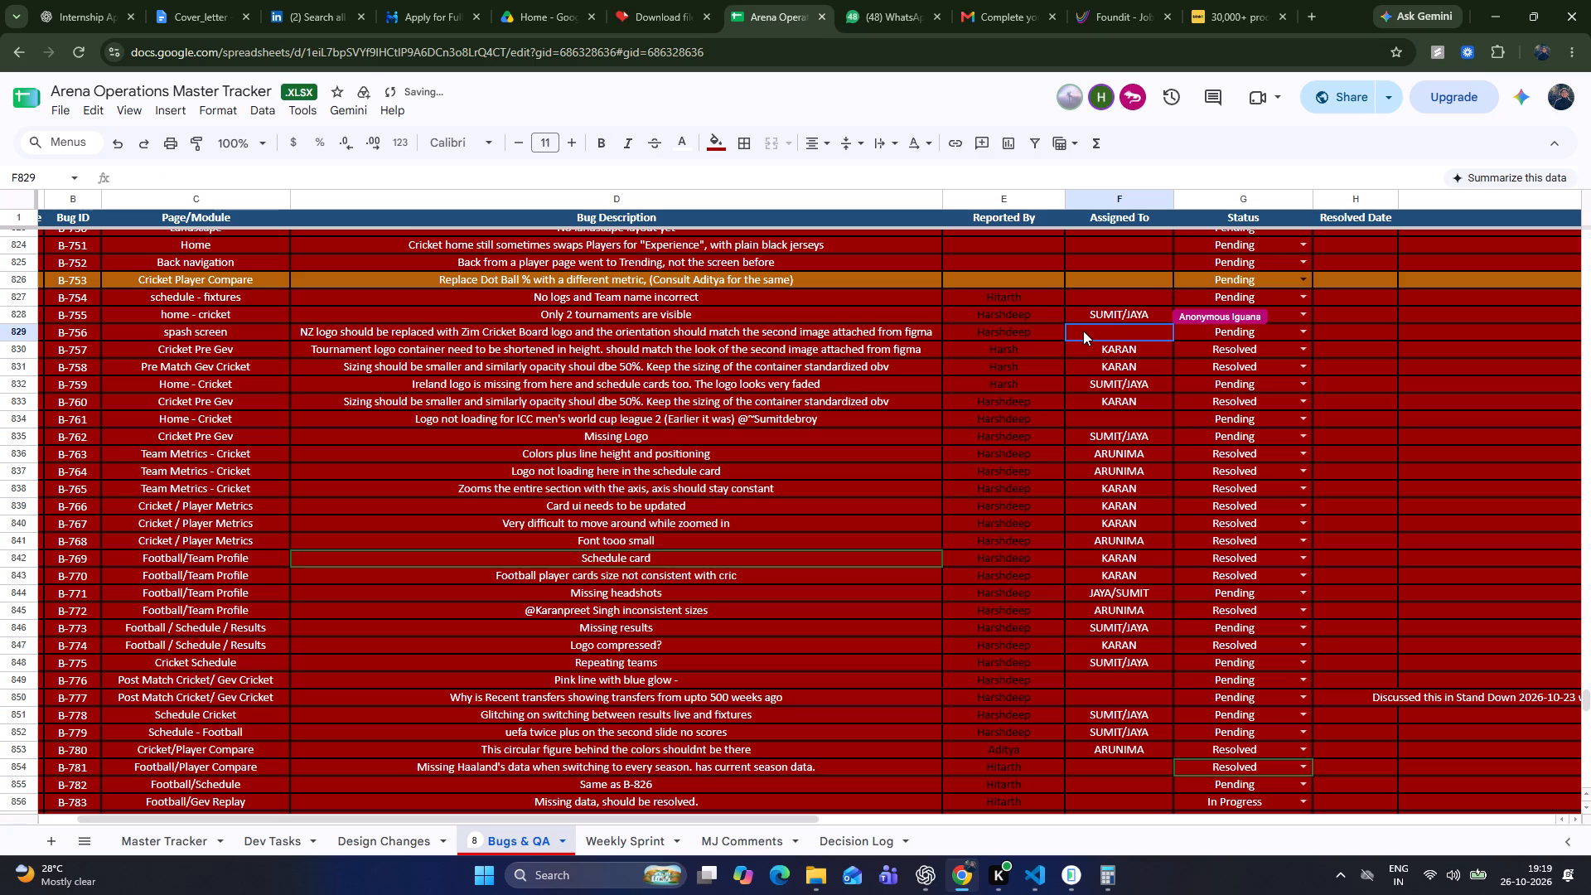
type("sumit")
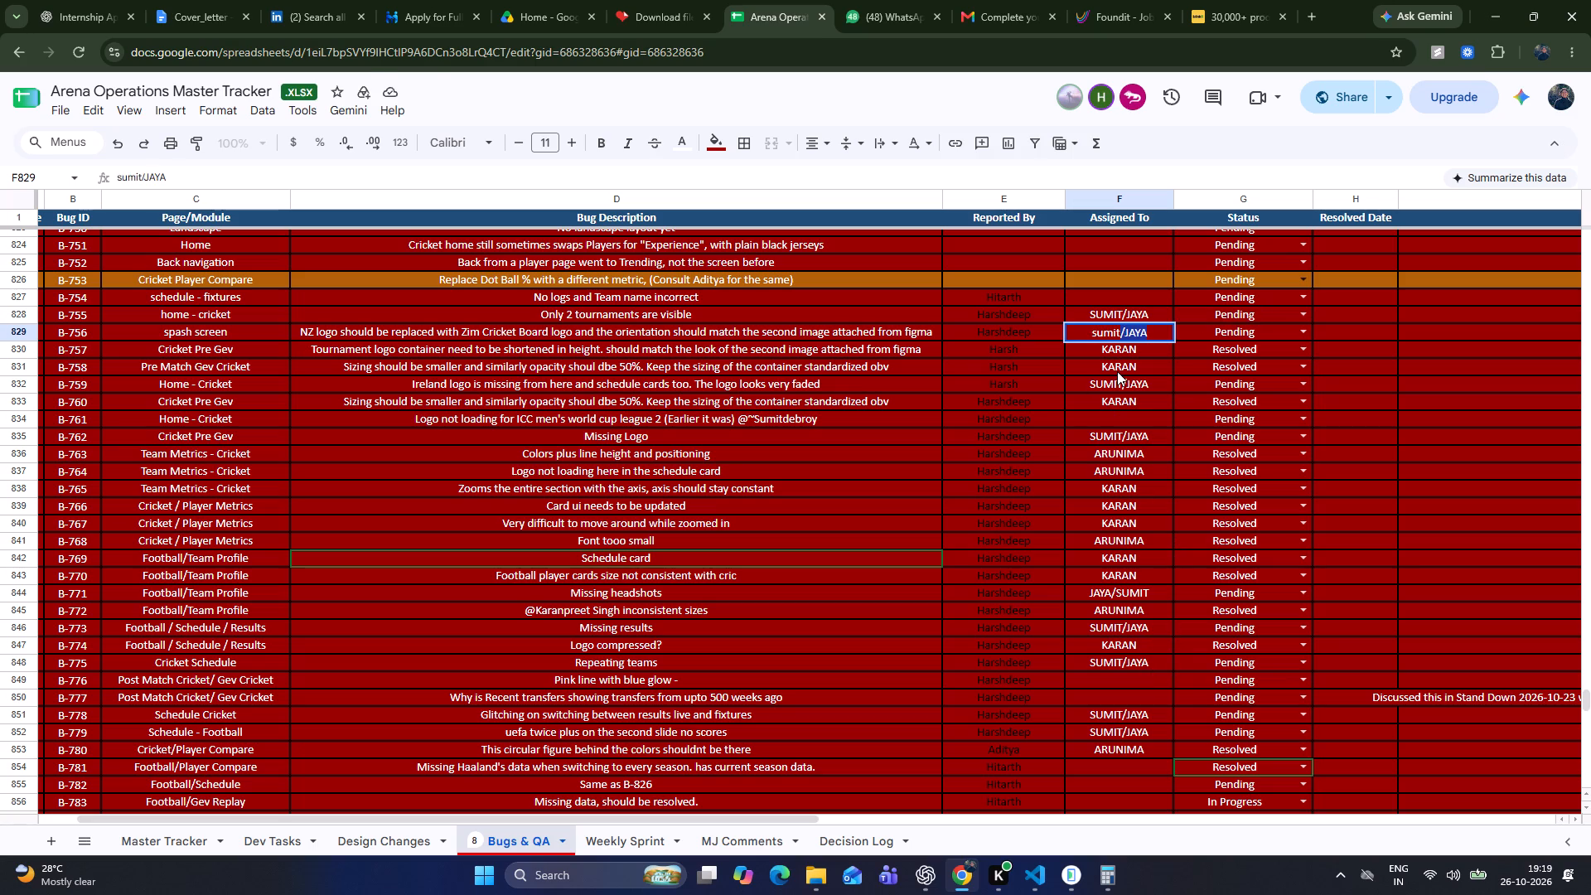
key("Right")
key("Left")
key("Left")
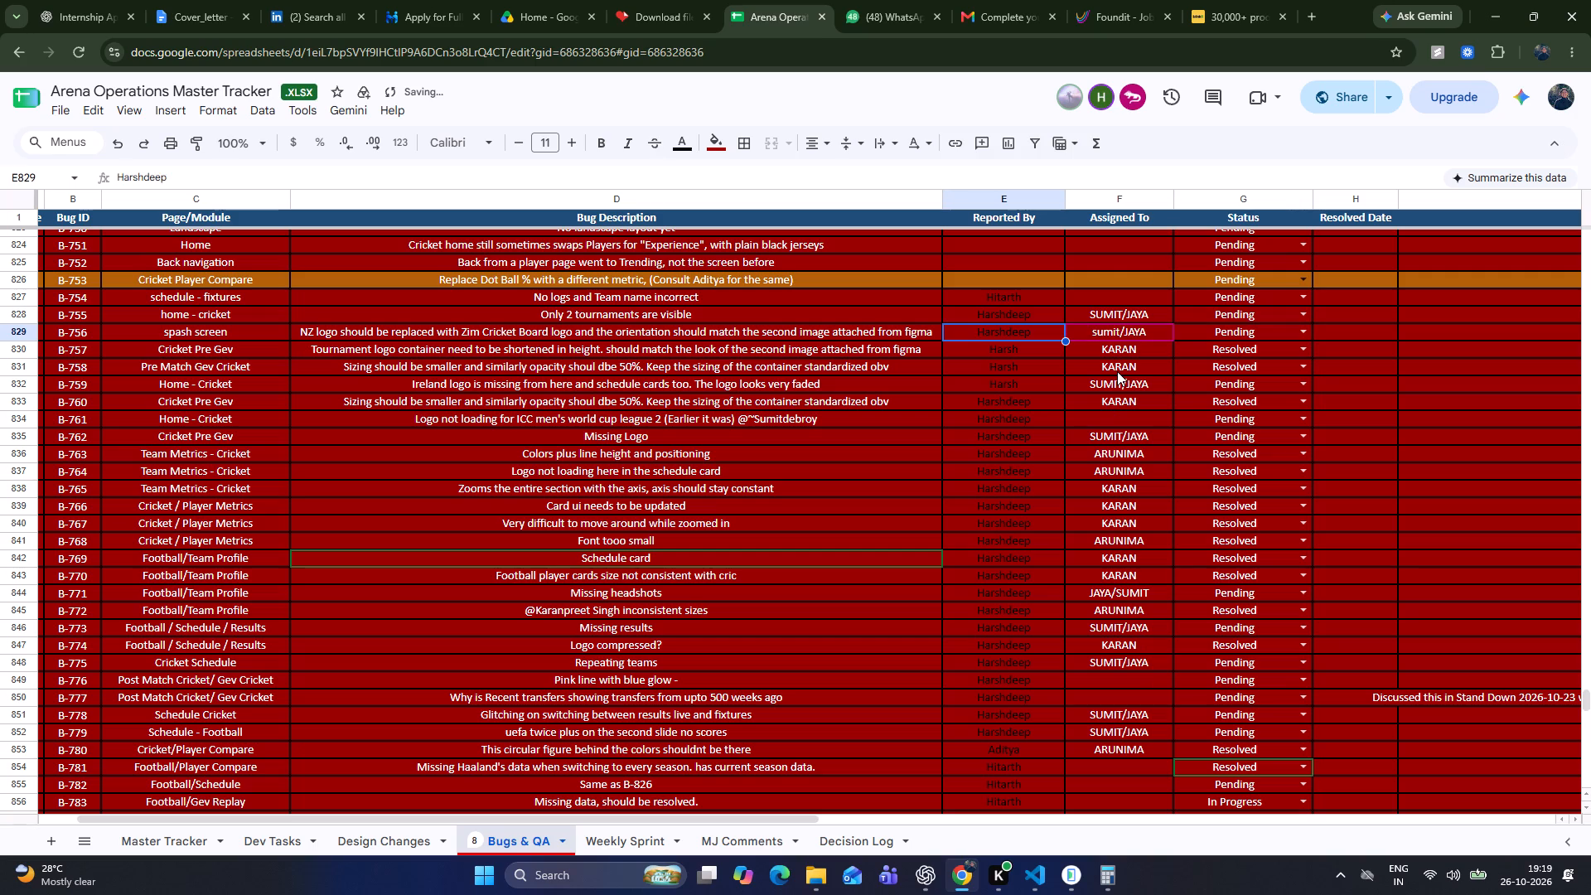
Go through the Assigned To column from B-757 down to the uncoloured rows, looking for bugs without an assignee.
key("Down")
key("Down")
key("Down")
key("Down")
key("Down")
key("Right")
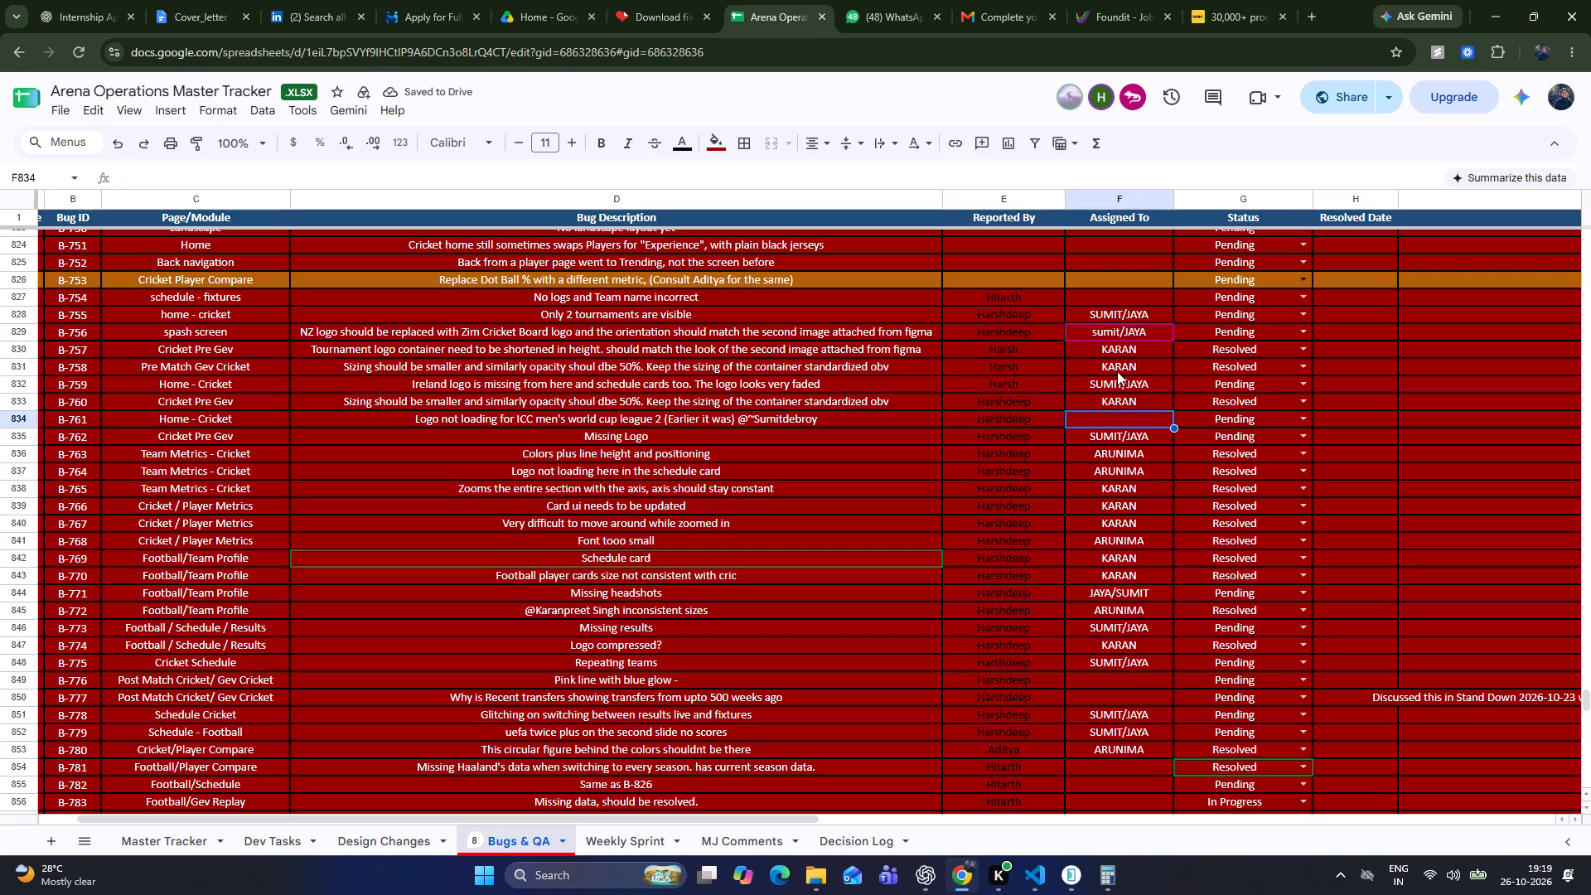
key("Right")
key("Left")
key("Down")
key("Down")
key("Down")
key("Down")
key("Down")
key("Down")
key("Down")
key("Down")
key("Down")
key("Down")
key("Down")
key("Down")
key("Down")
key("Down")
key("Down")
key("Down")
key("Down")
key("Down")
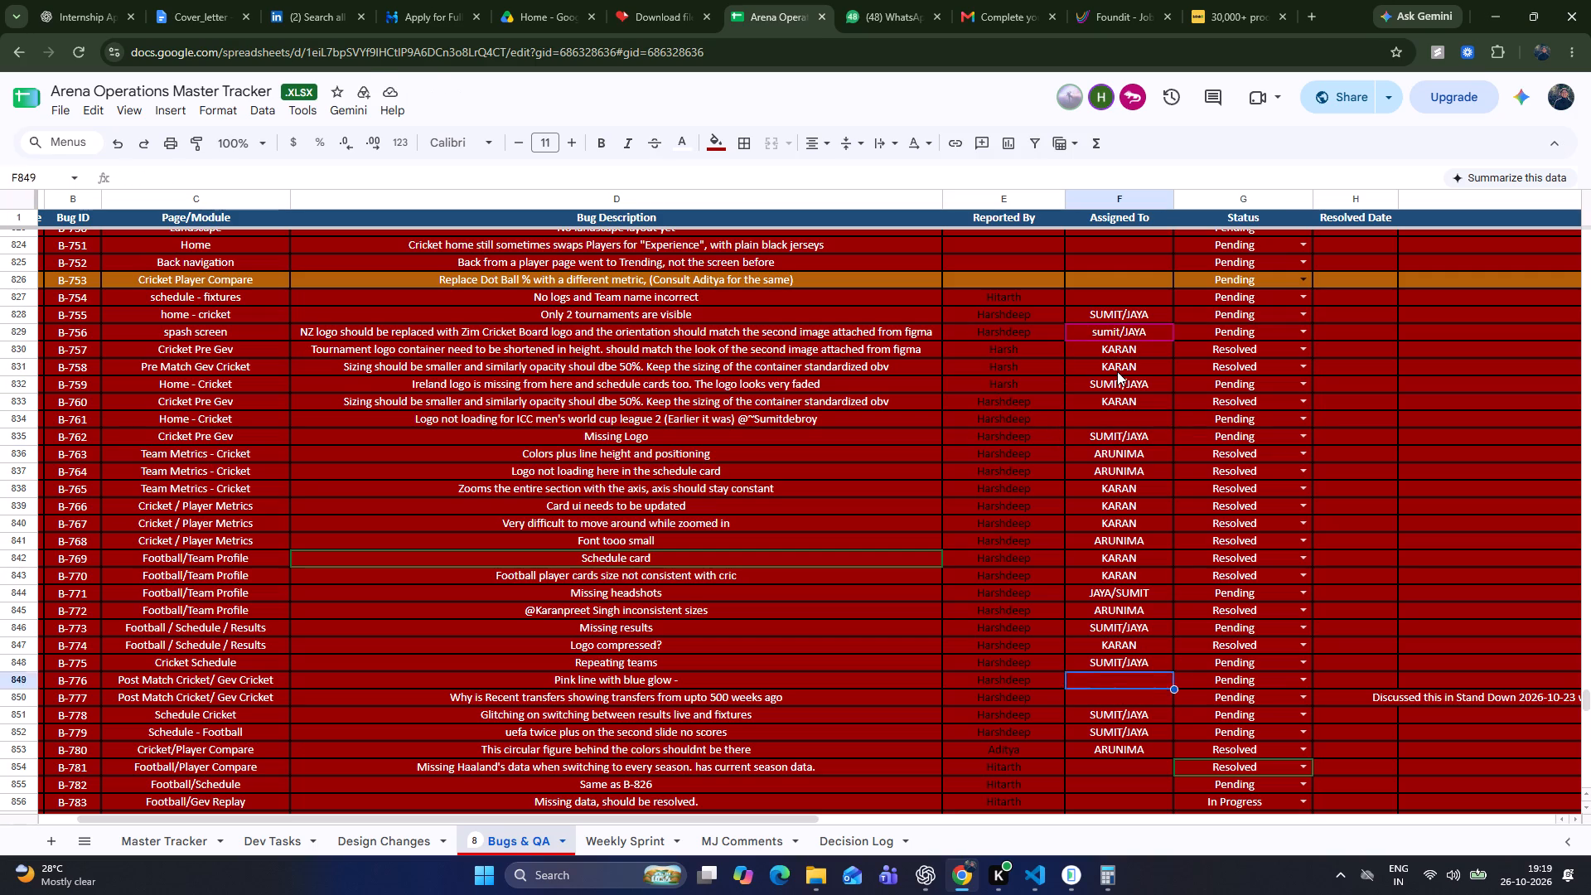
key("Down")
key("Down")
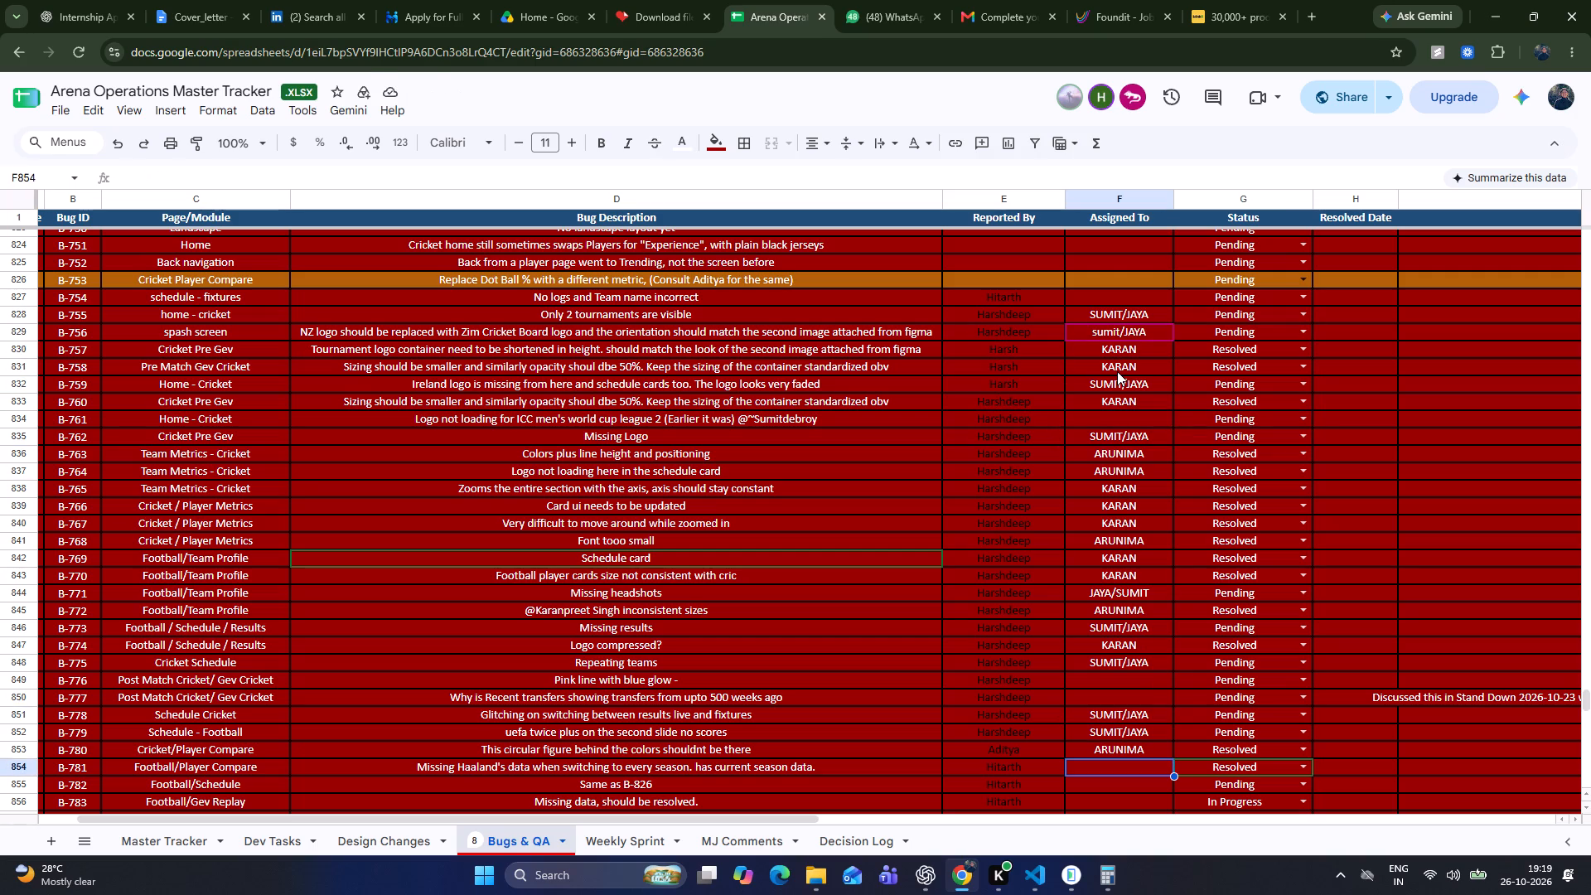
key("Down")
key("Down")
key("Down")
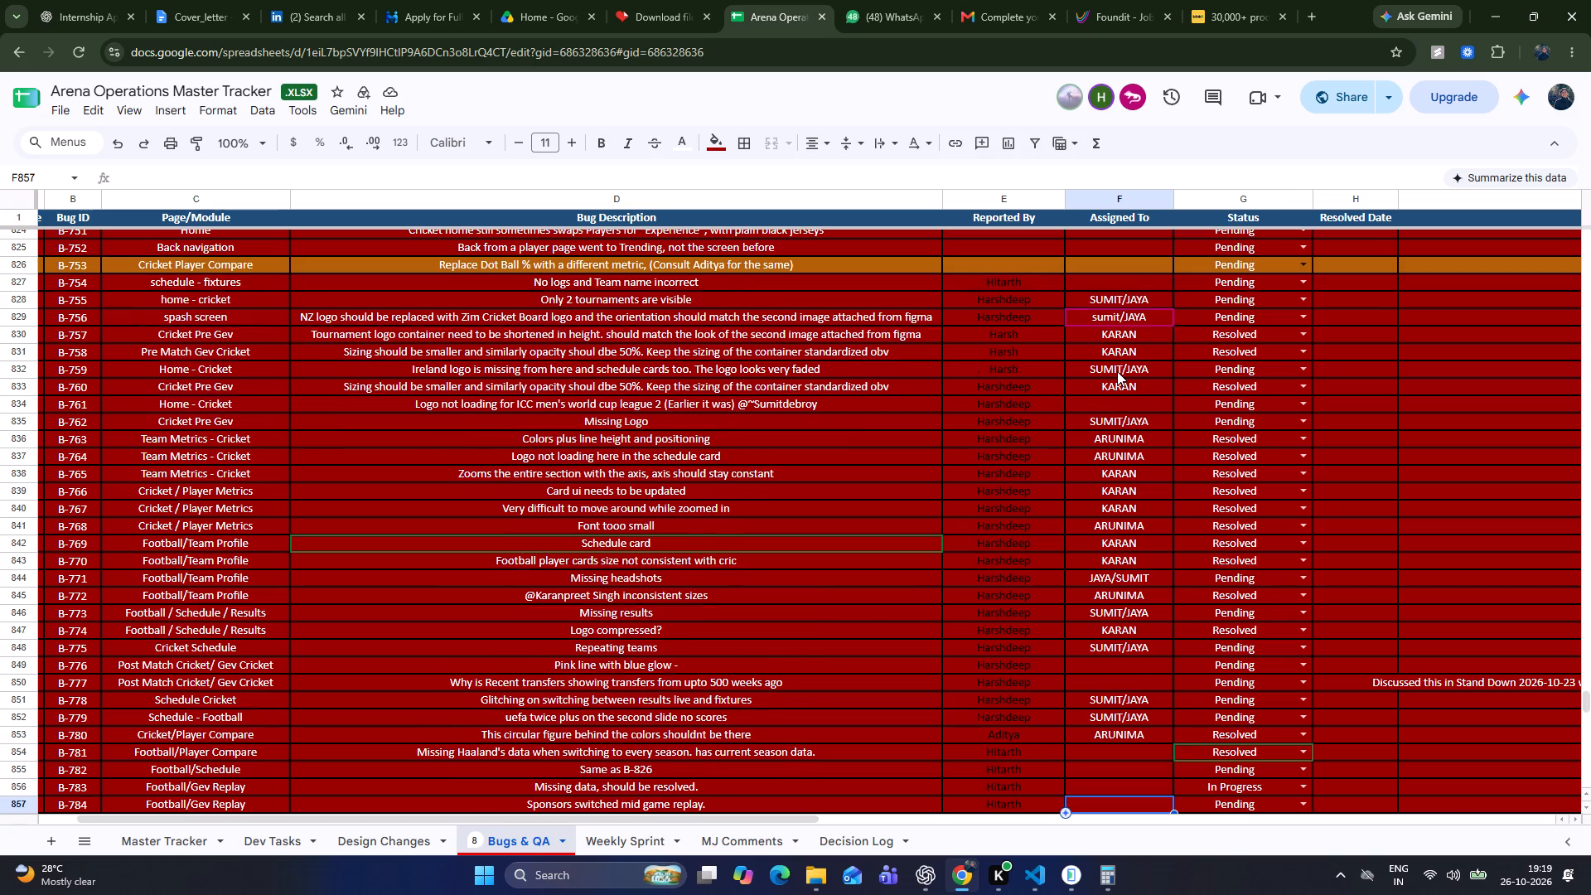
key("Down")
key("Down")
key("Down")
key("Down")
key("Down")
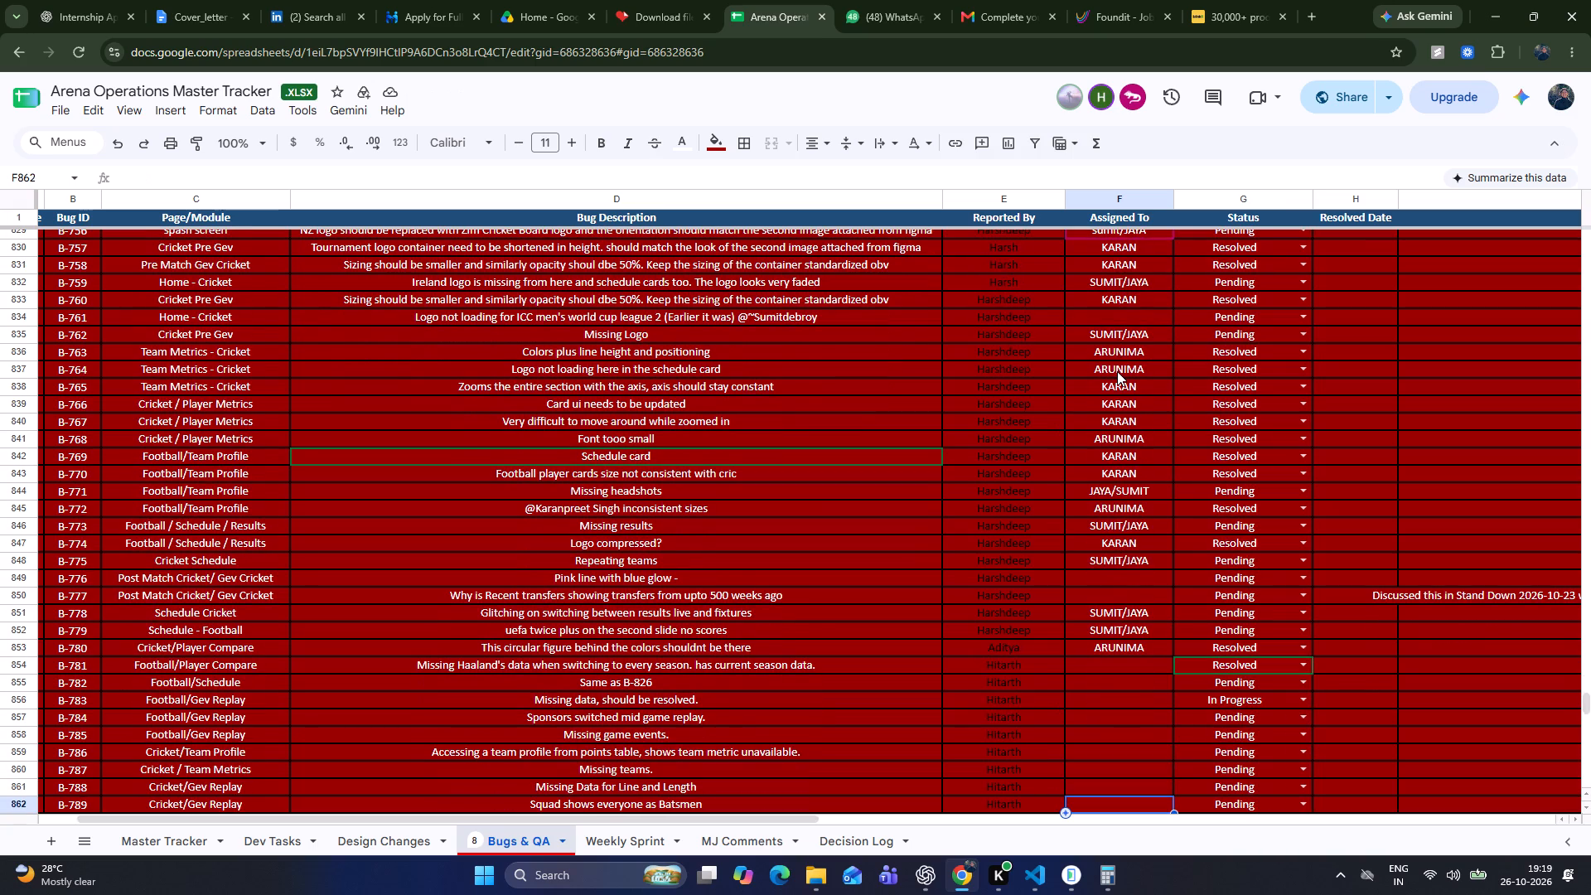
key("Down")
key("Down")
key("Down")
key("Down")
key("Down")
key("Down")
key("Down")
key("Down")
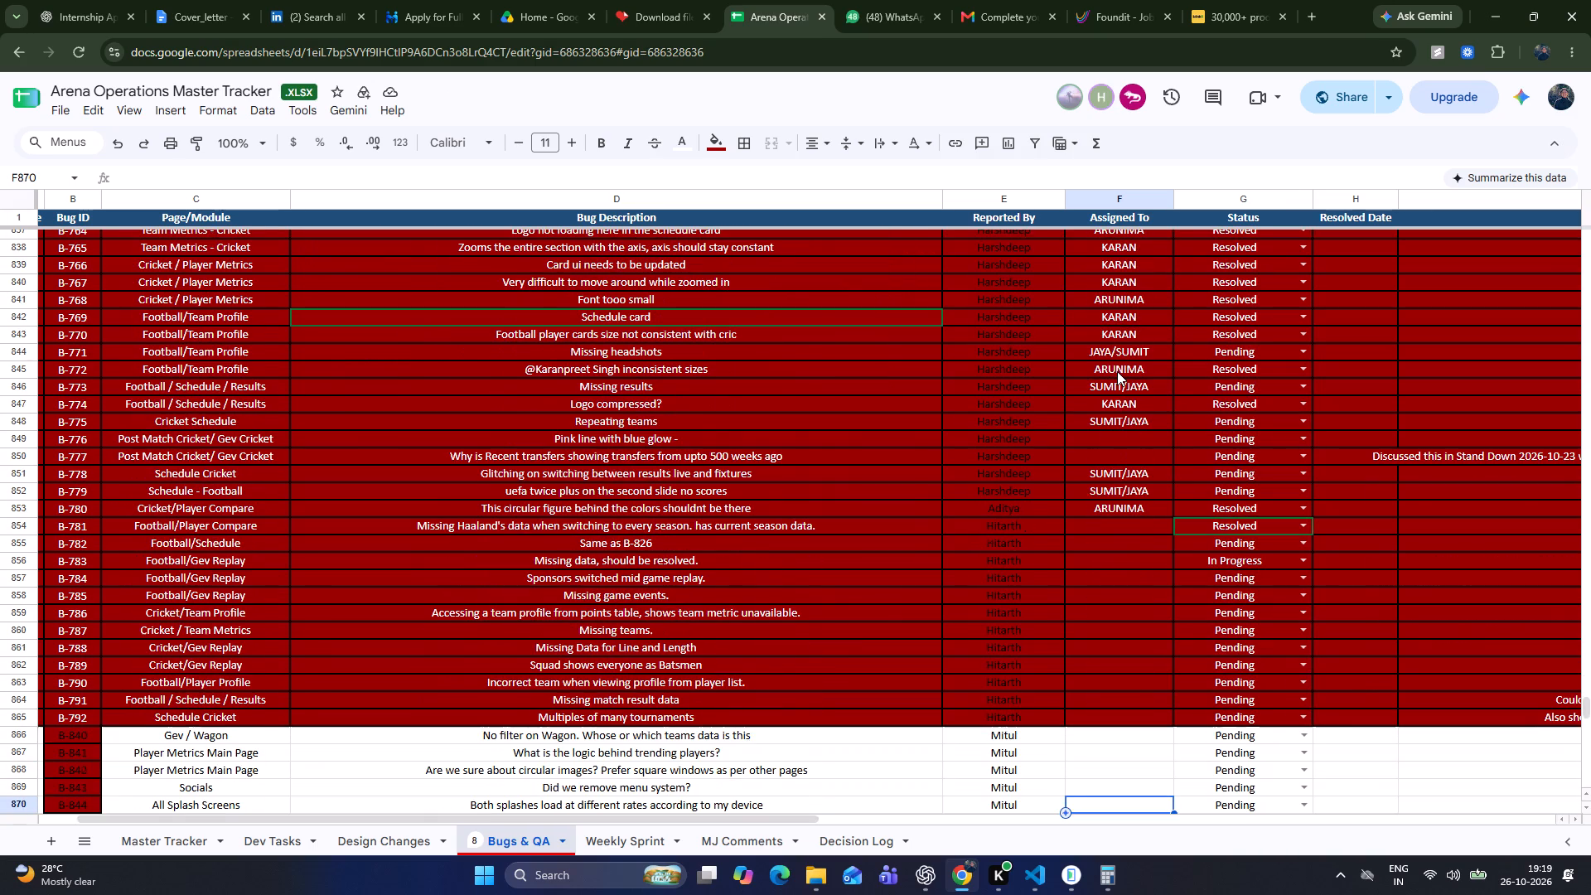
key("Up")
key("Up")
key("Up")
key("Up")
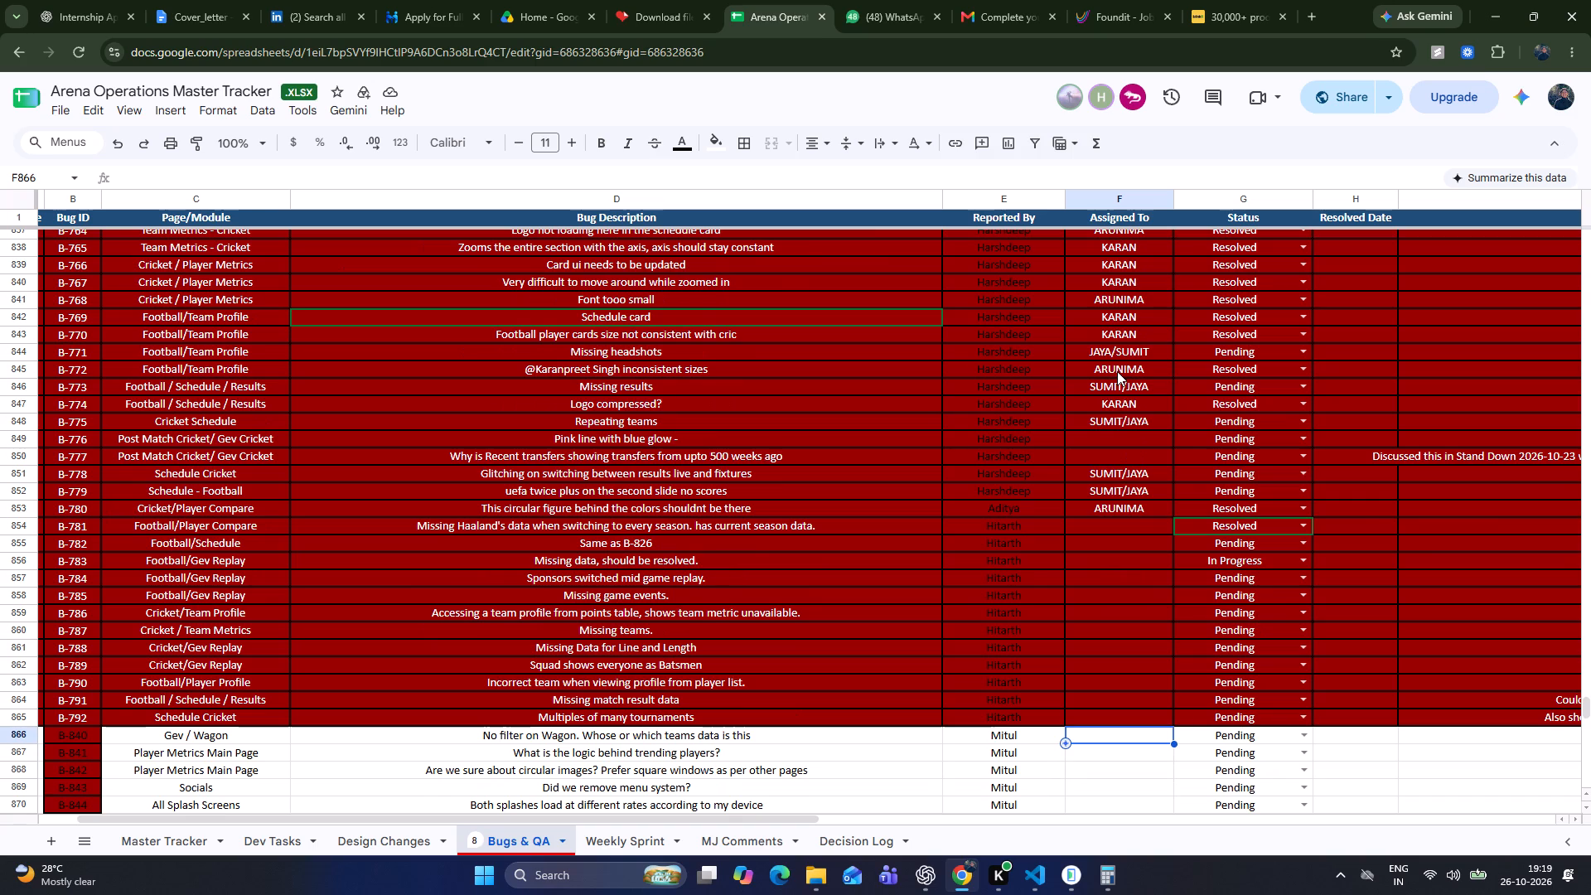
key("Down")
key("Down")
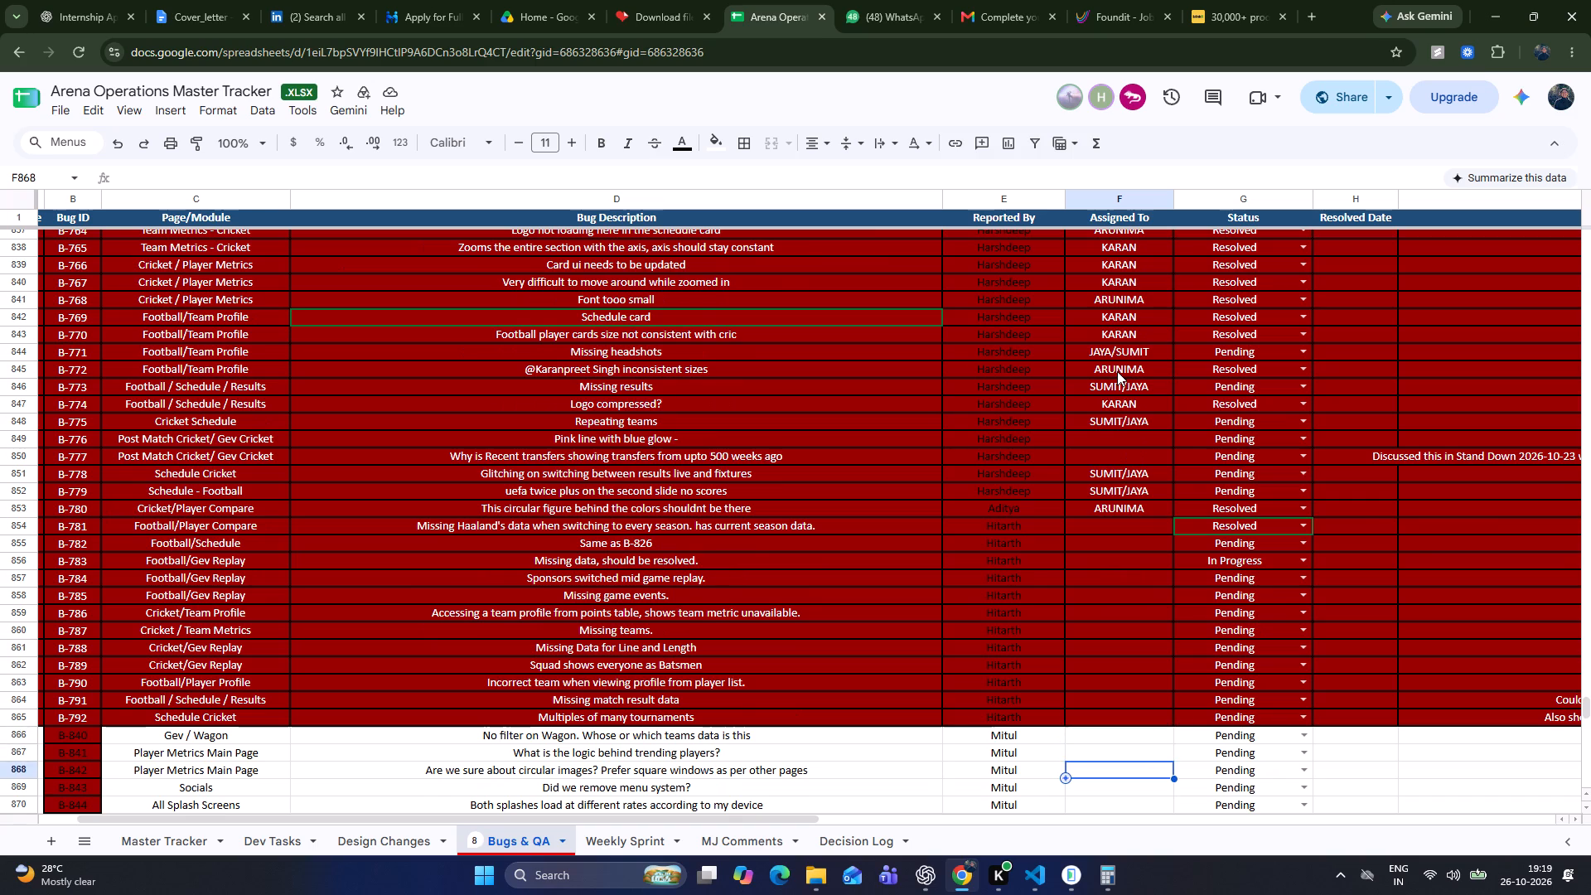
key("Up")
key("Up")
key("Down")
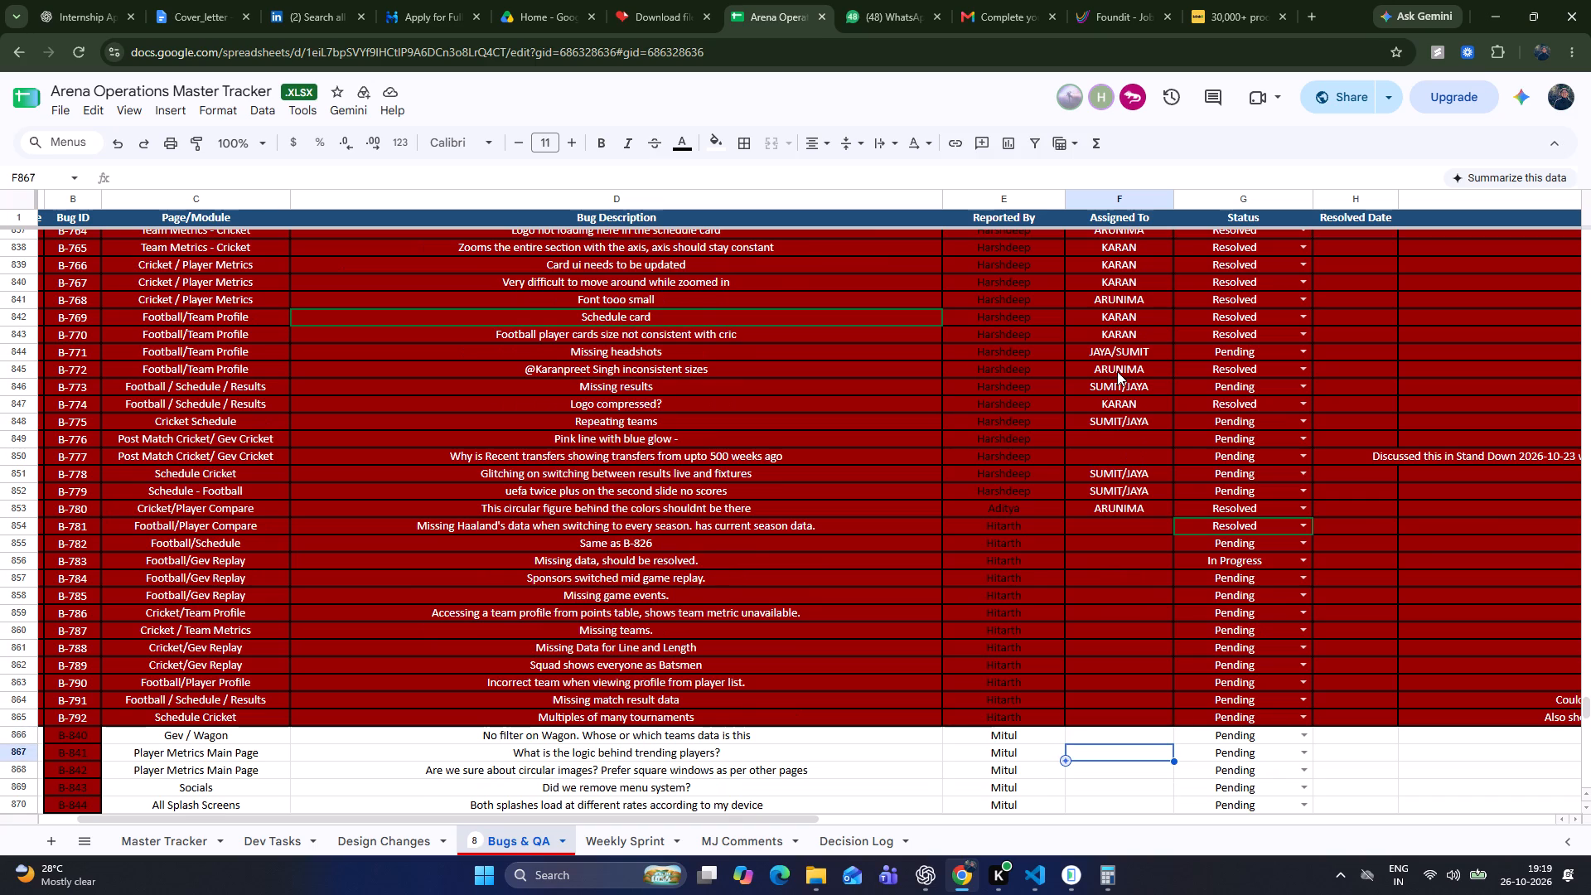
key("Up")
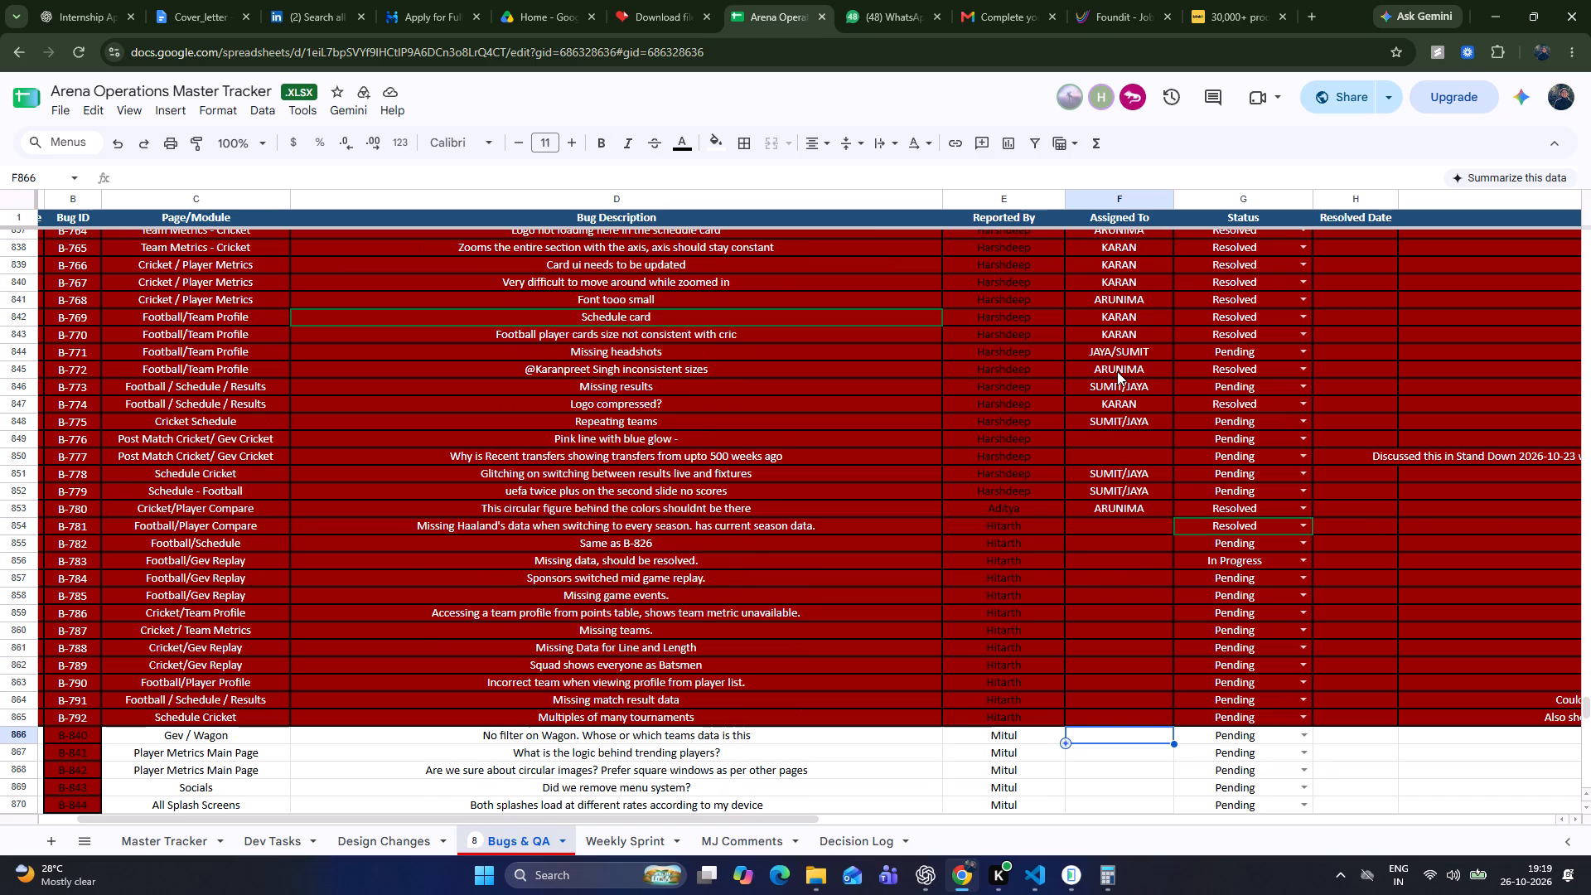
Assign bug B-781, about Haaland's missing data when switching to every season, to SUMIT/JAYA in the Assigned To column.
left_click(1115, 520)
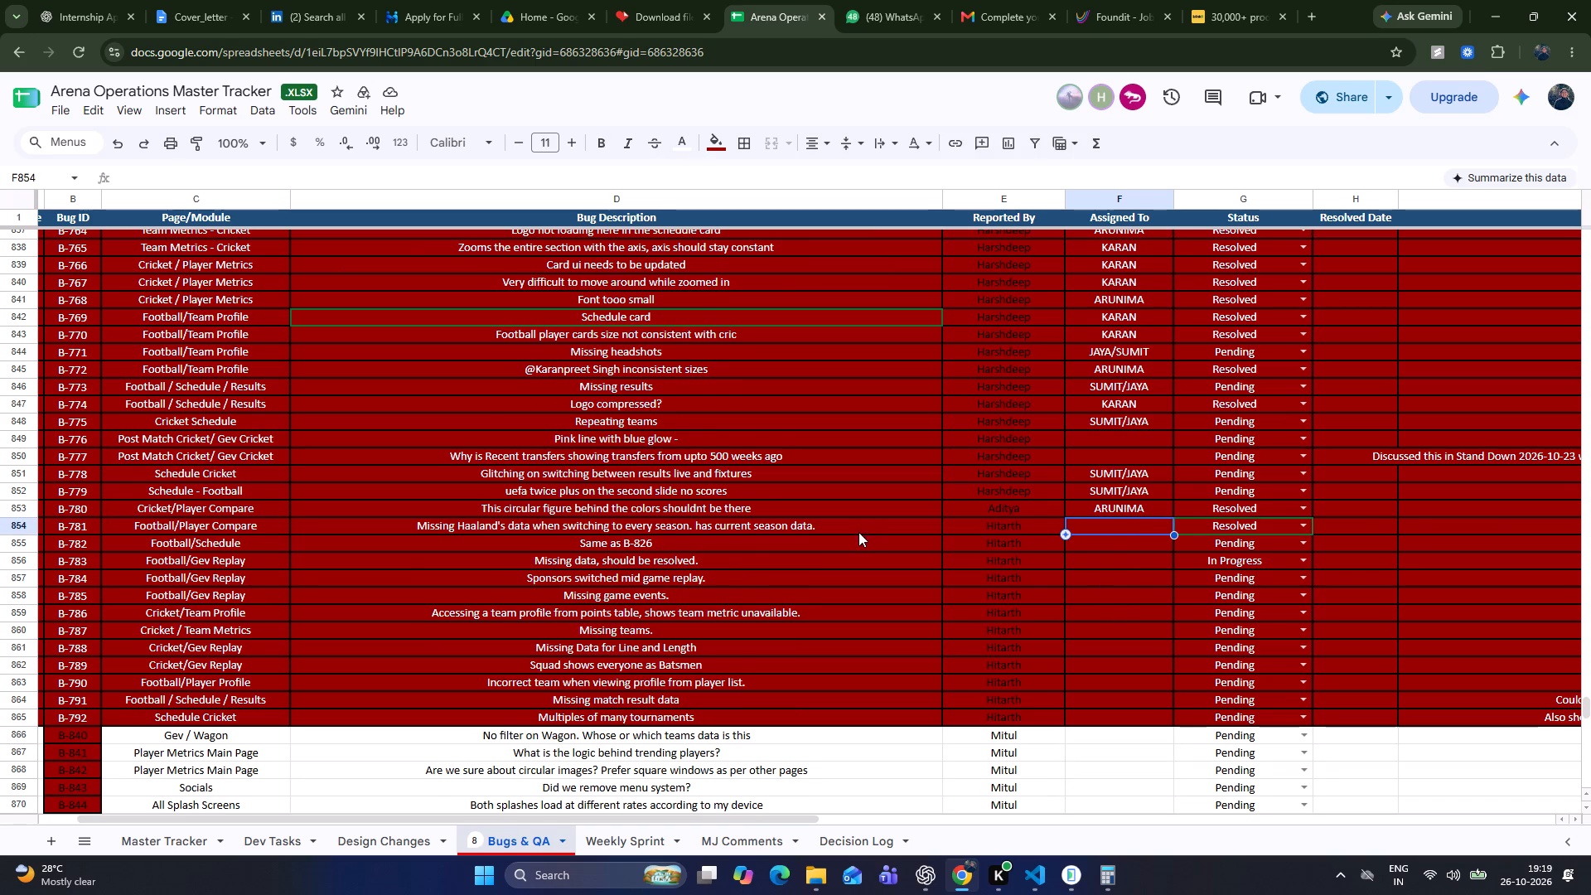
scroll(855, 537, "down", 2)
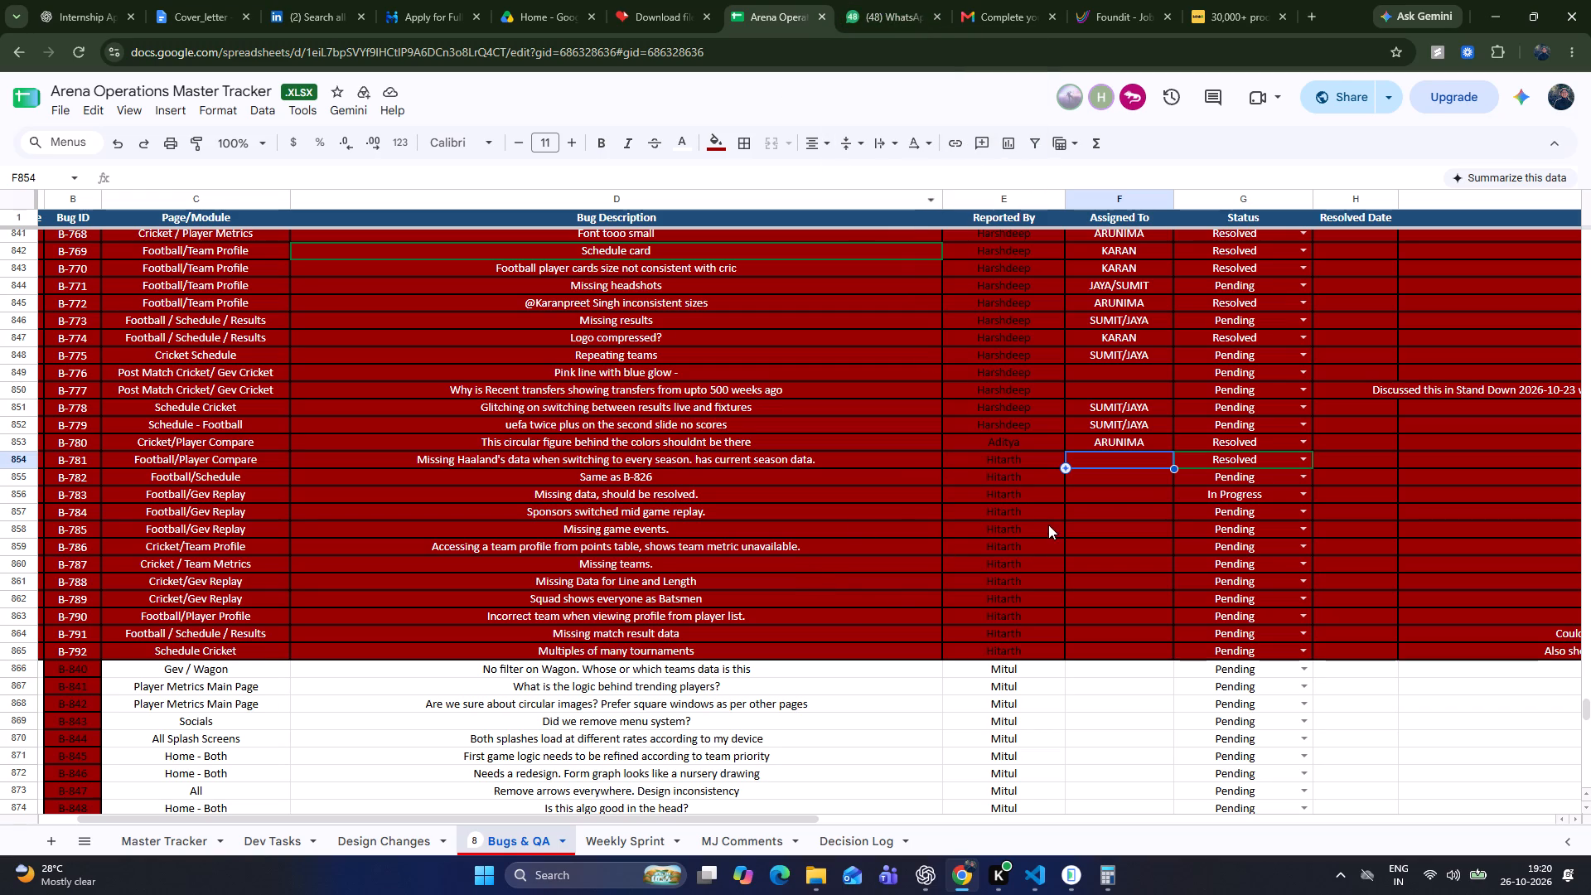
left_click(1082, 461)
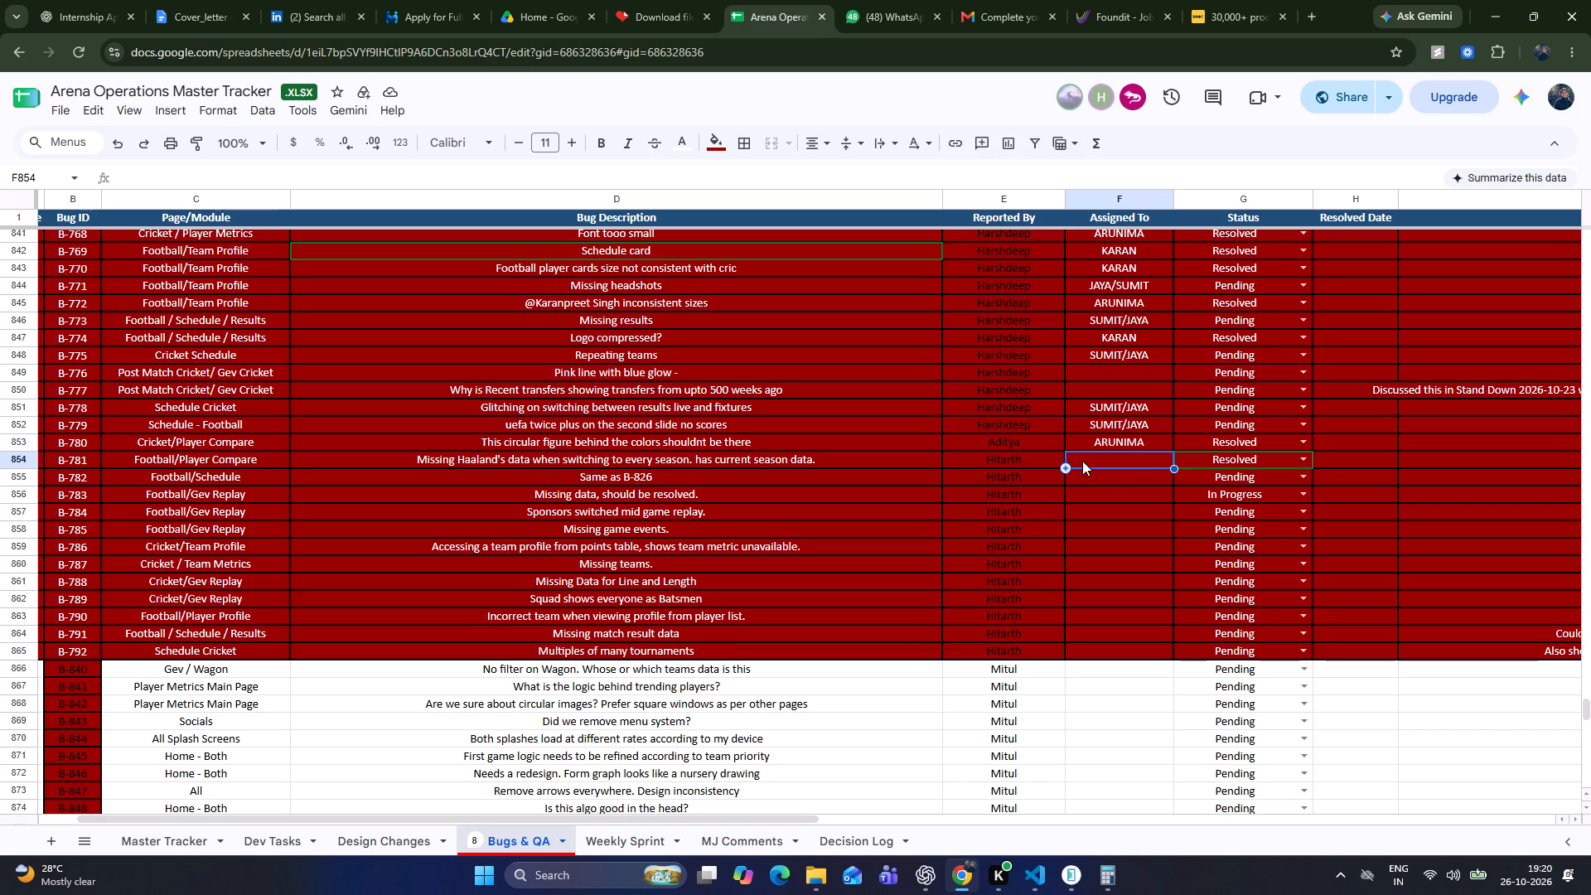
type("SUMI")
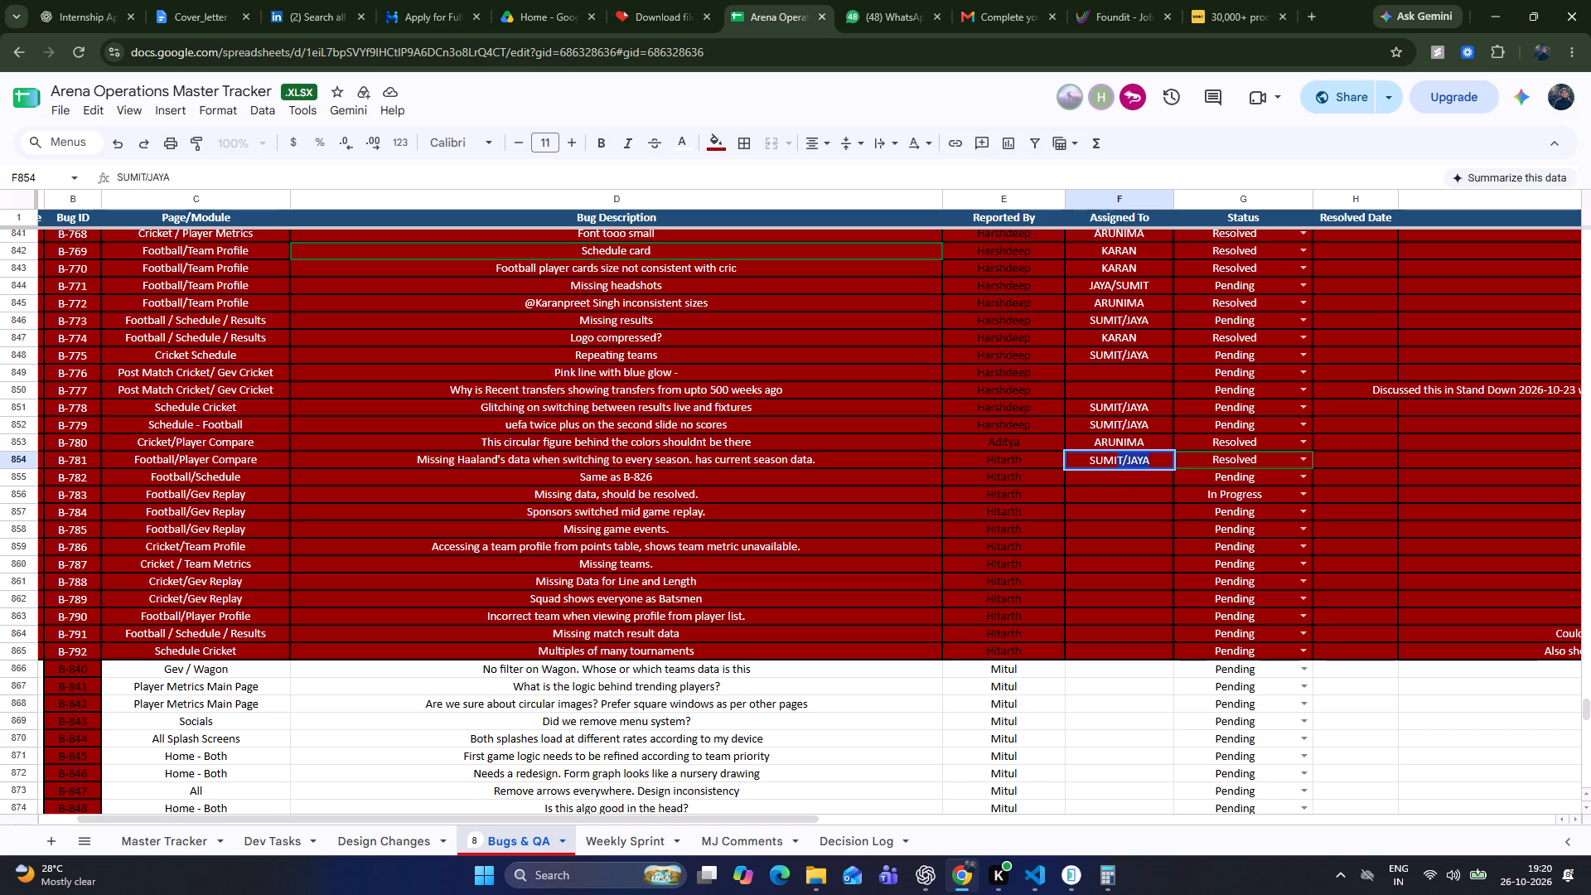
key("Right")
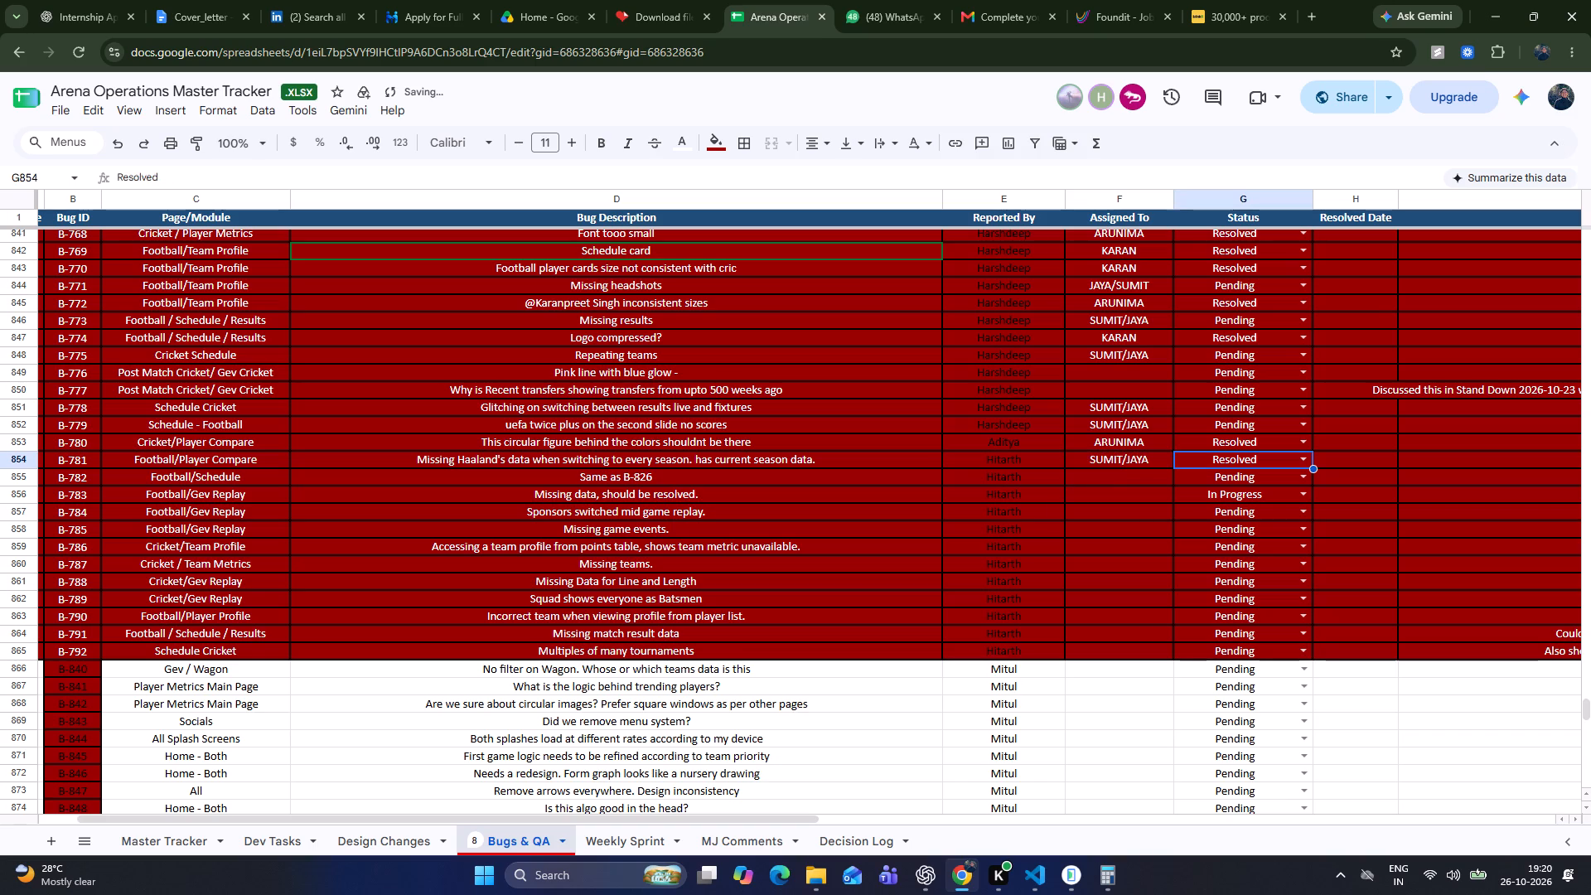
Look over the unassigned bugs from B-782 to B-792, checking their descriptions and empty Assigned To cells.
key("Down")
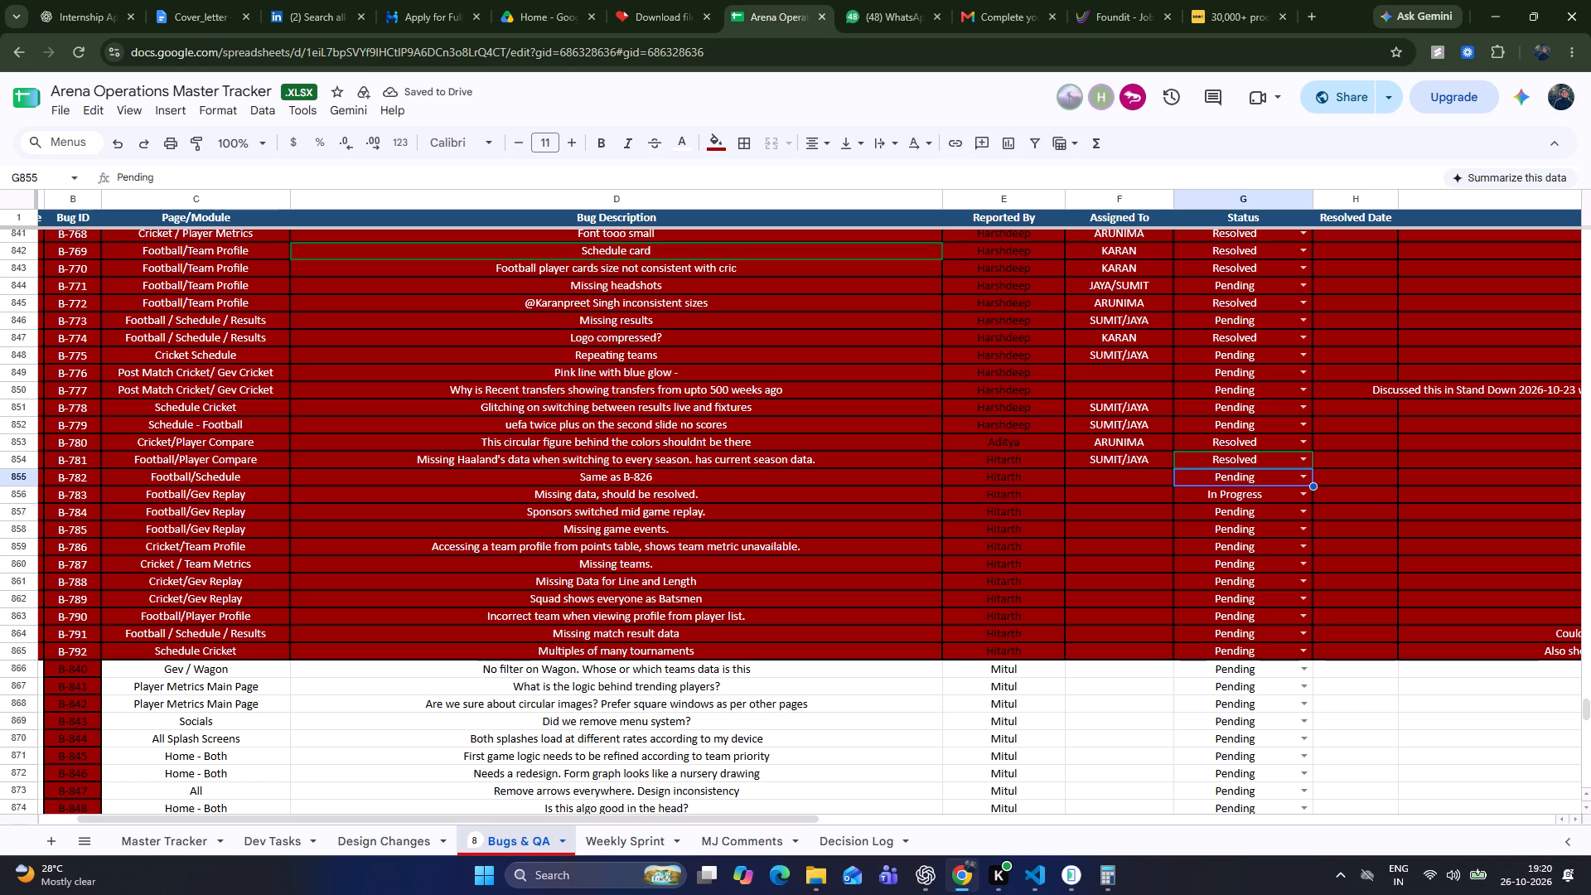
key("Left")
key("Down")
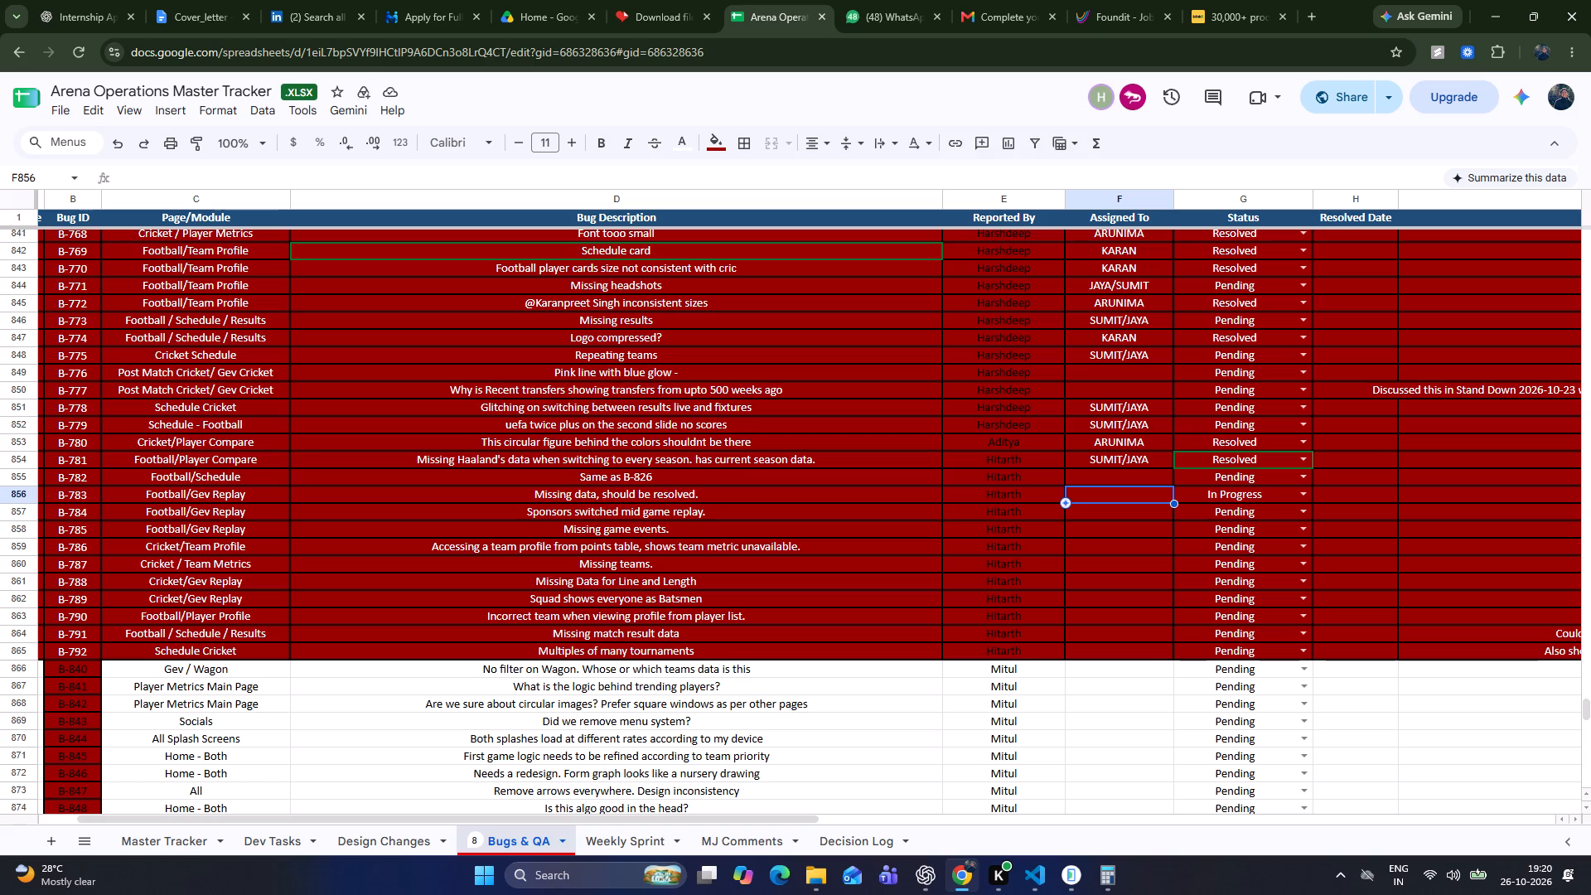
left_click(1127, 474)
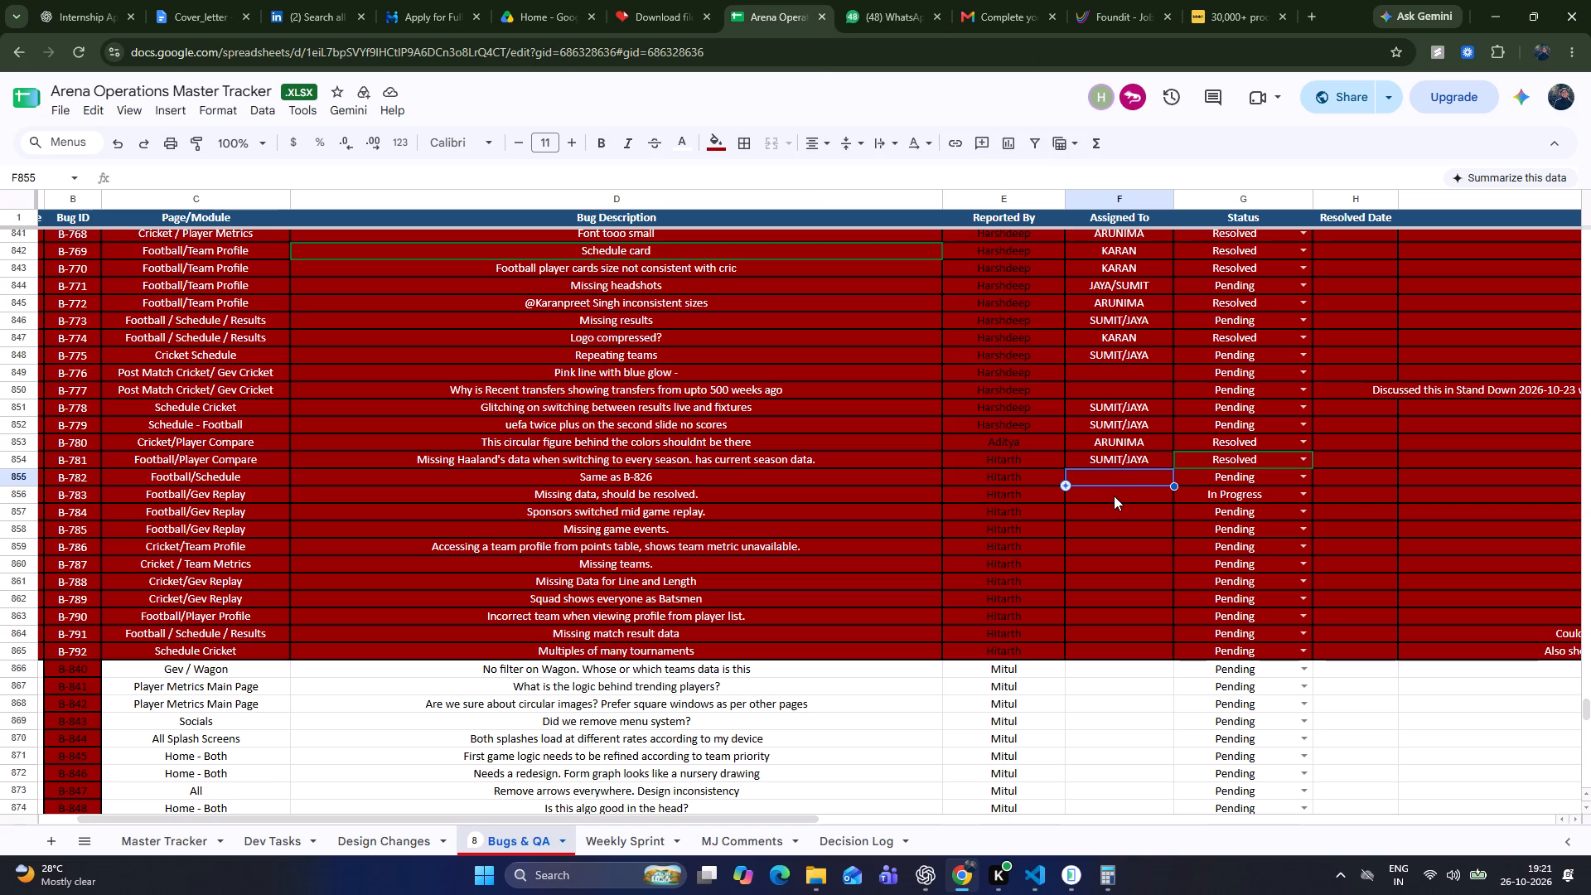
left_click(1114, 496)
left_click(1108, 508)
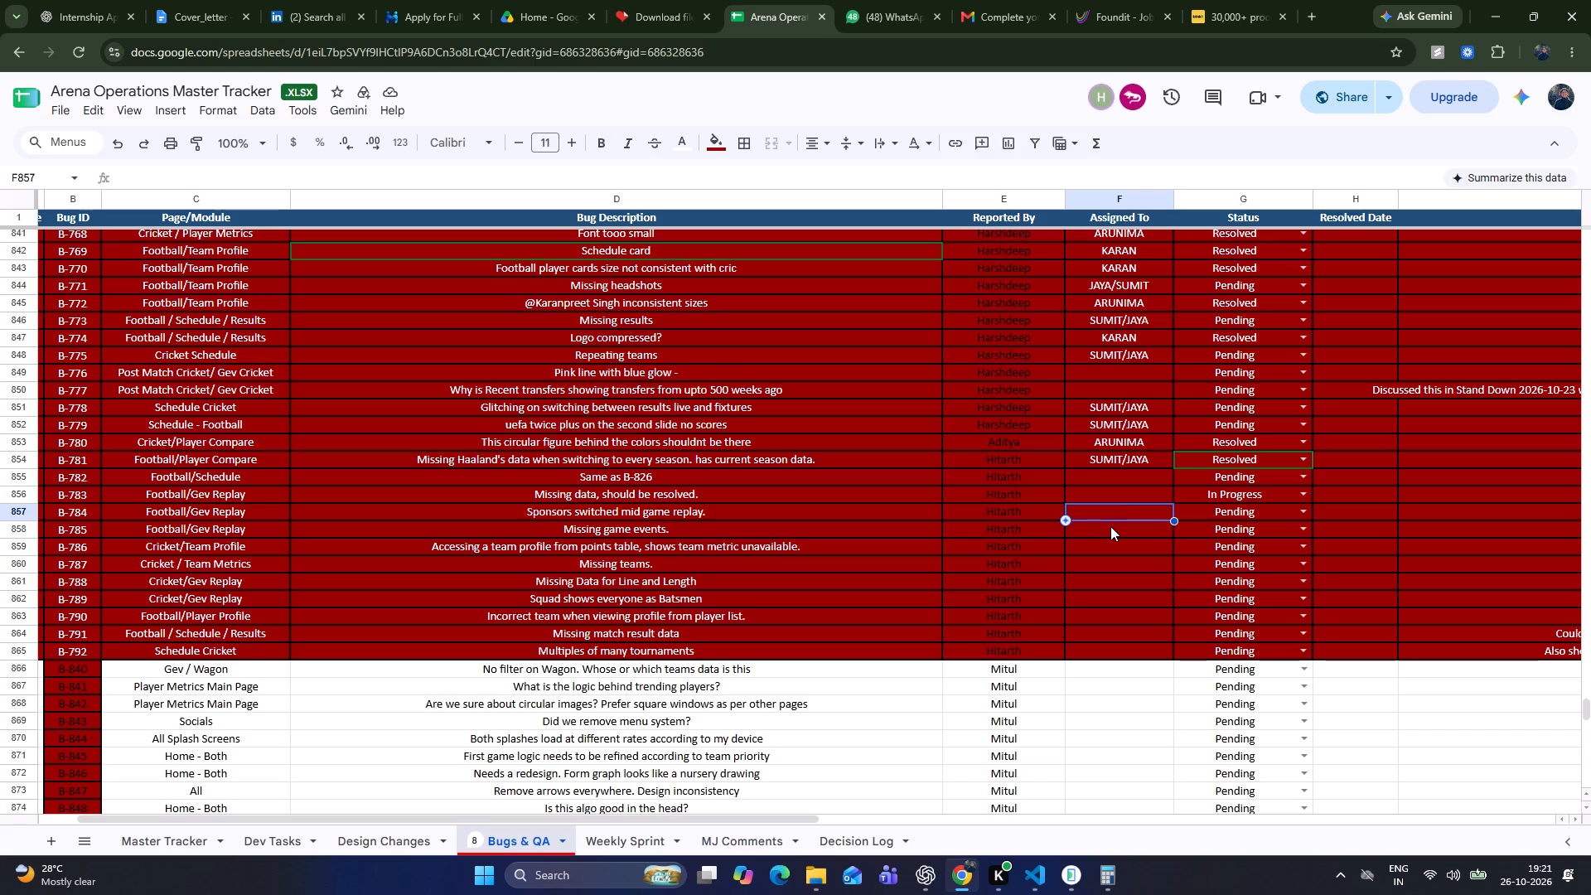
left_click(1129, 647)
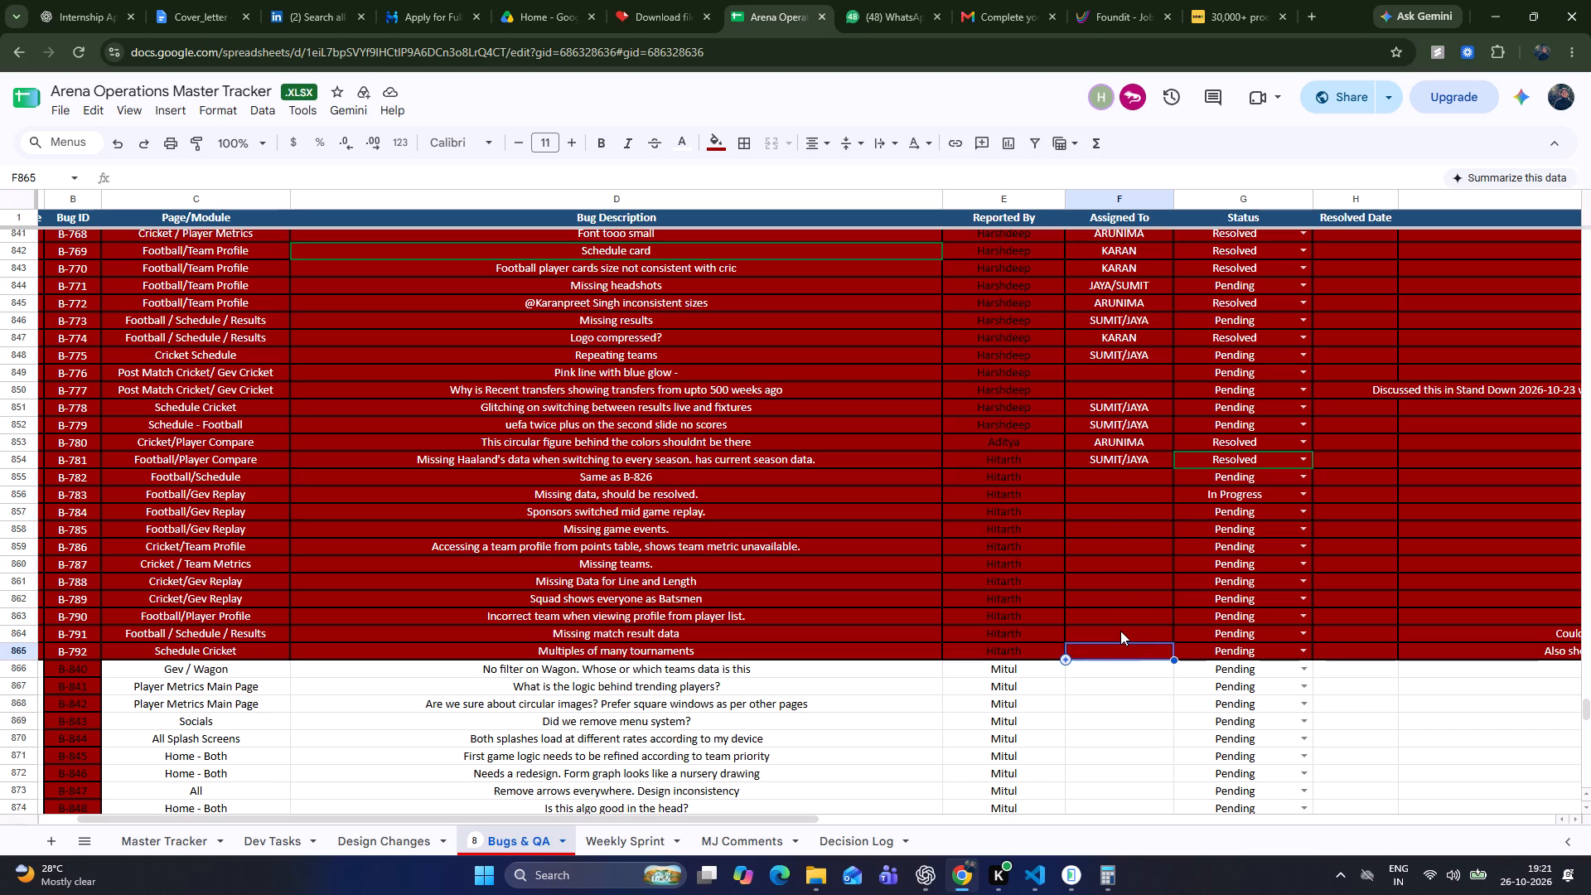
scroll(1120, 631, "down", 1)
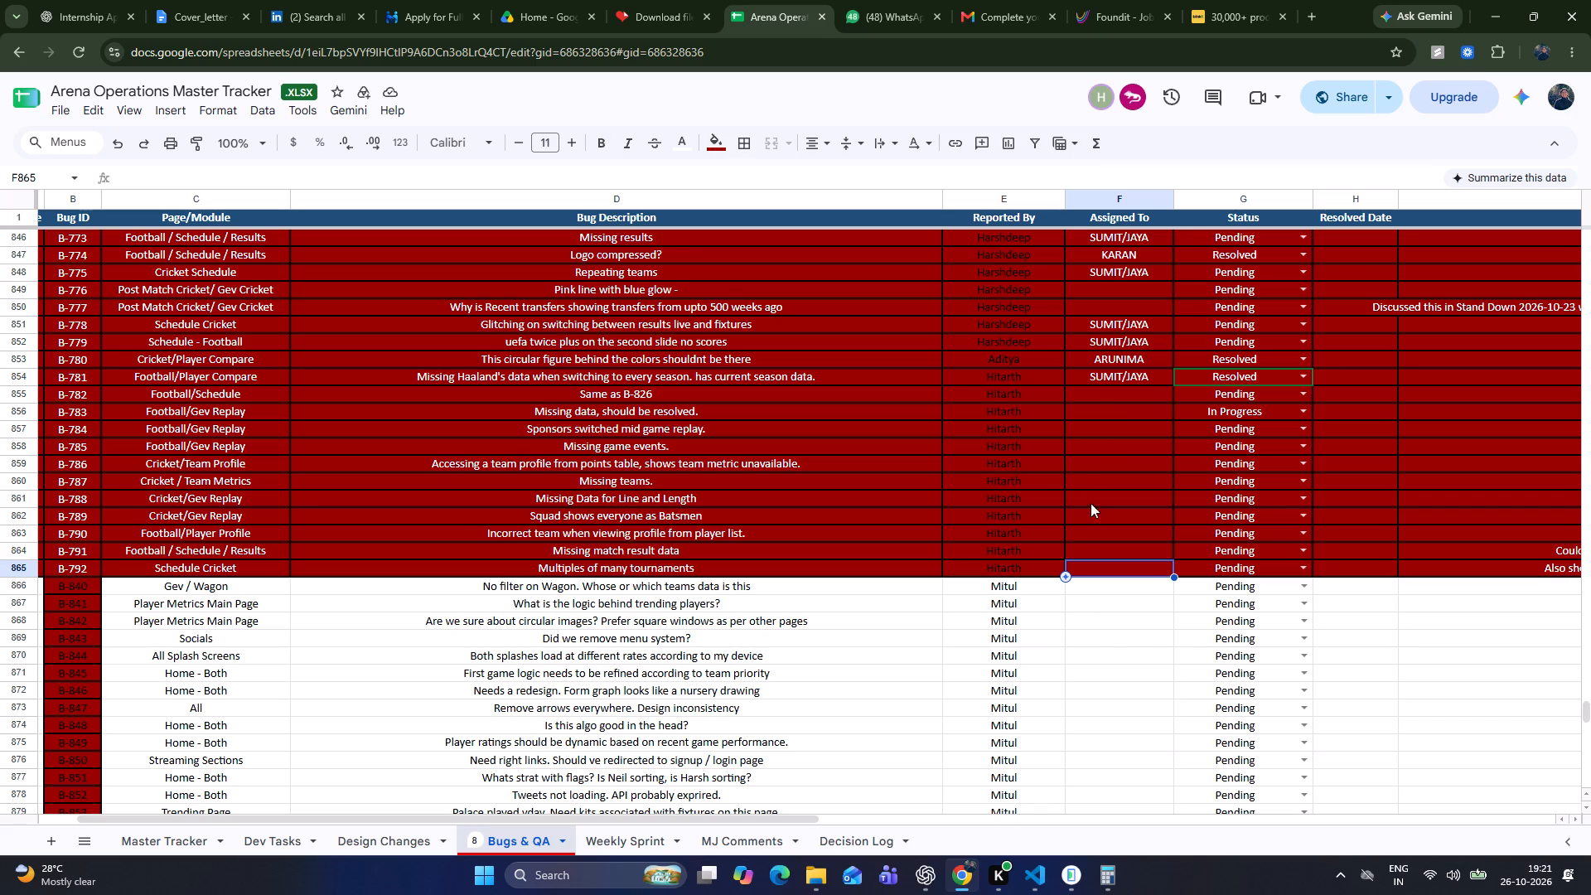
Copy the SUMIT/JAYA assignee text from bug B-781 into the Assigned To cell of bug B-783.
double_click(1100, 376)
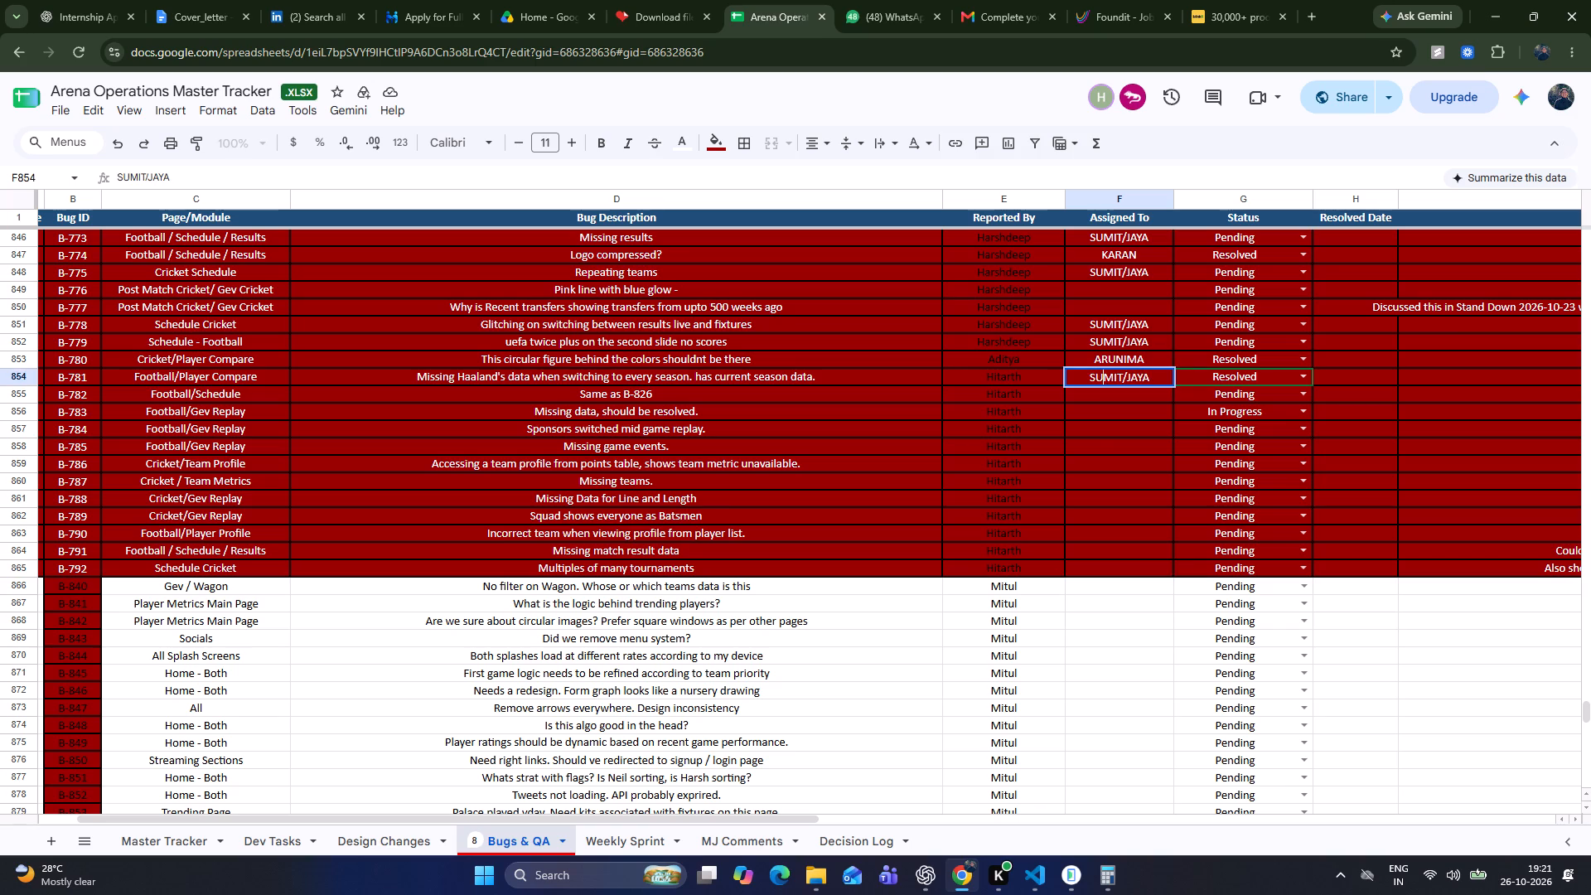
double_click(1100, 376)
left_click(1100, 376)
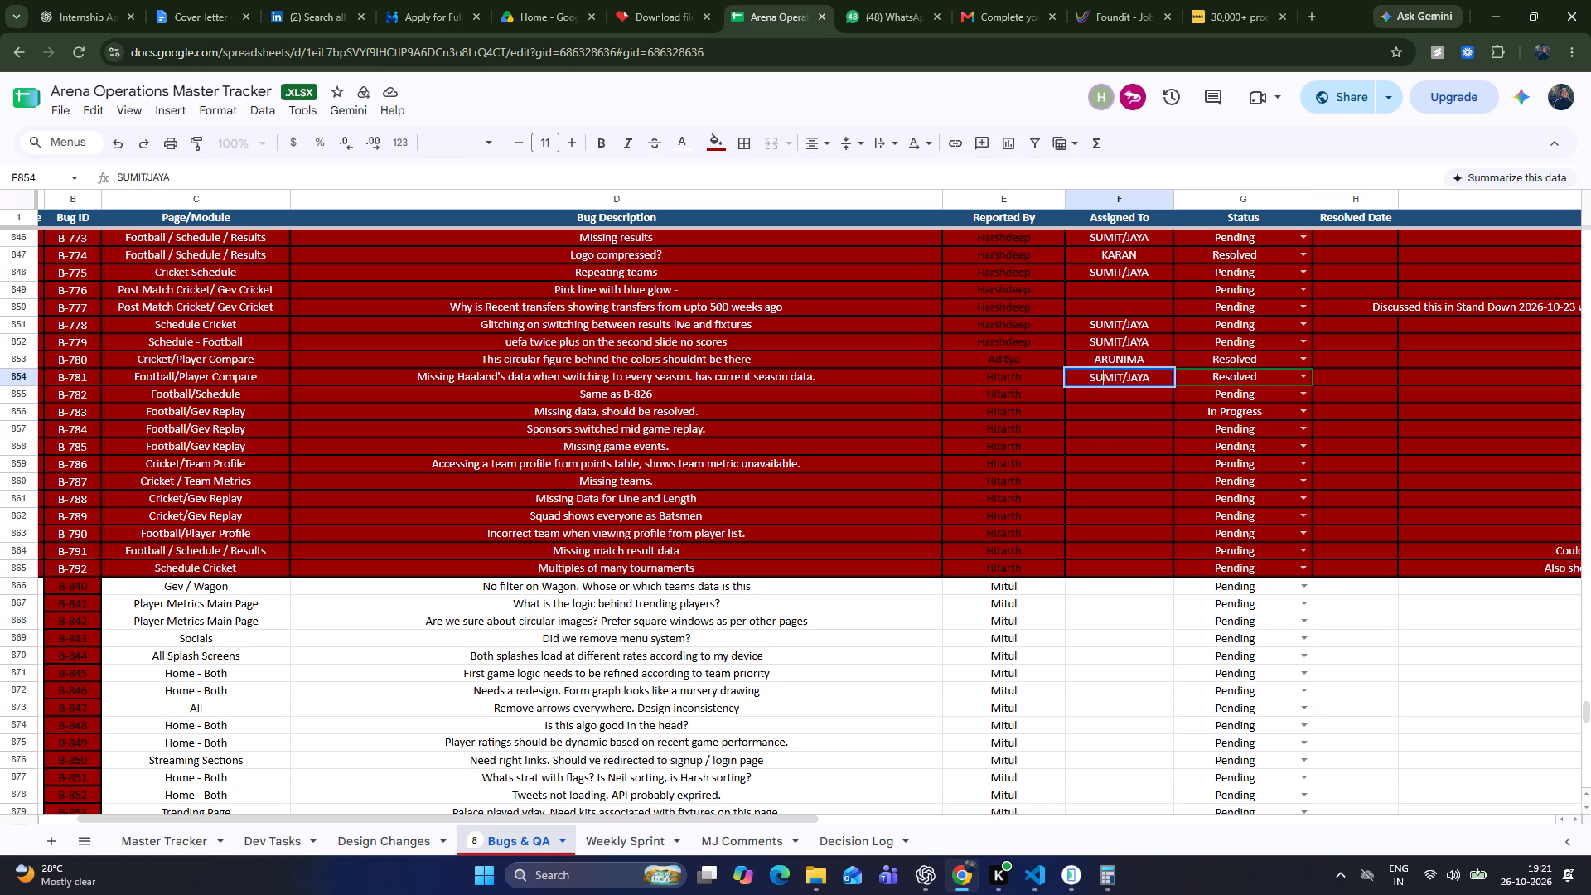
triple_click(1139, 375)
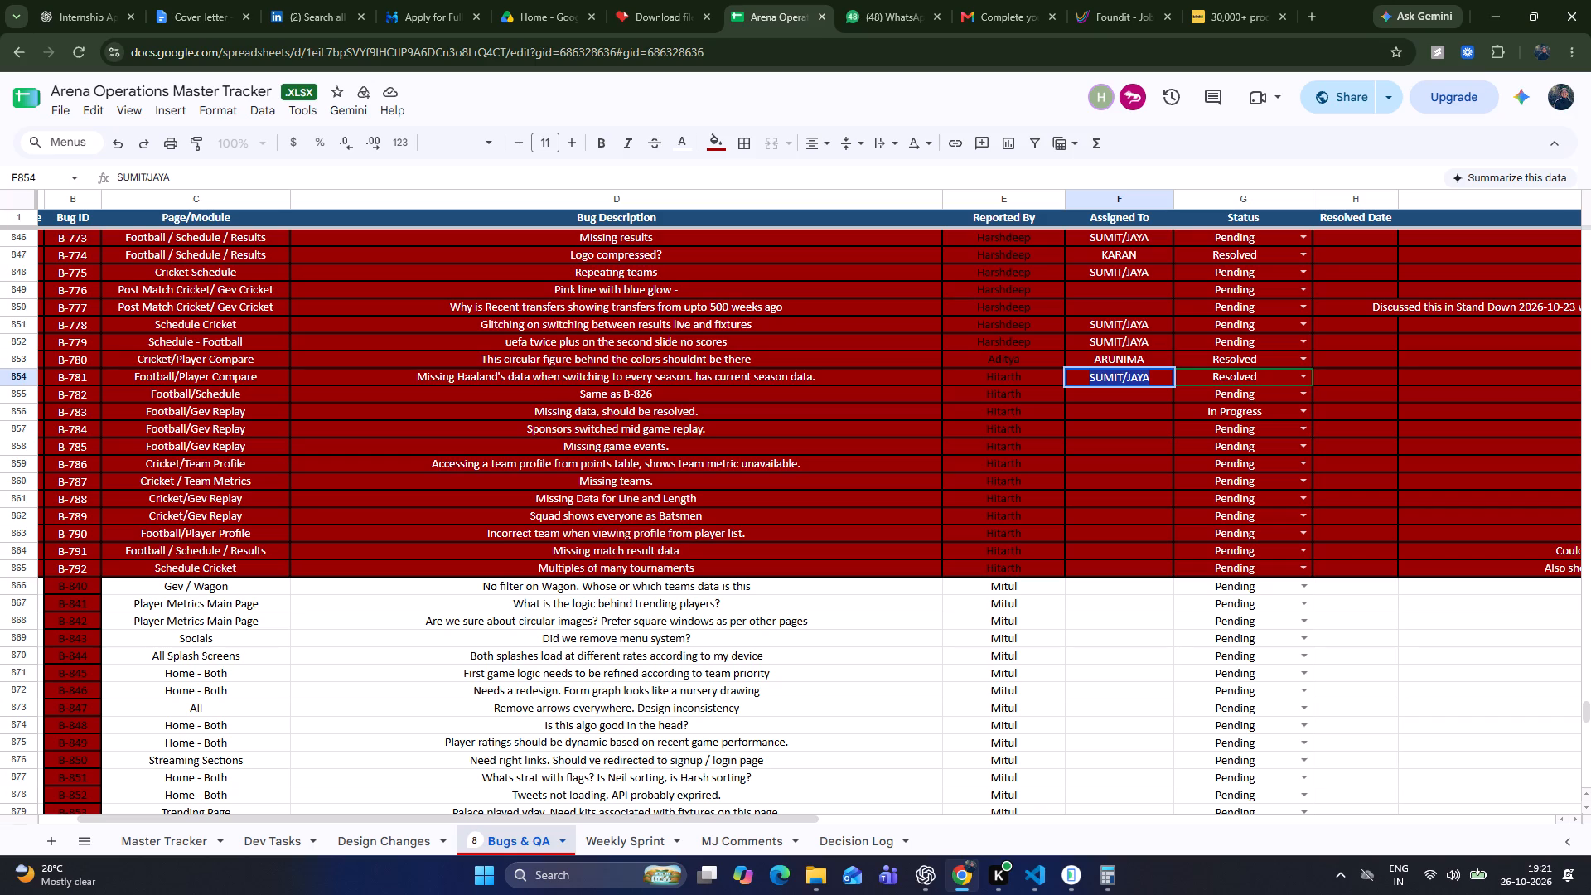
key("ctrl+c")
left_click(1120, 401)
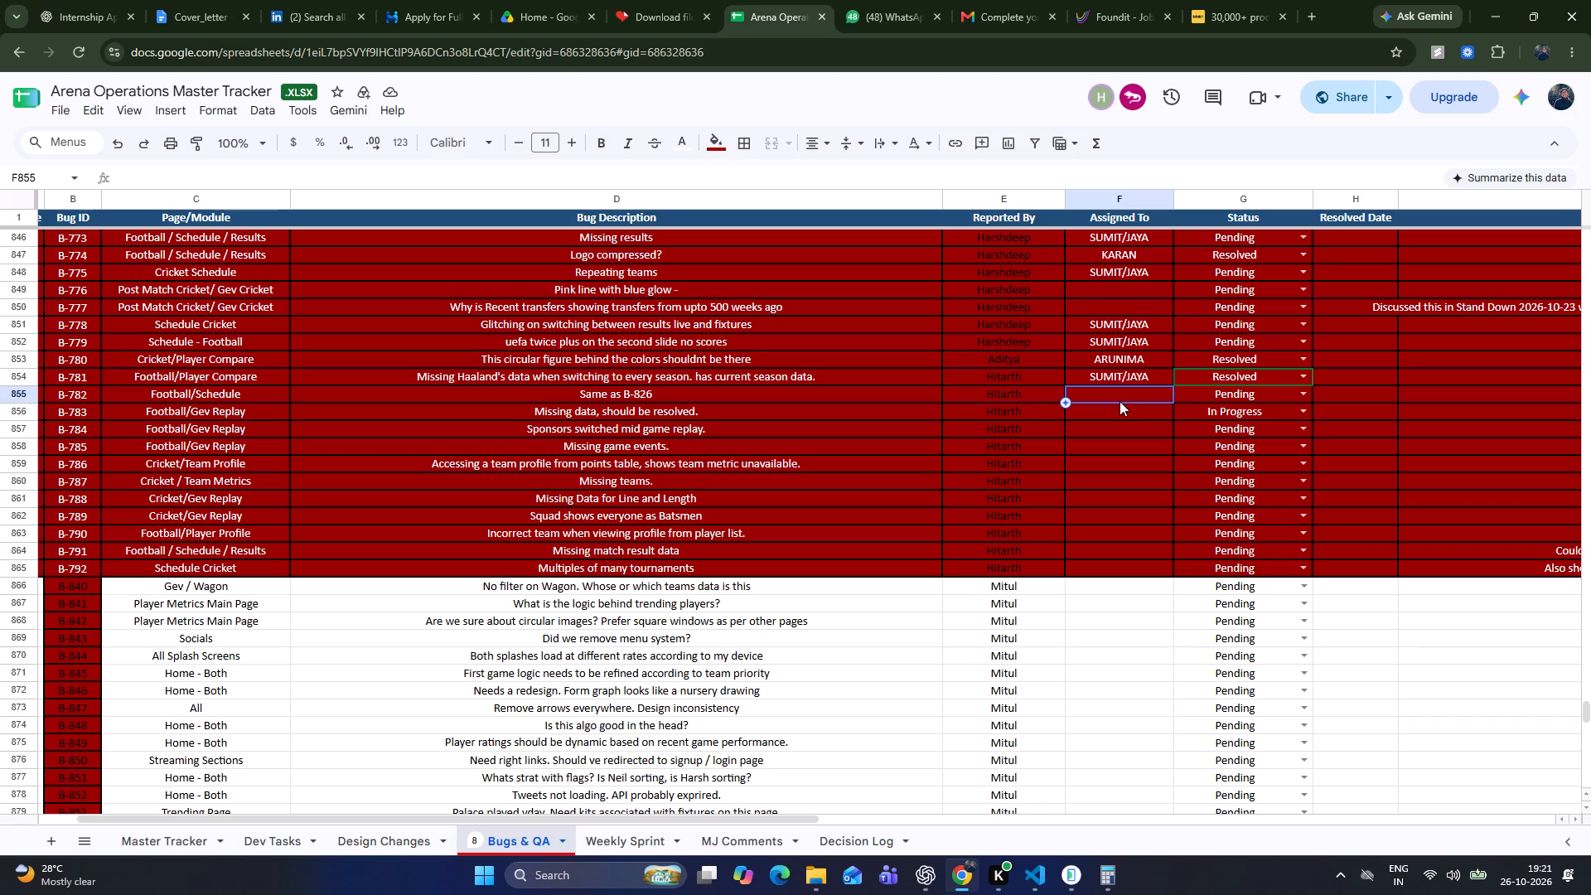
left_click(1115, 416)
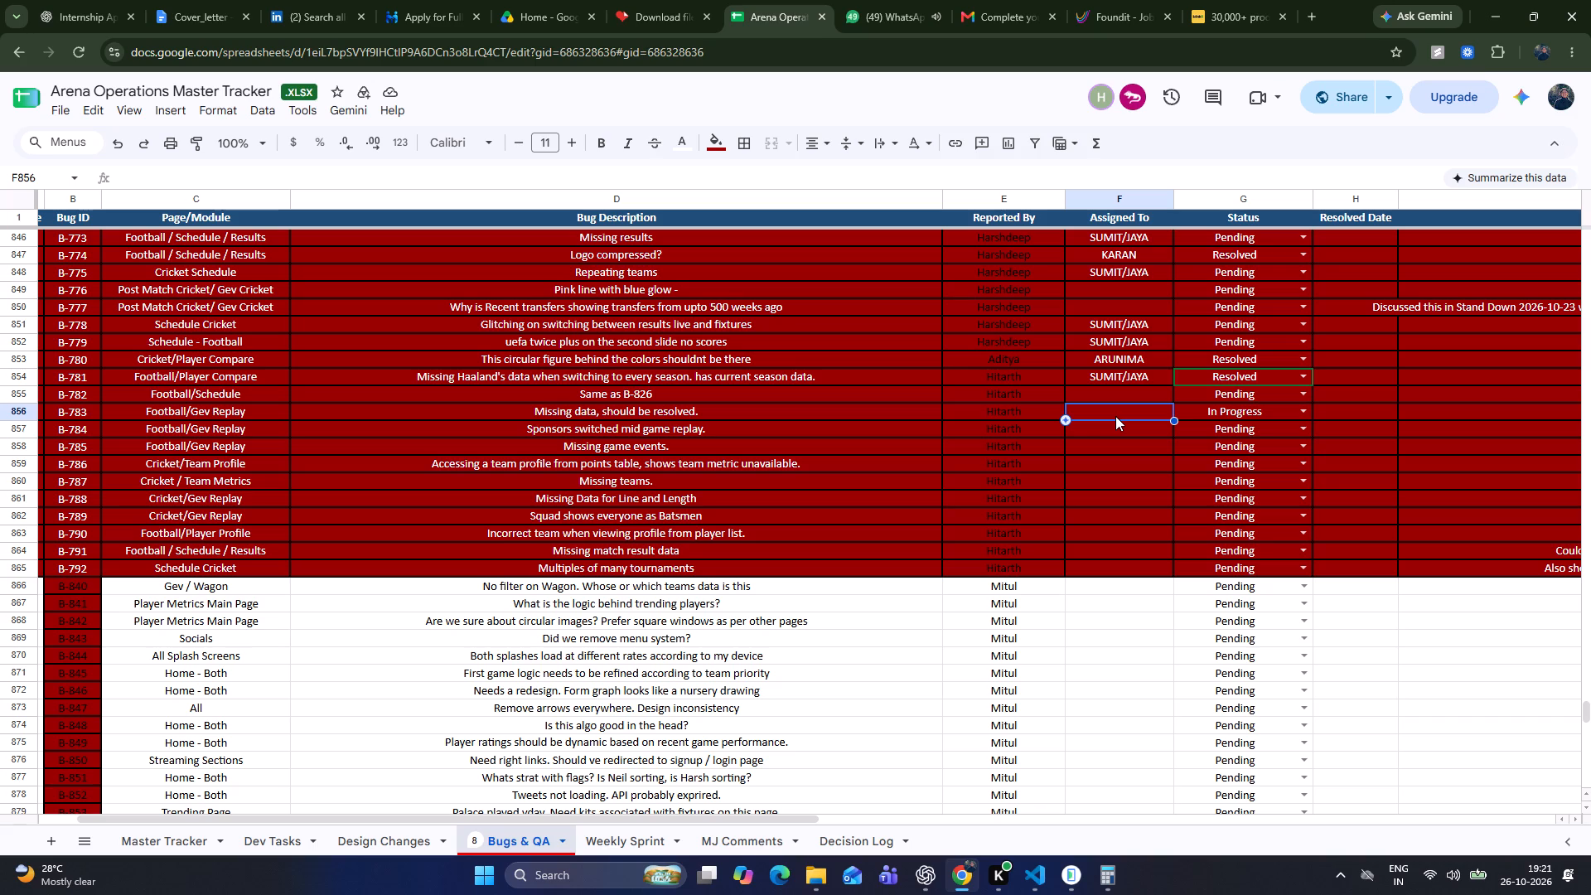
key("ctrl+v")
Assign bugs B-784, B-785 and B-786 to SUMIT/JAYA by pasting the copied assignee into their Assigned To cells.
key("Down")
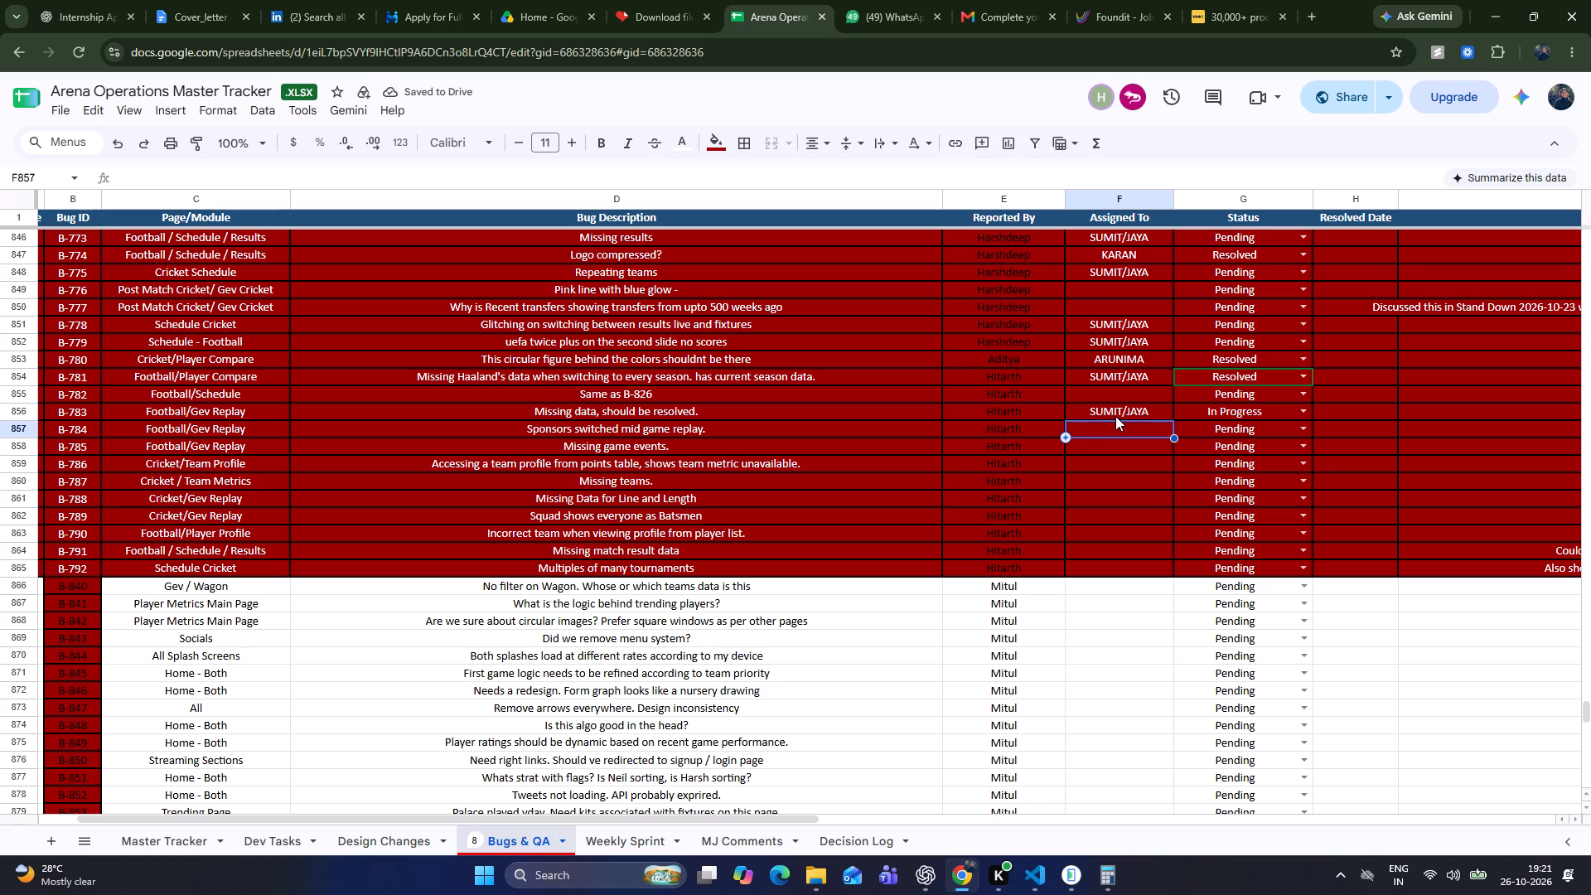
scroll(1115, 416, "left", 3)
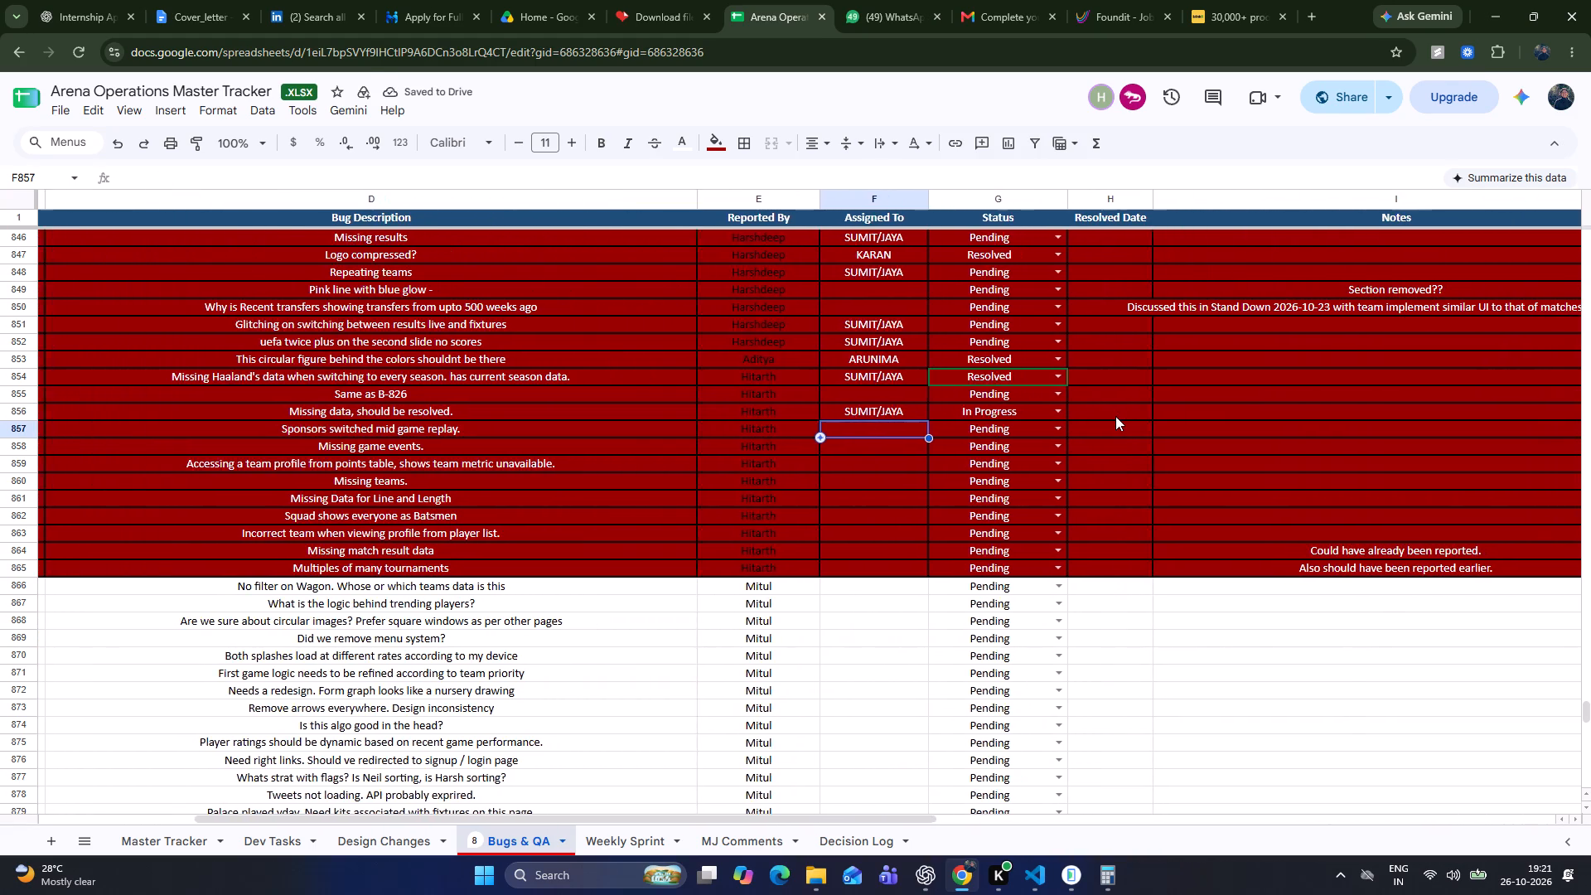
scroll(1115, 416, "left", 2)
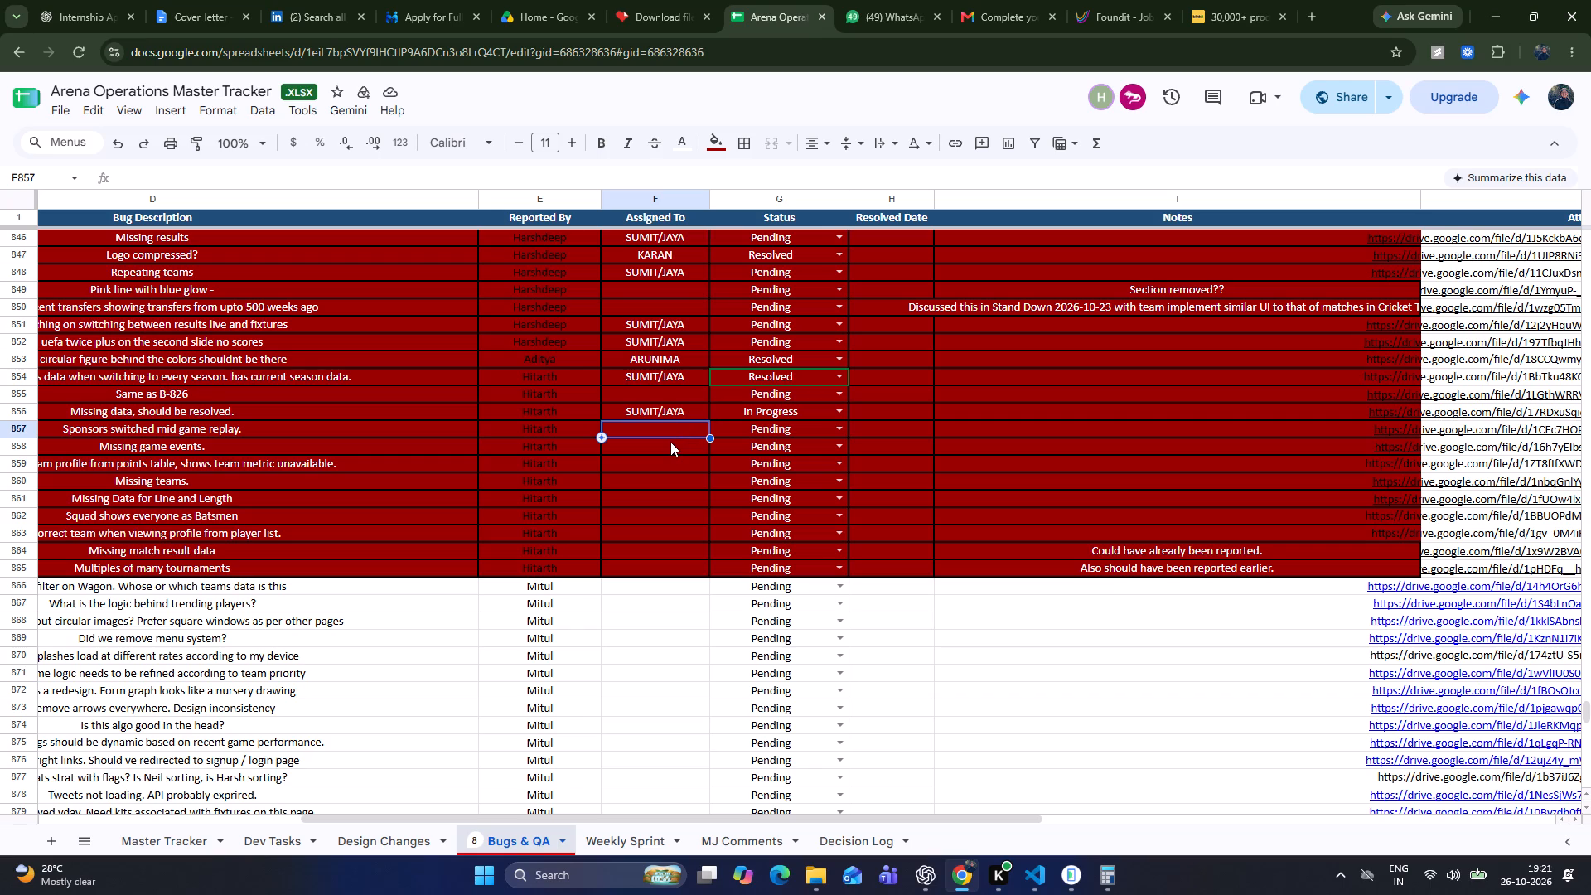
key("ctrl+v")
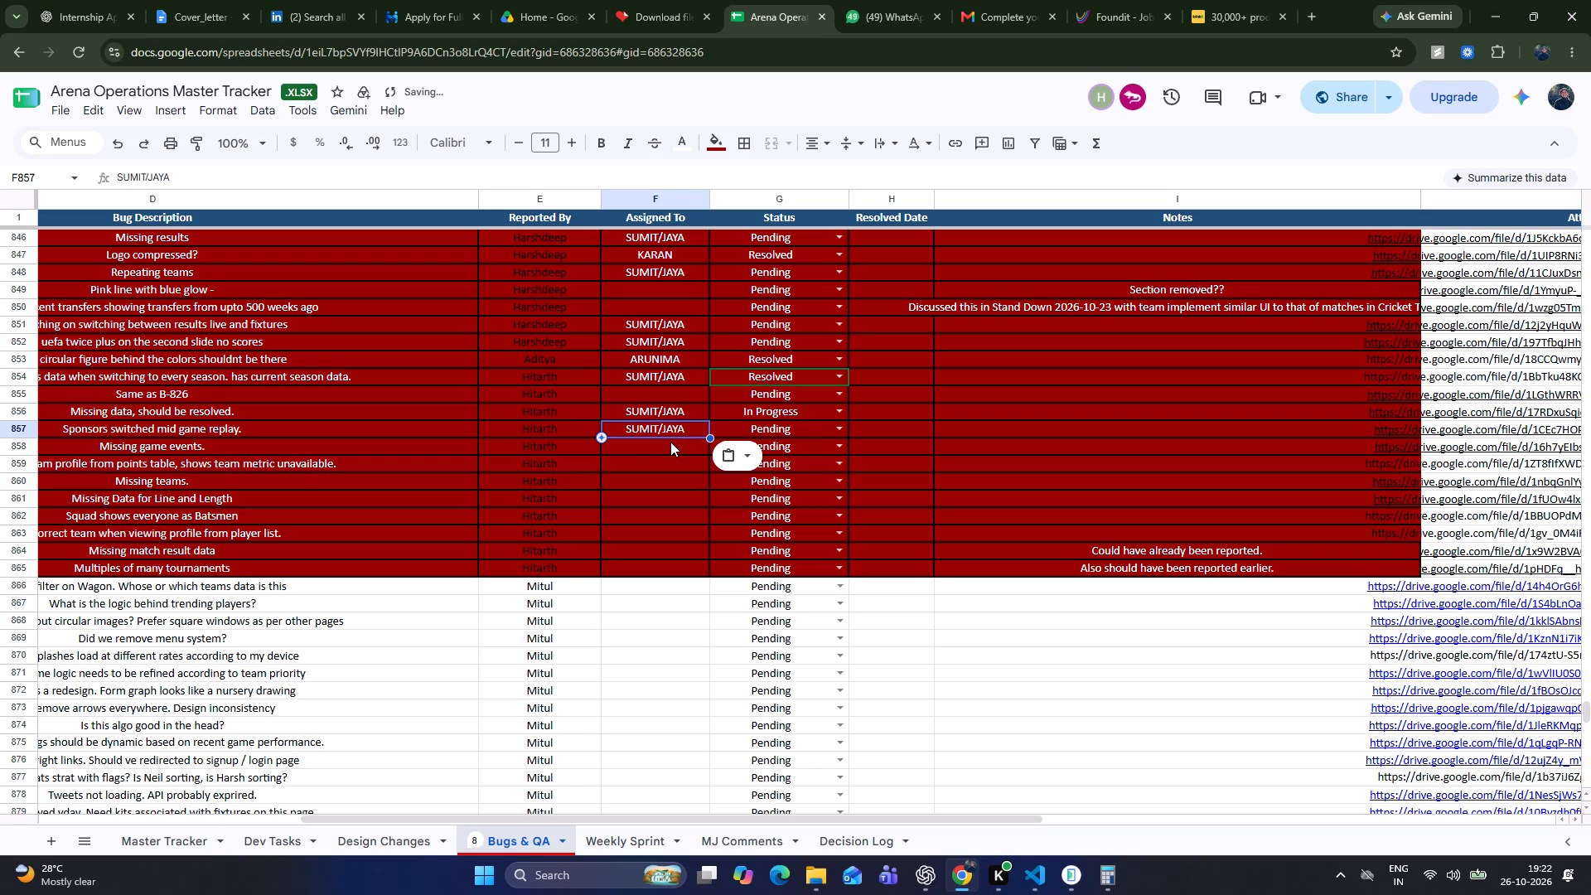
left_click(636, 448)
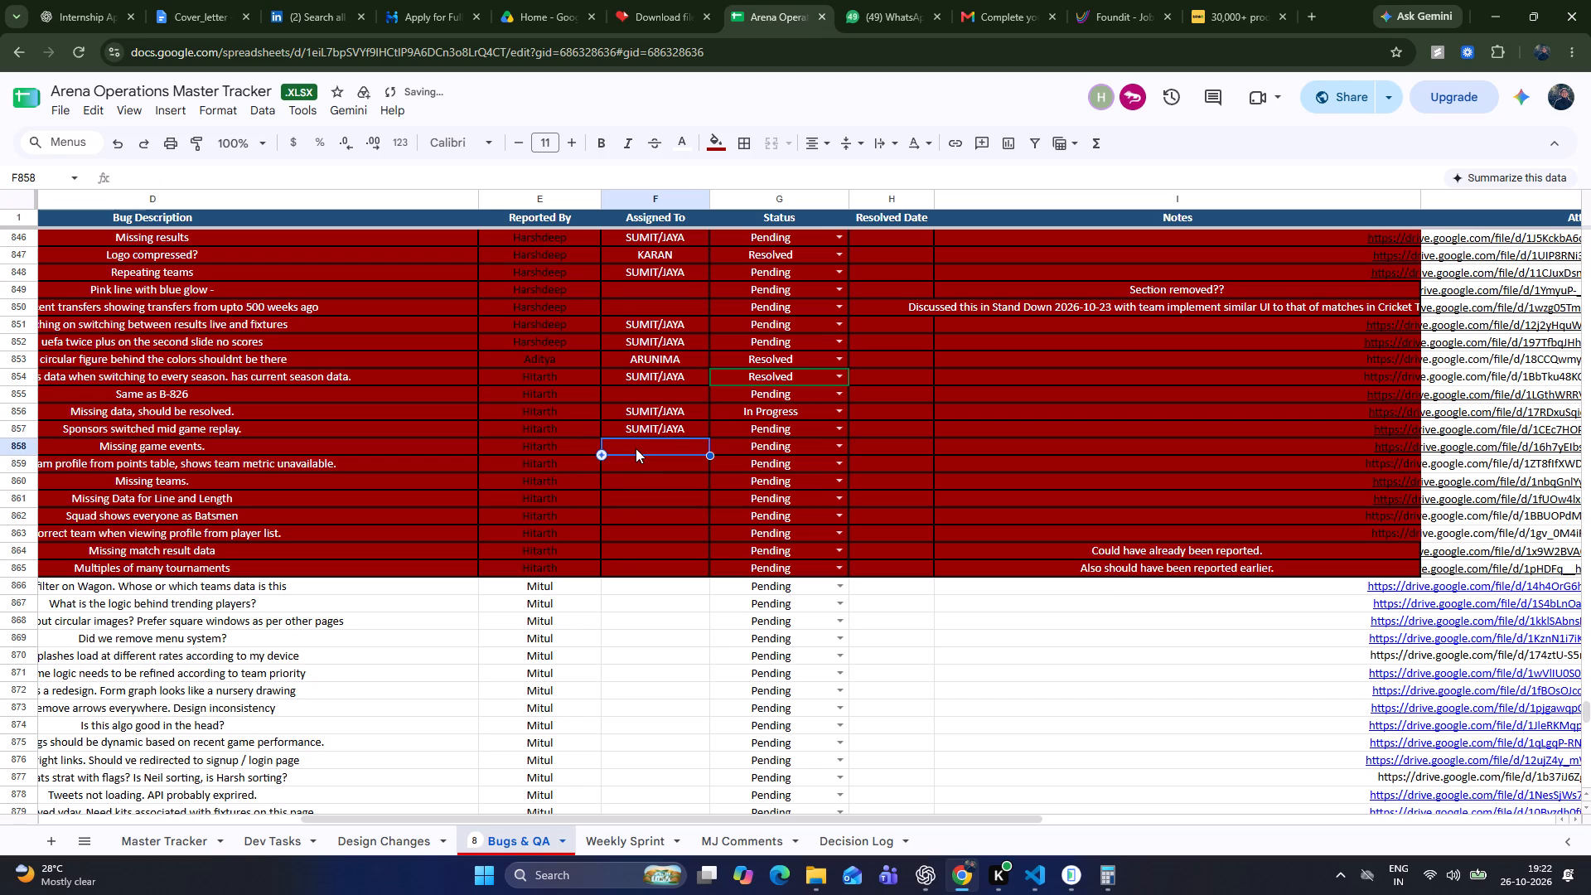
key("ctrl+v")
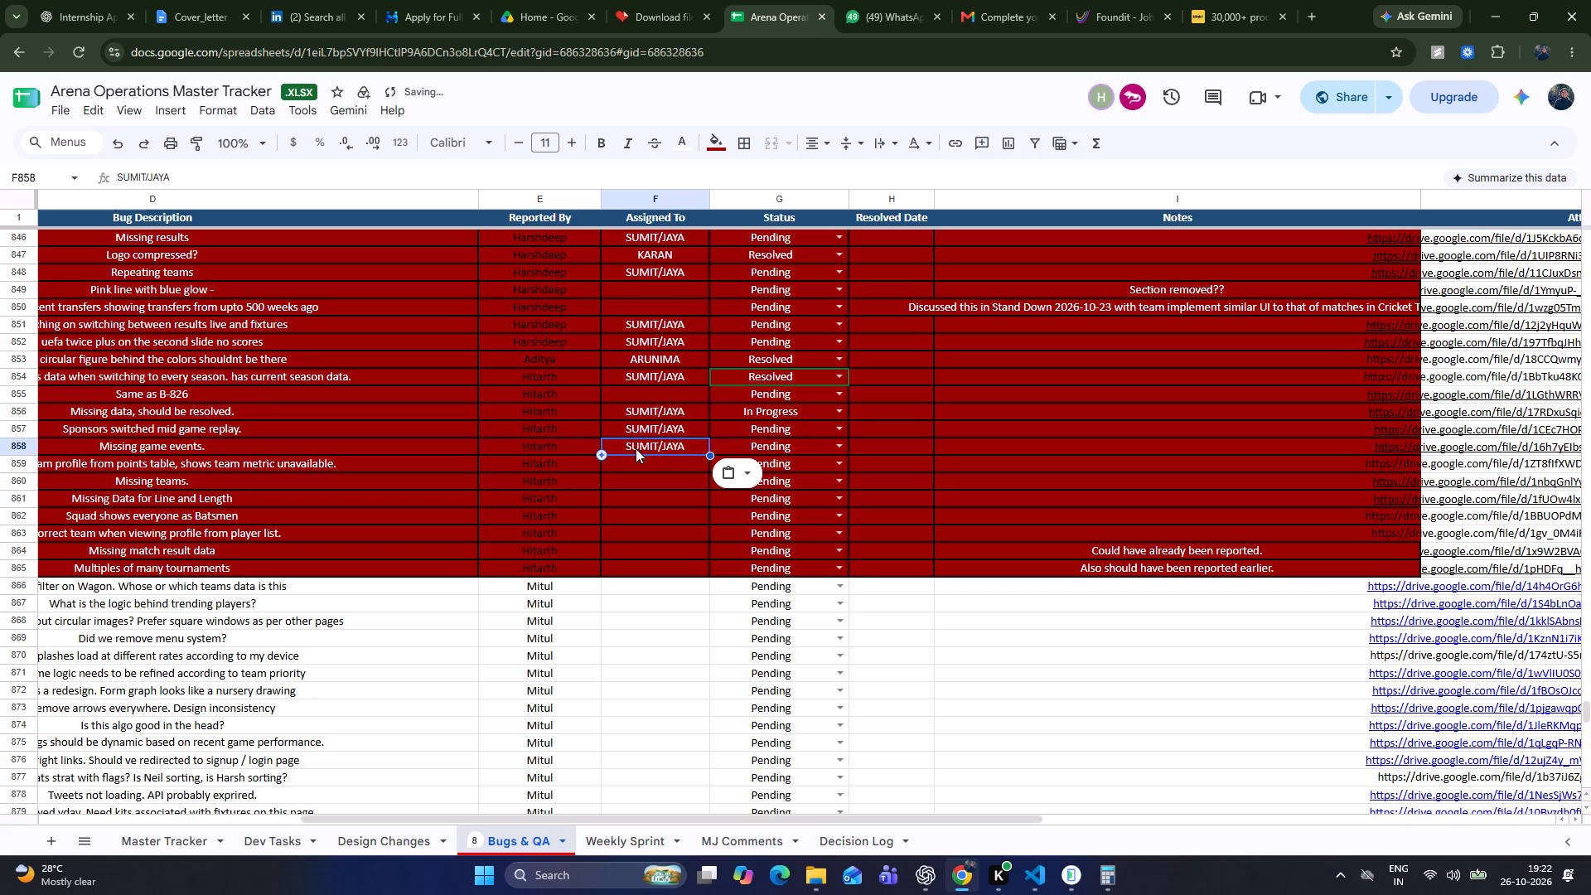
key("Down")
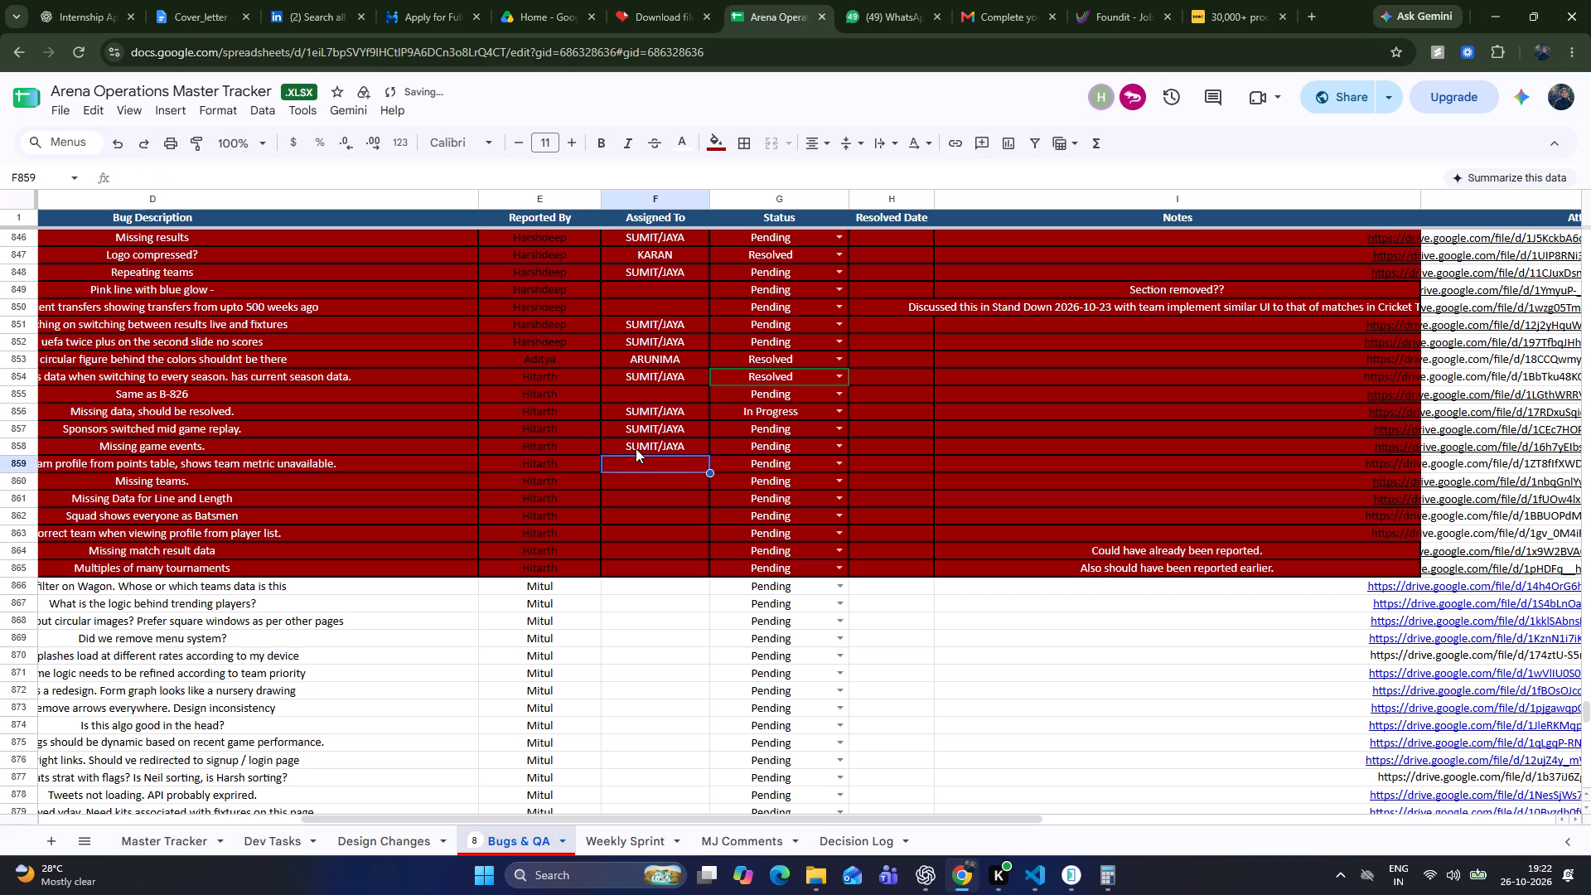
key("ctrl+v")
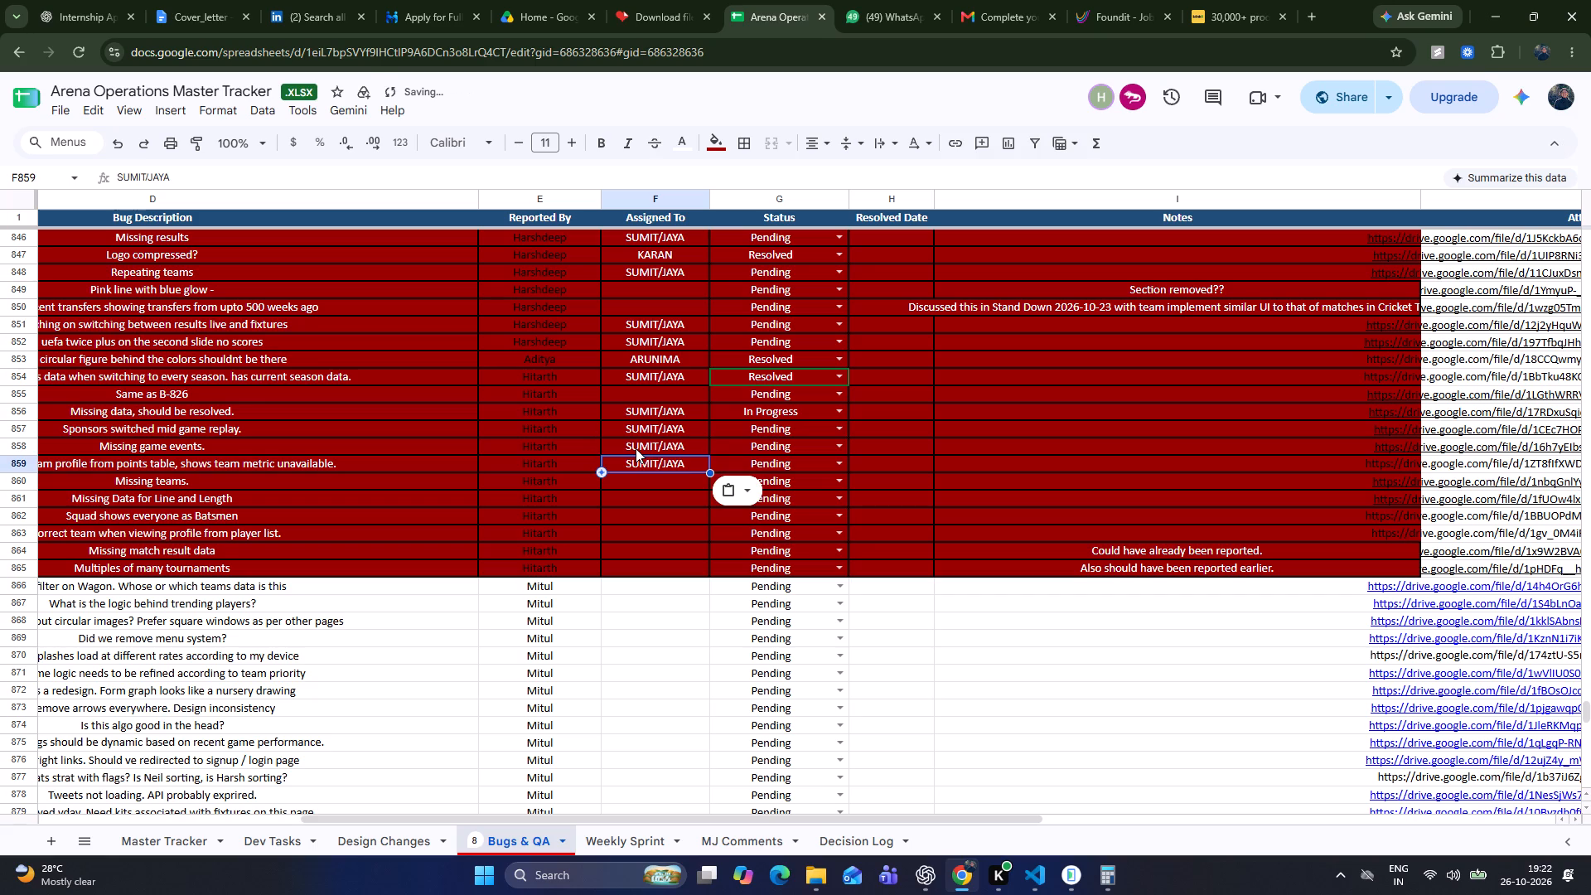
Paste the SUMIT/JAYA assignee into the Assigned To cells of bugs B-787 through B-790.
key("Down")
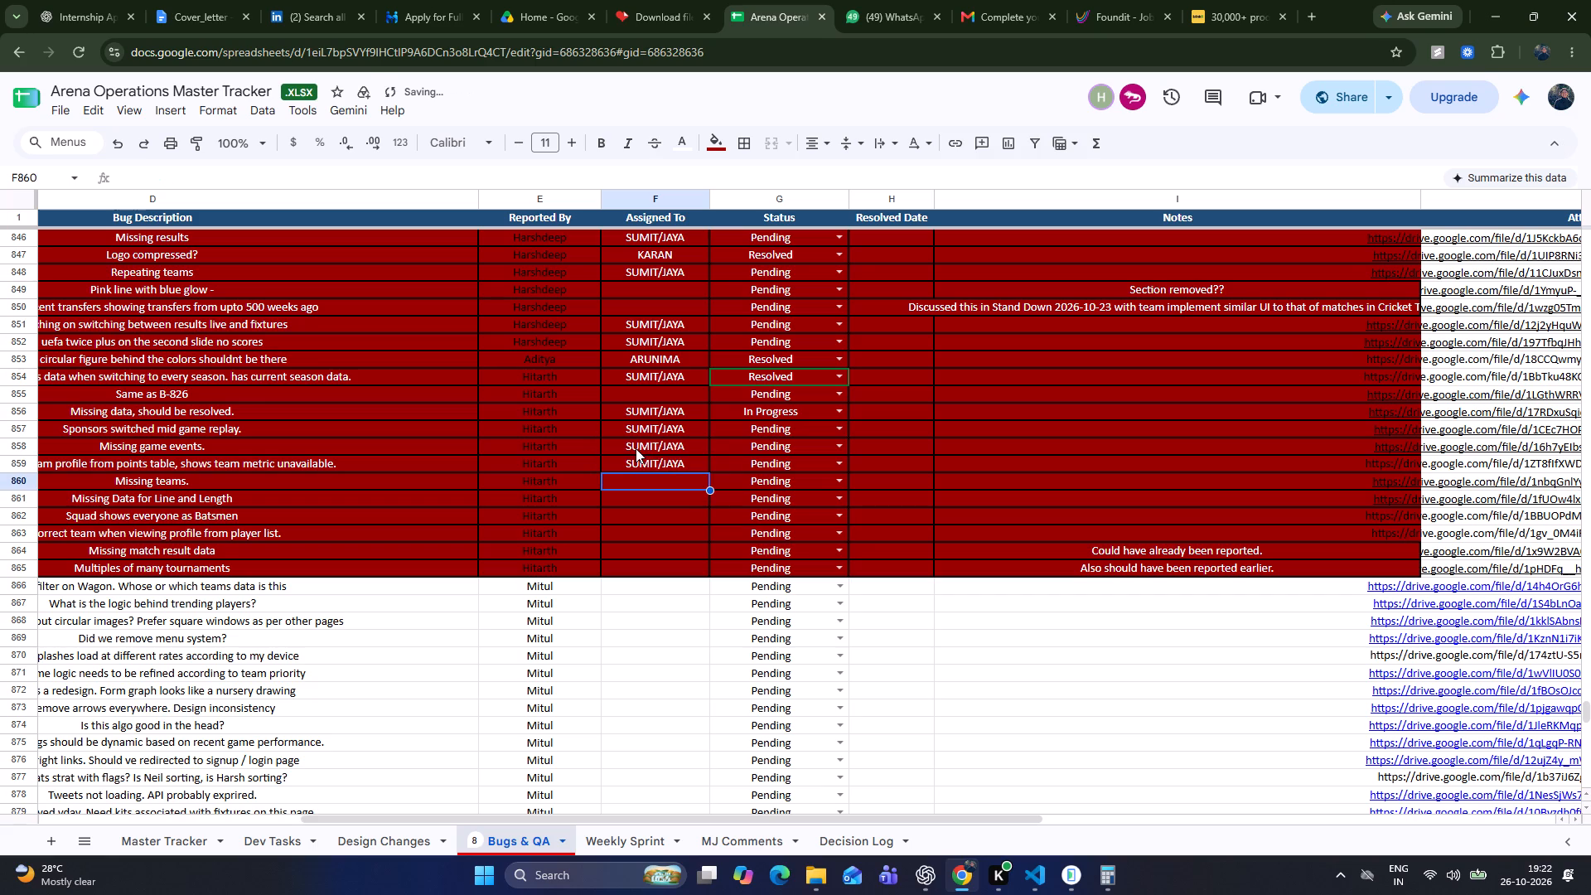
key("ctrl+v")
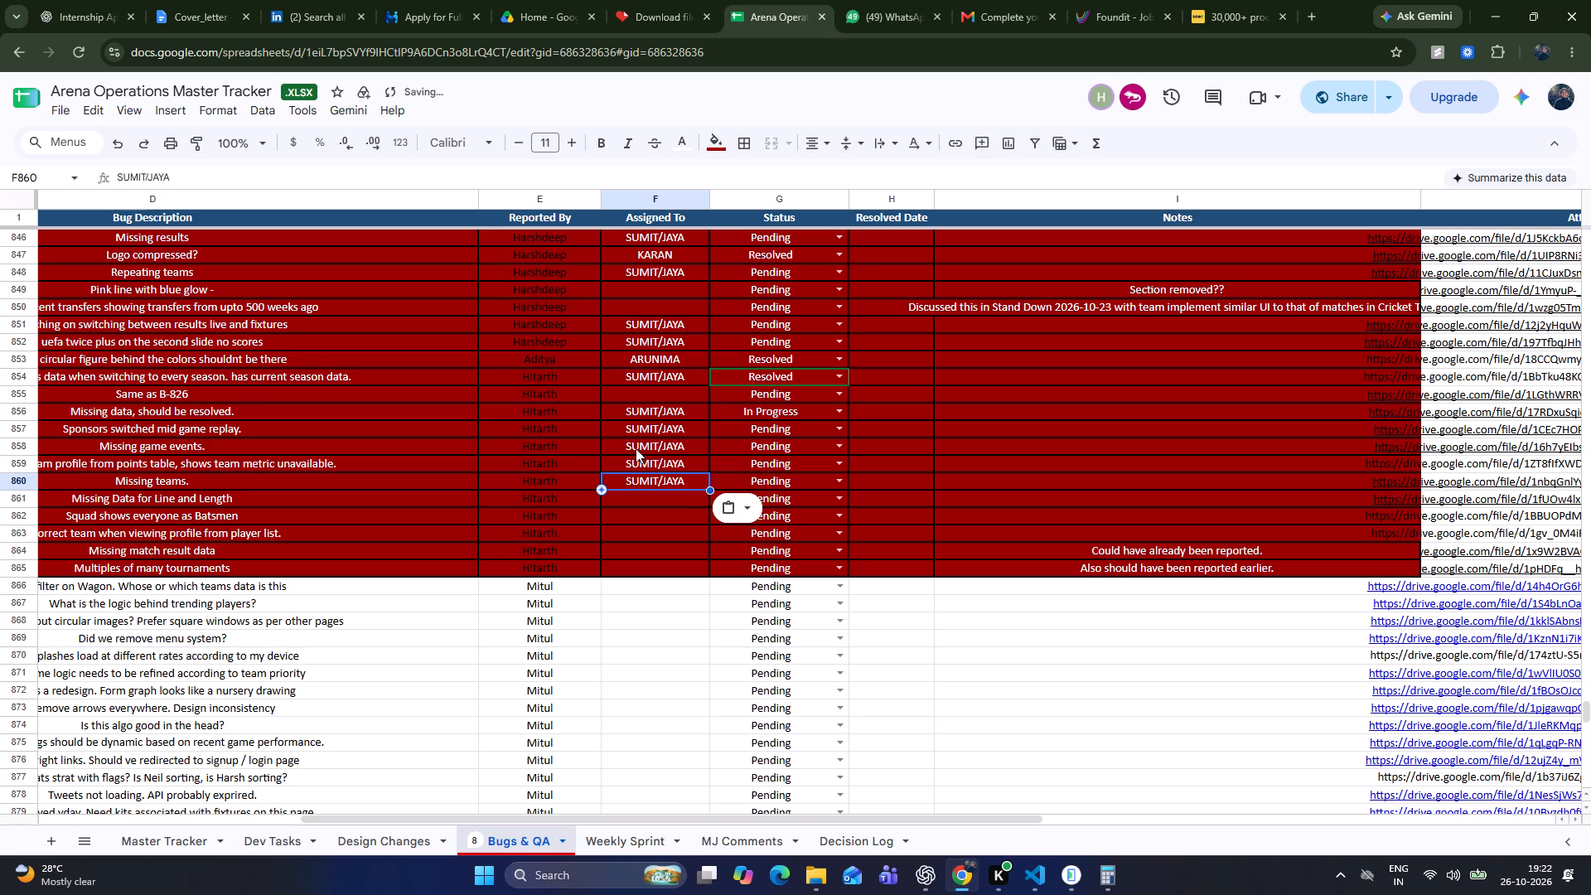
key("Down")
key("ctrl+v")
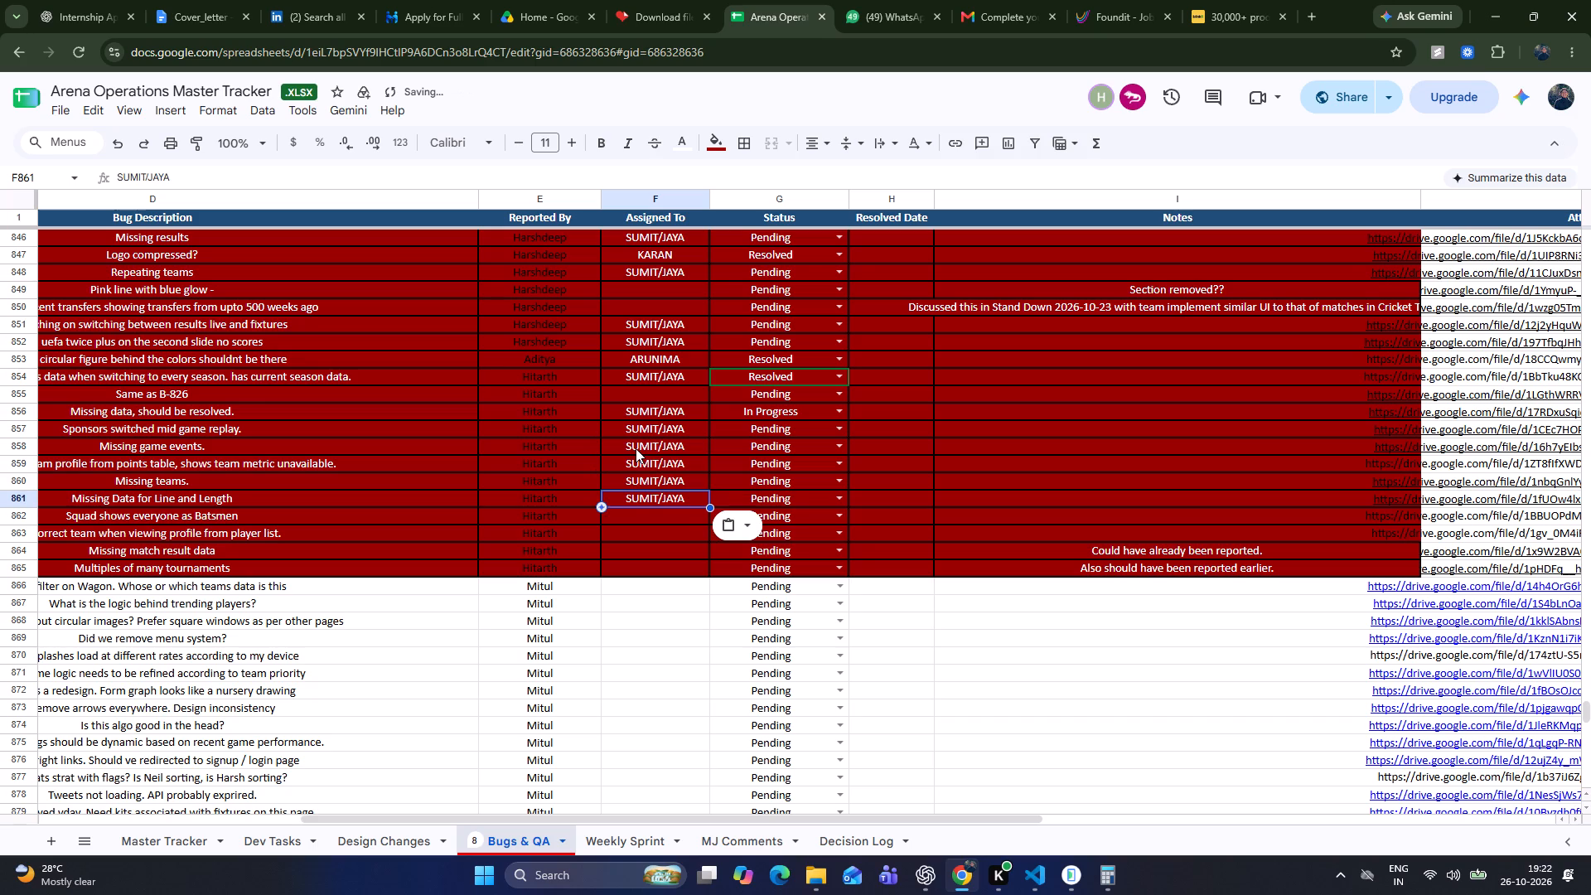
key("Down")
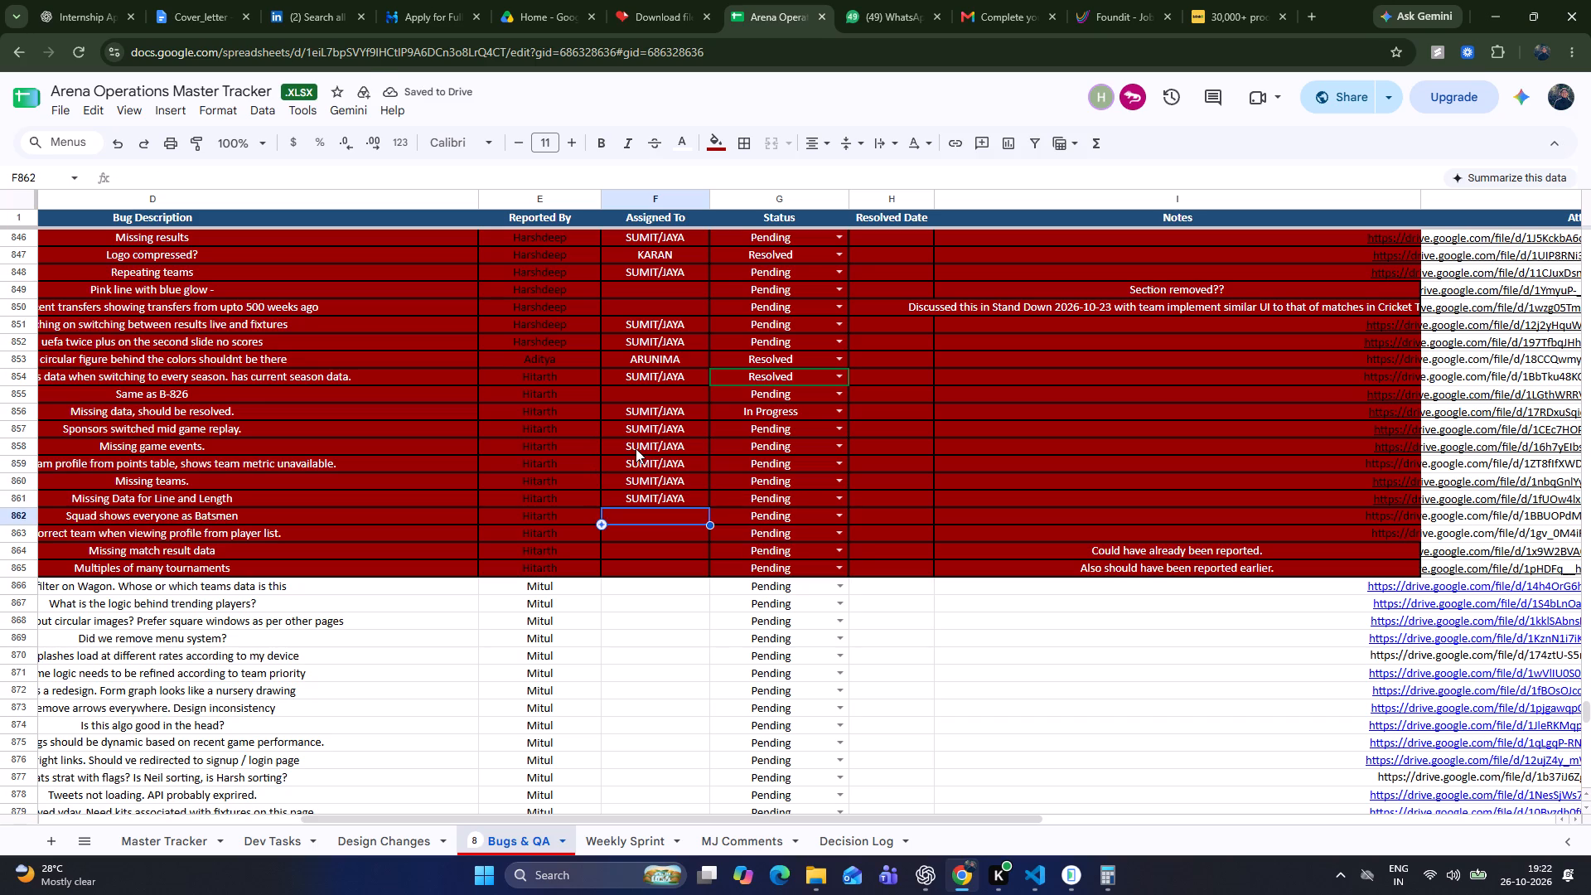
key("ctrl+v")
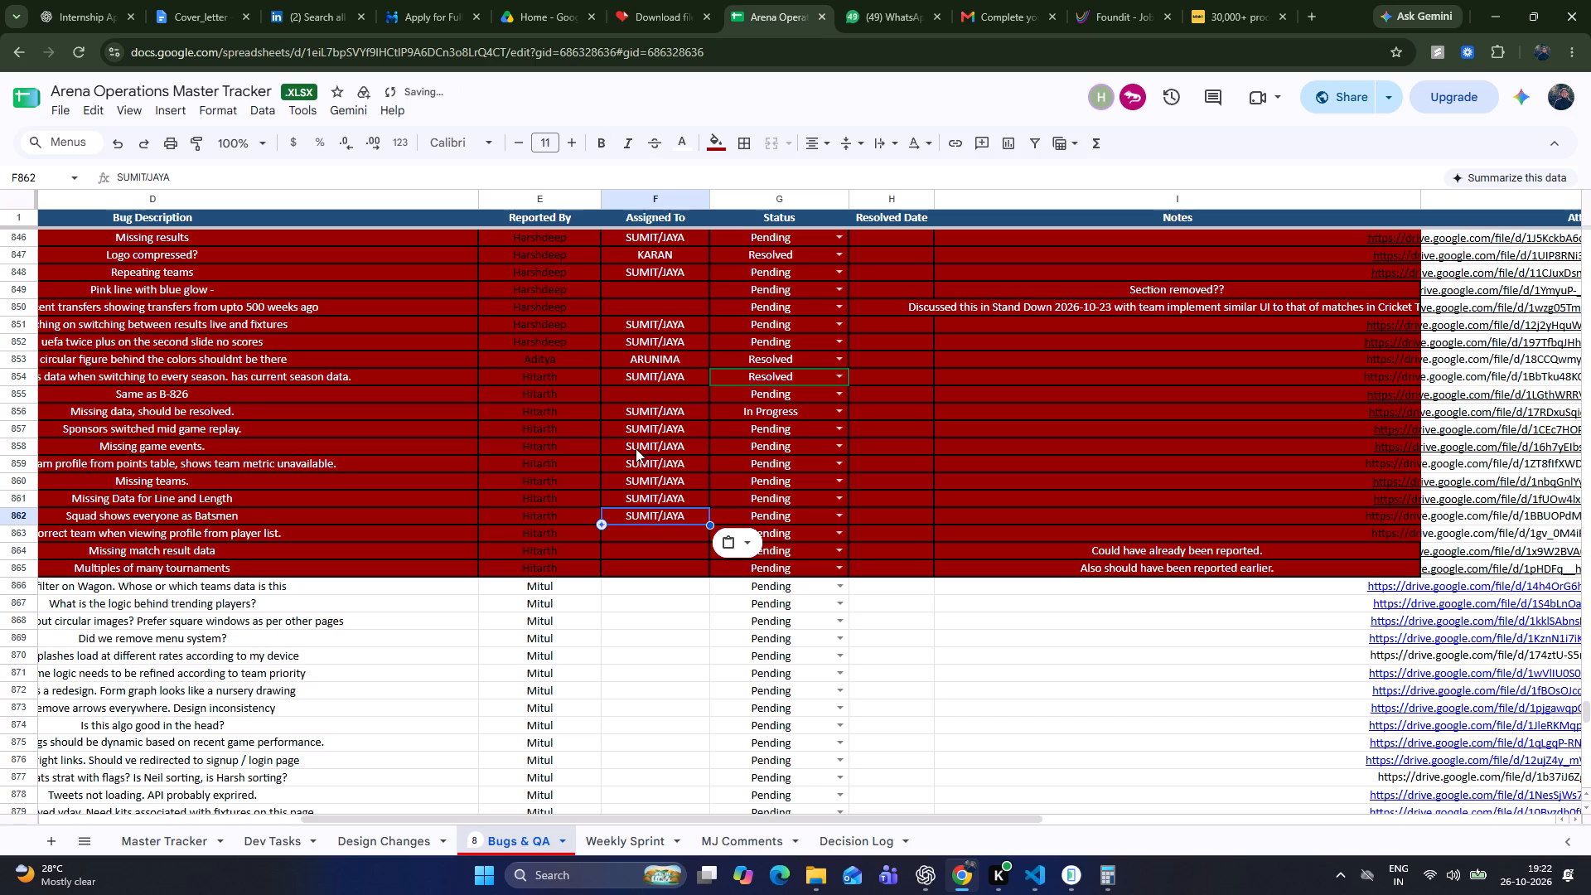
key("Down")
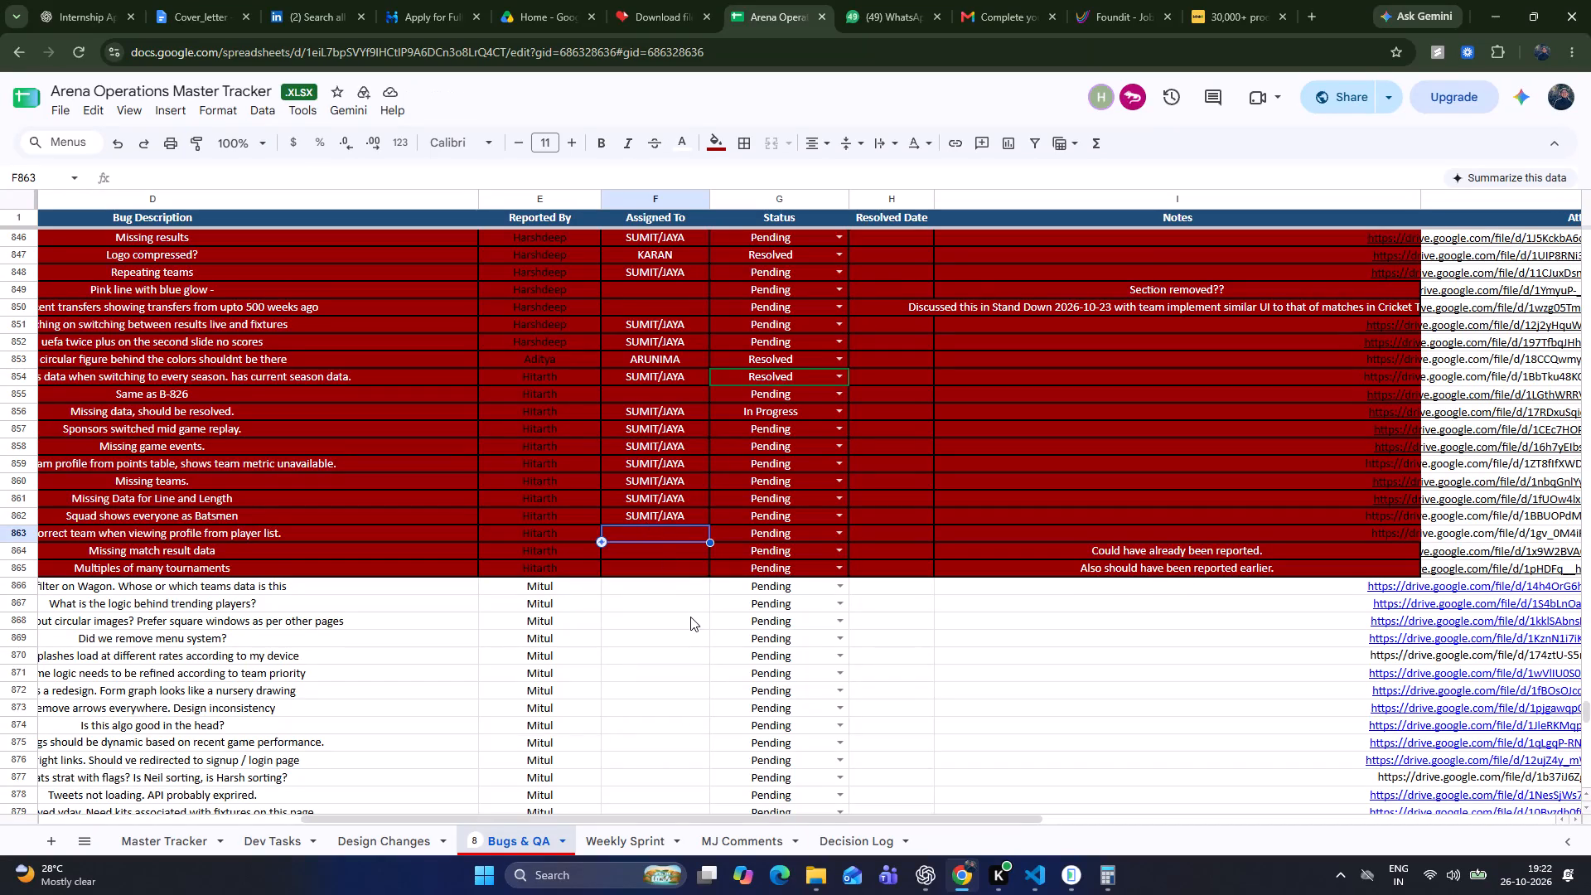
scroll(689, 619, "down", 1)
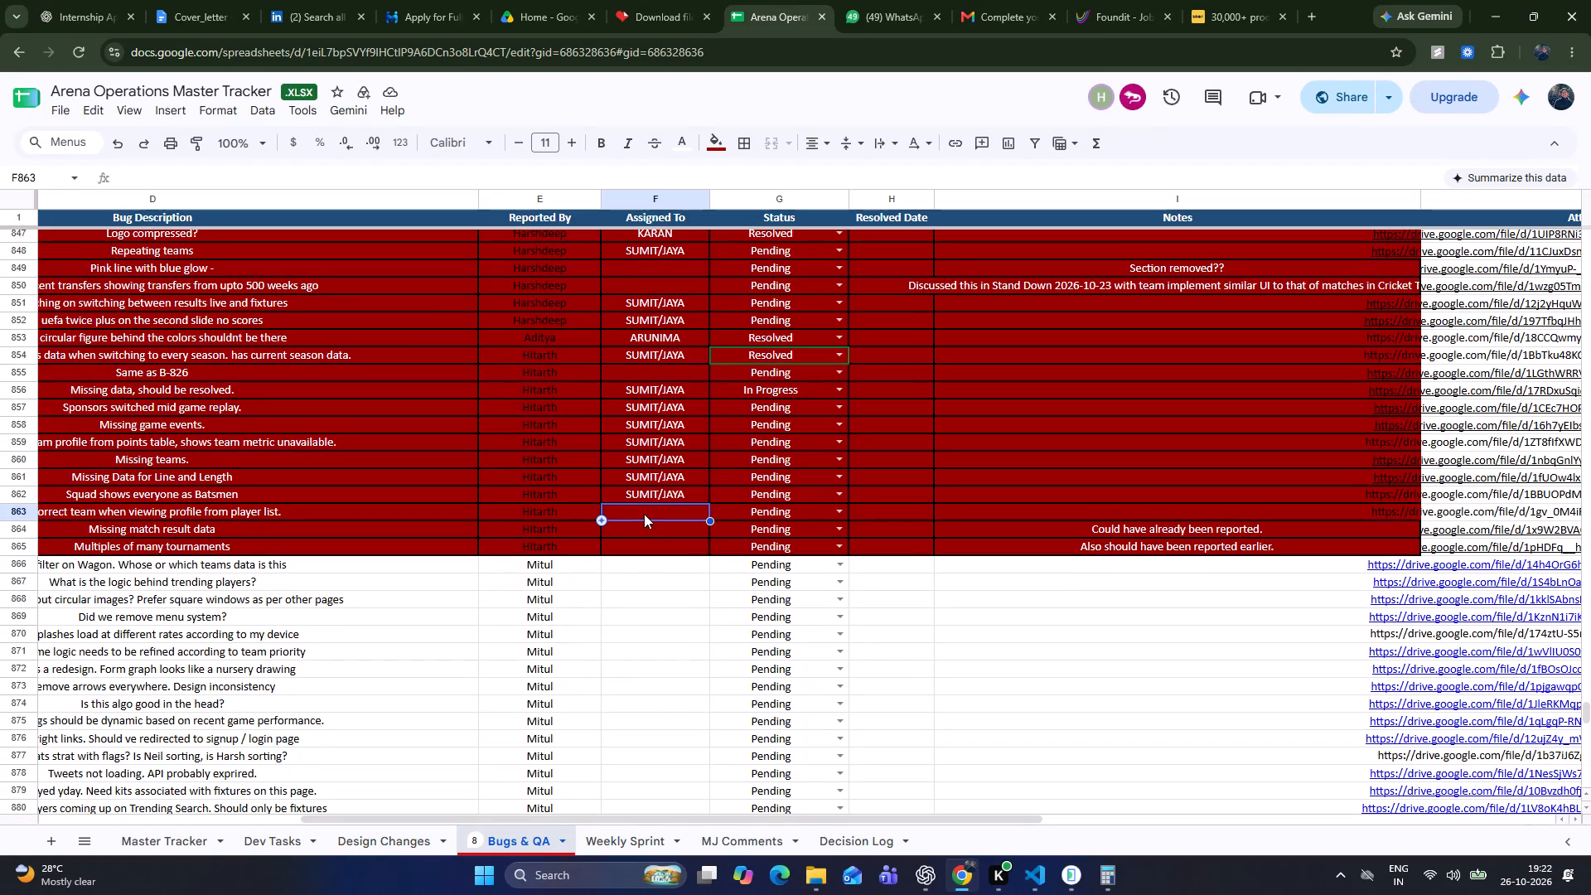
key("ctrl+v")
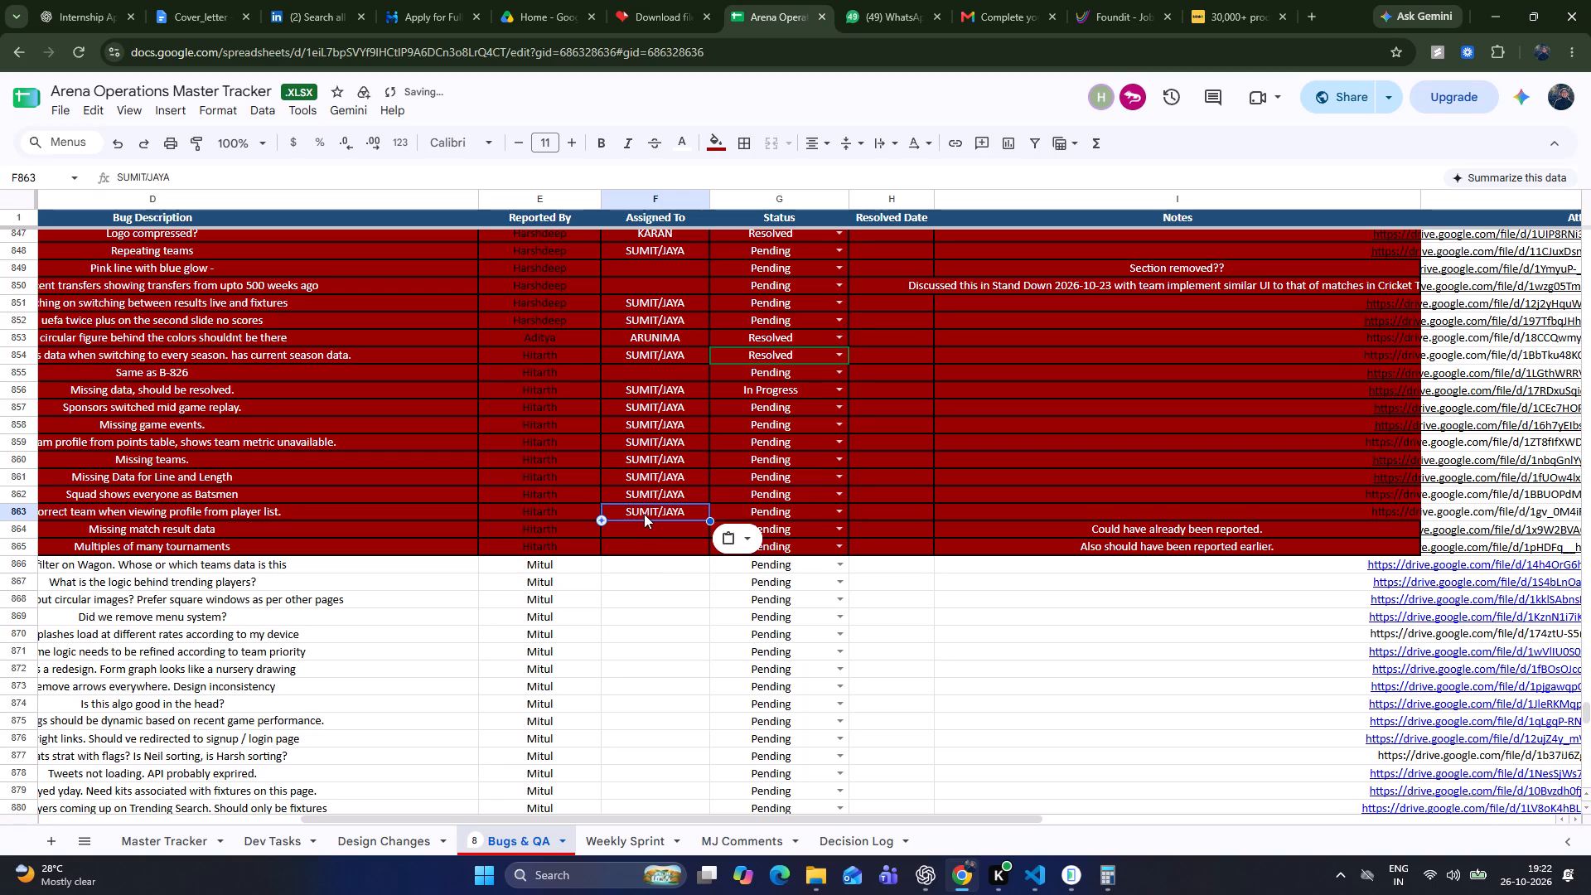
Review the Assigned To and Status cells of the bugs above row 864, back up to about row 801, for missing assignees.
key("Down")
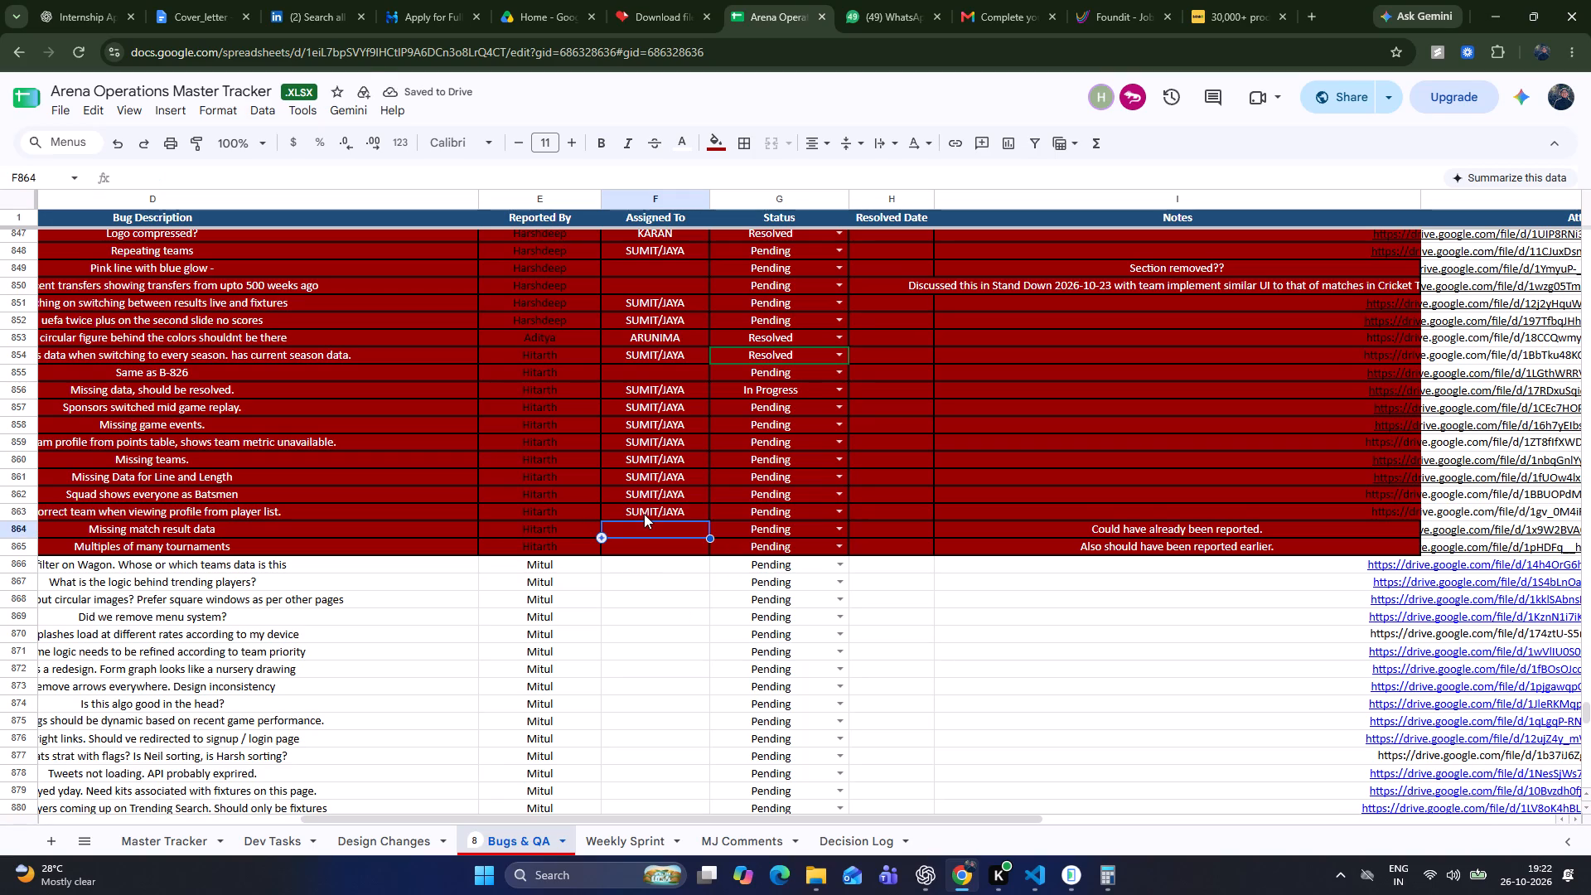
scroll(644, 514, "right", 1)
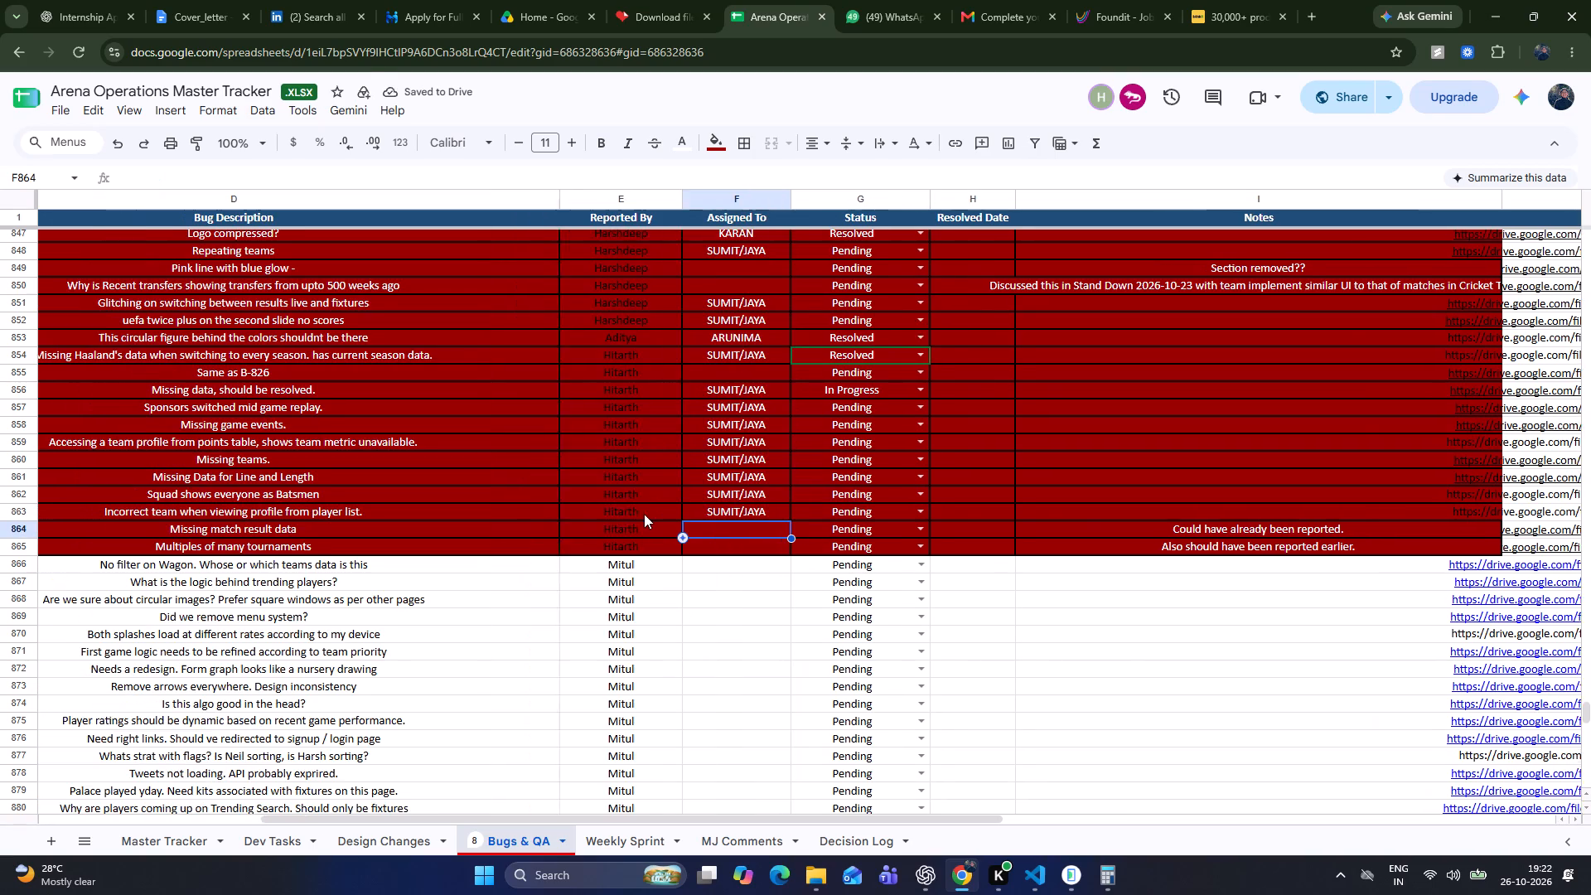
scroll(644, 514, "right", 1)
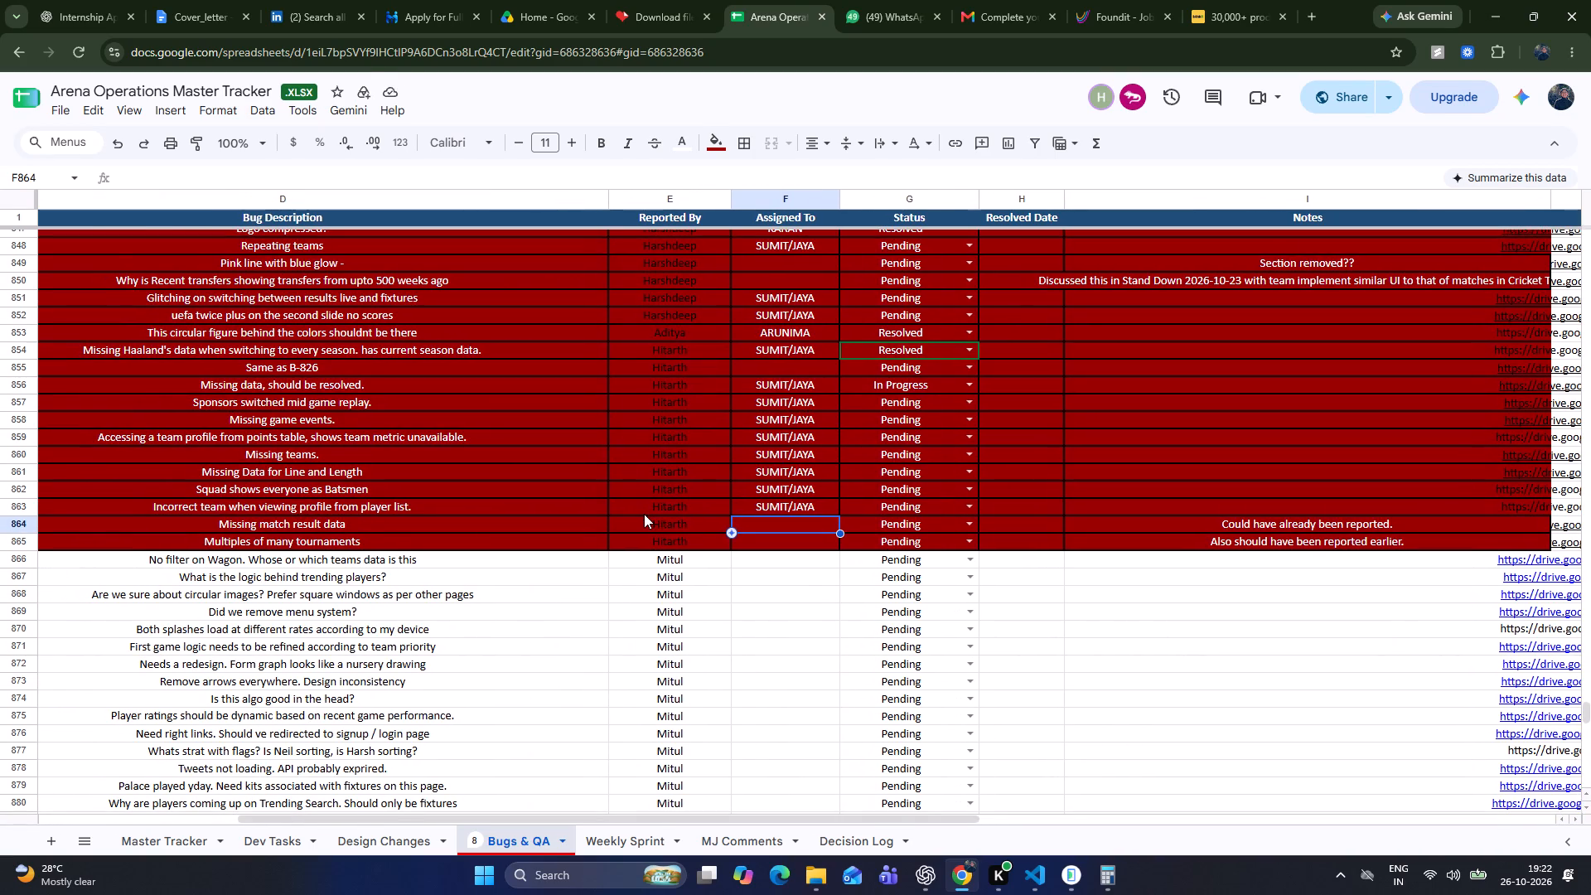
scroll(847, 310, "up", 1)
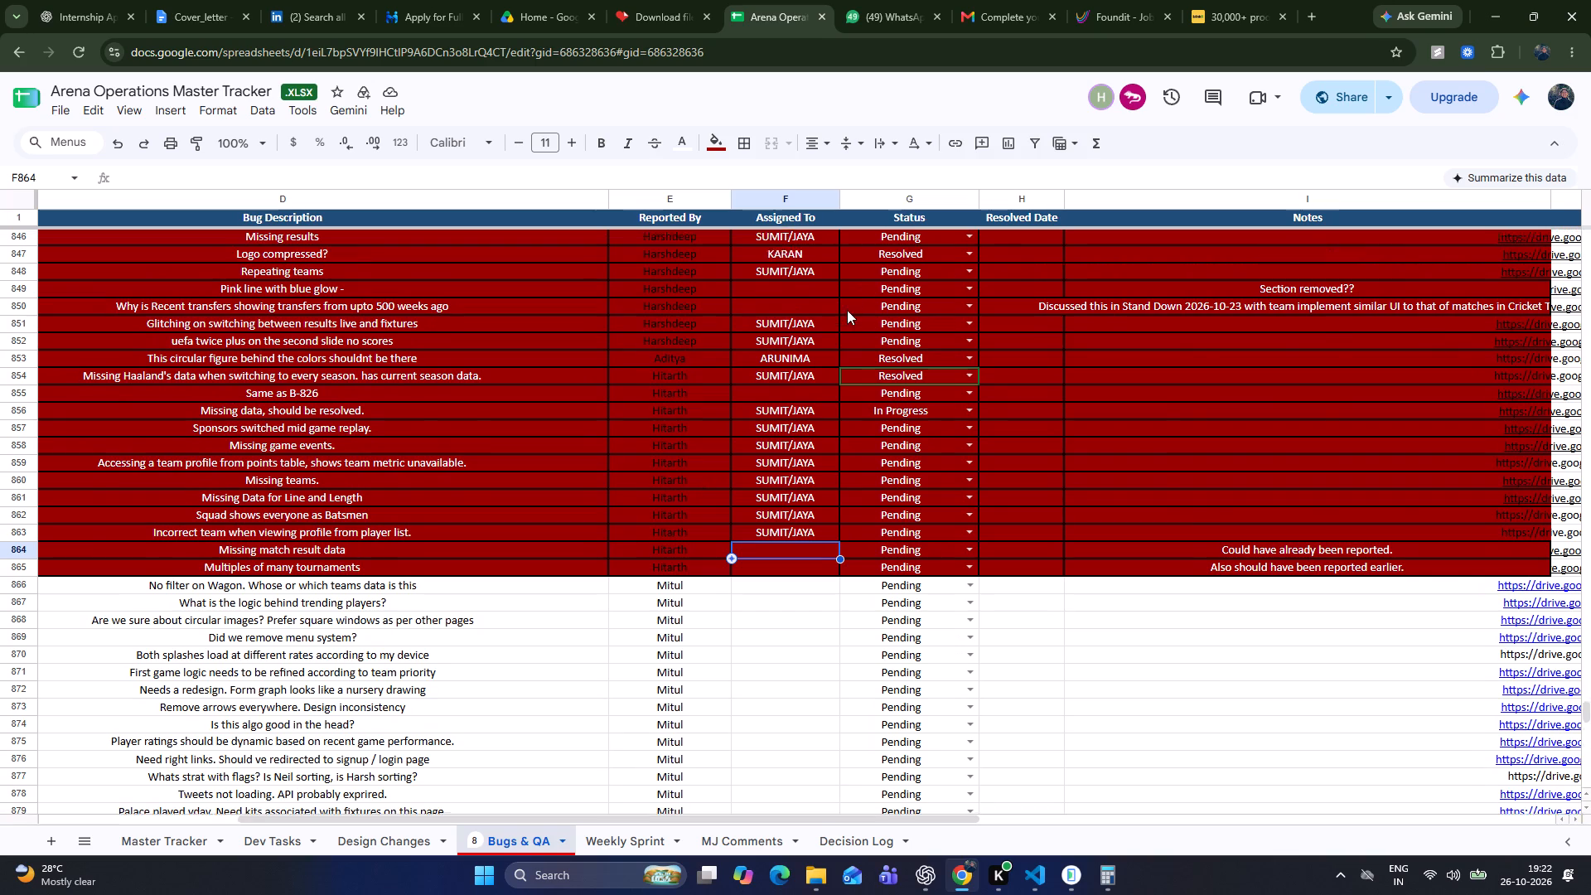
scroll(847, 310, "up", 3)
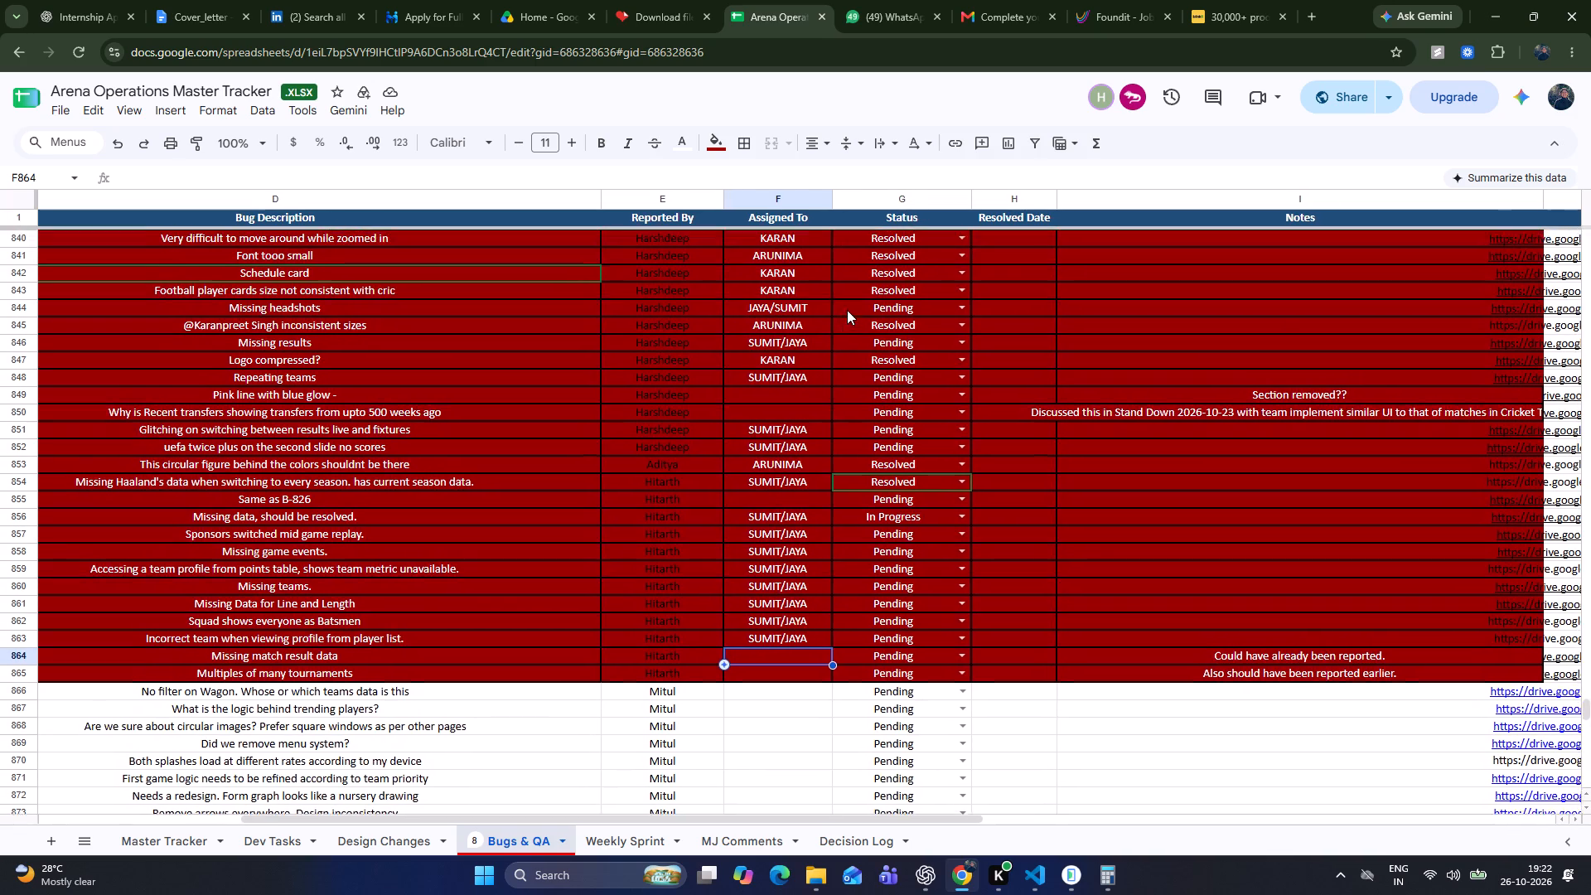
scroll(847, 310, "up", 3)
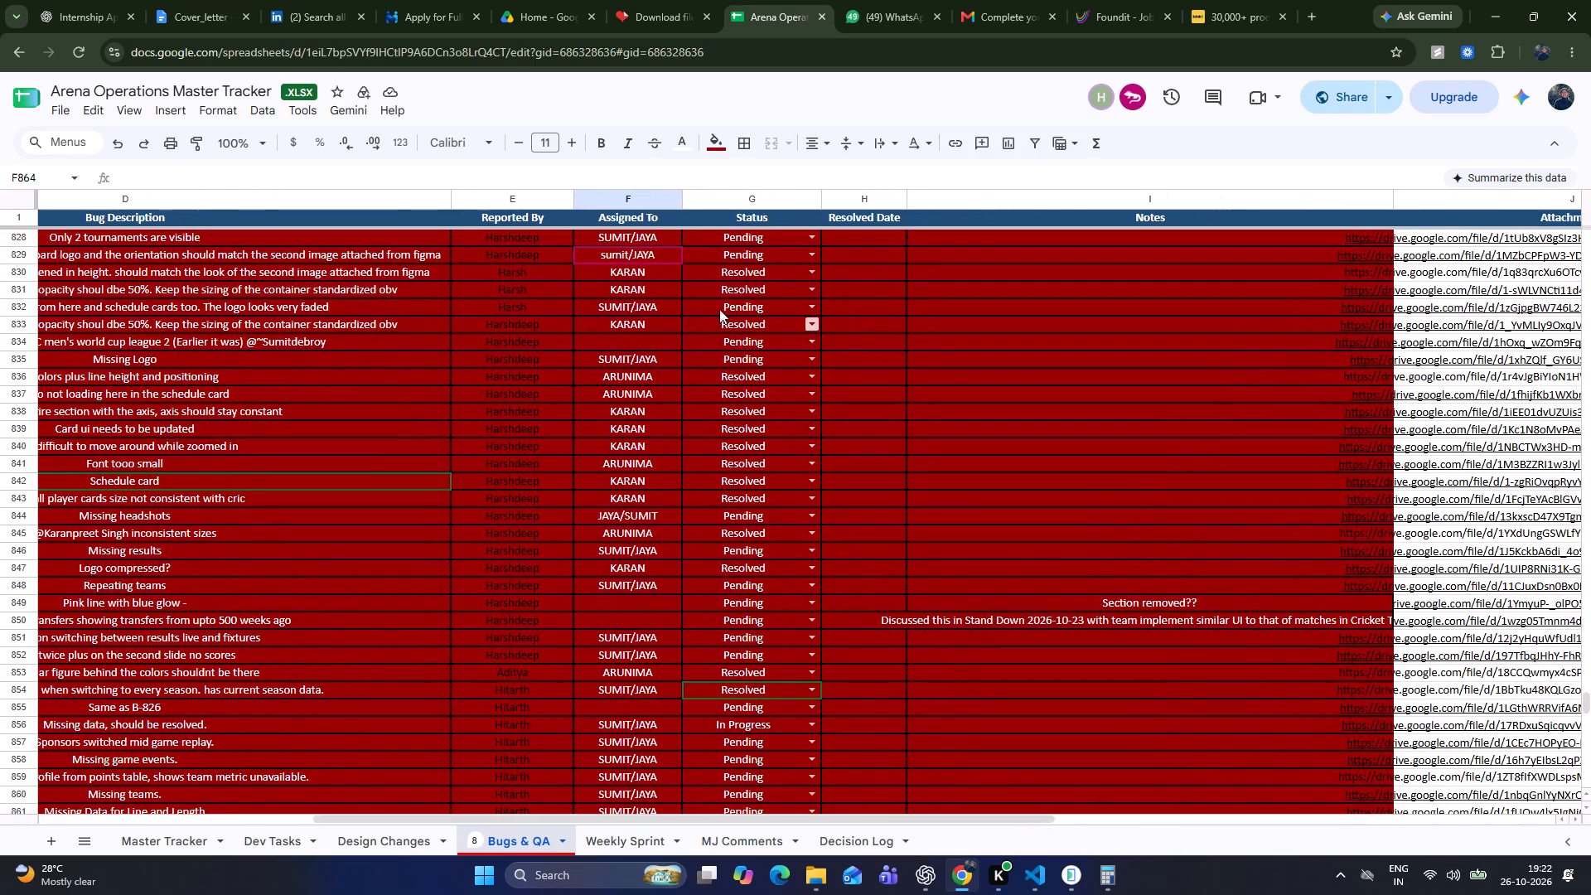
scroll(690, 290, "up", 4)
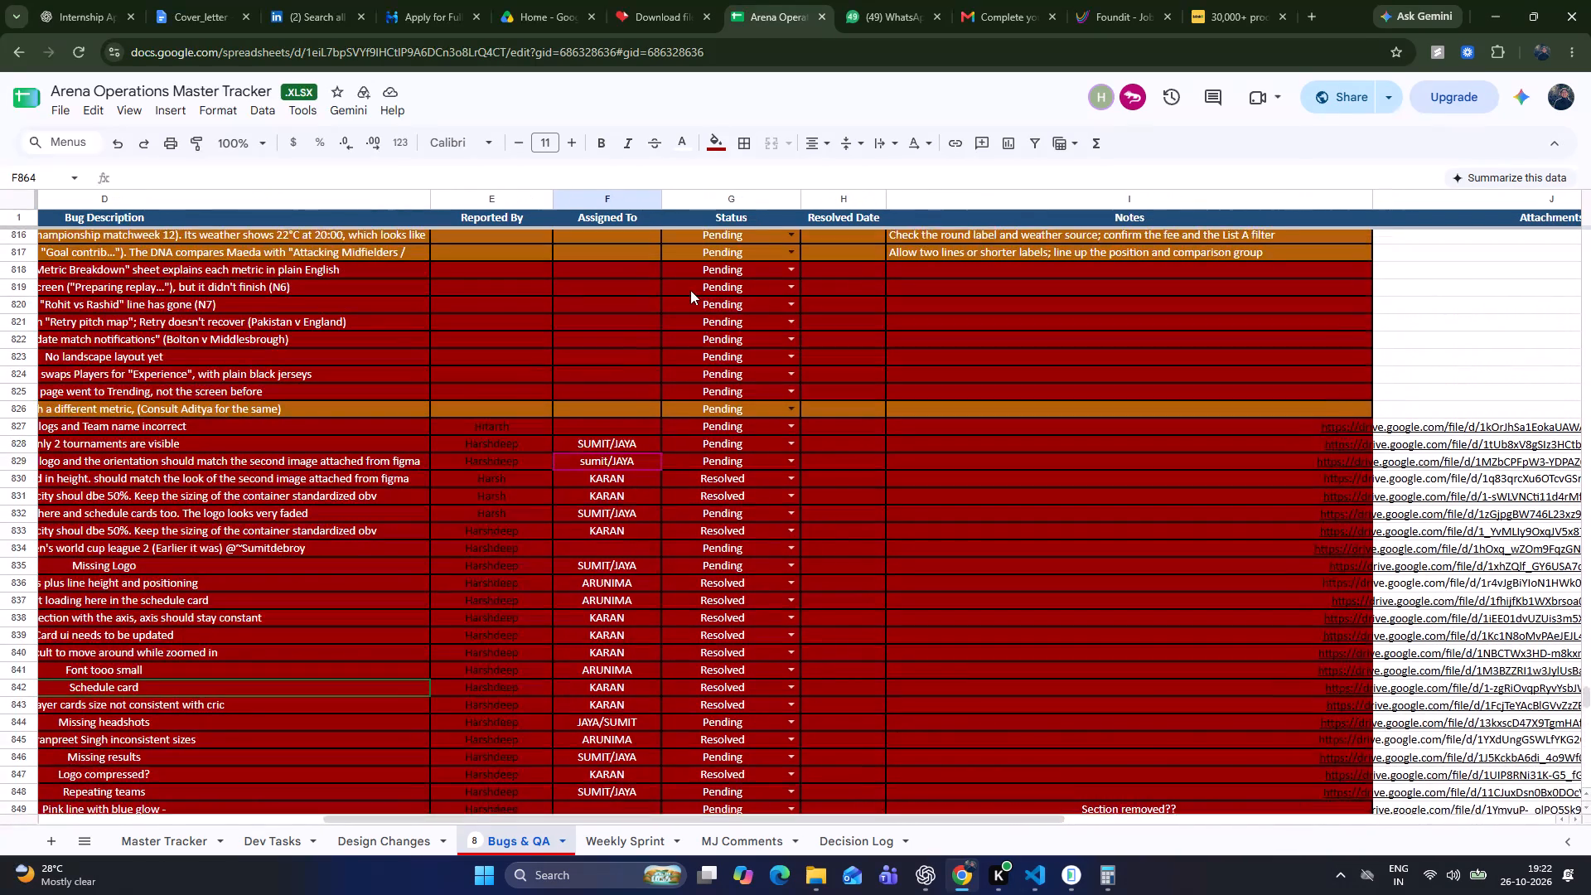
scroll(690, 290, "up", 3)
scroll(690, 290, "right", 2)
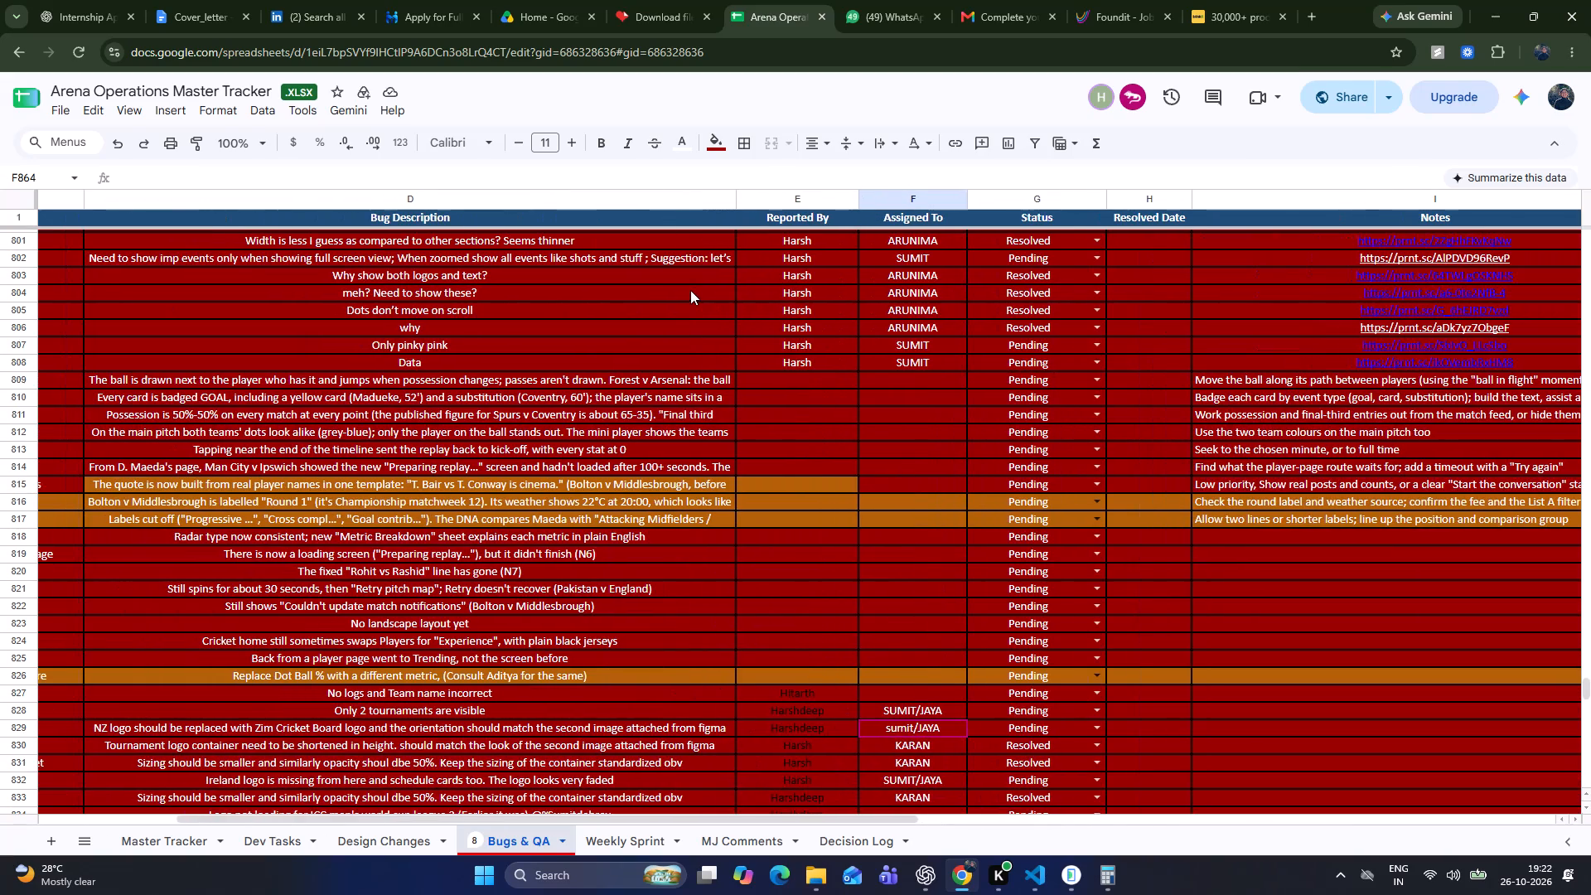
Look through the bugs in rows 866 to 924, checking their assignees and statuses, and return to the notes and attachments around row 864.
scroll(722, 554, "down", 3)
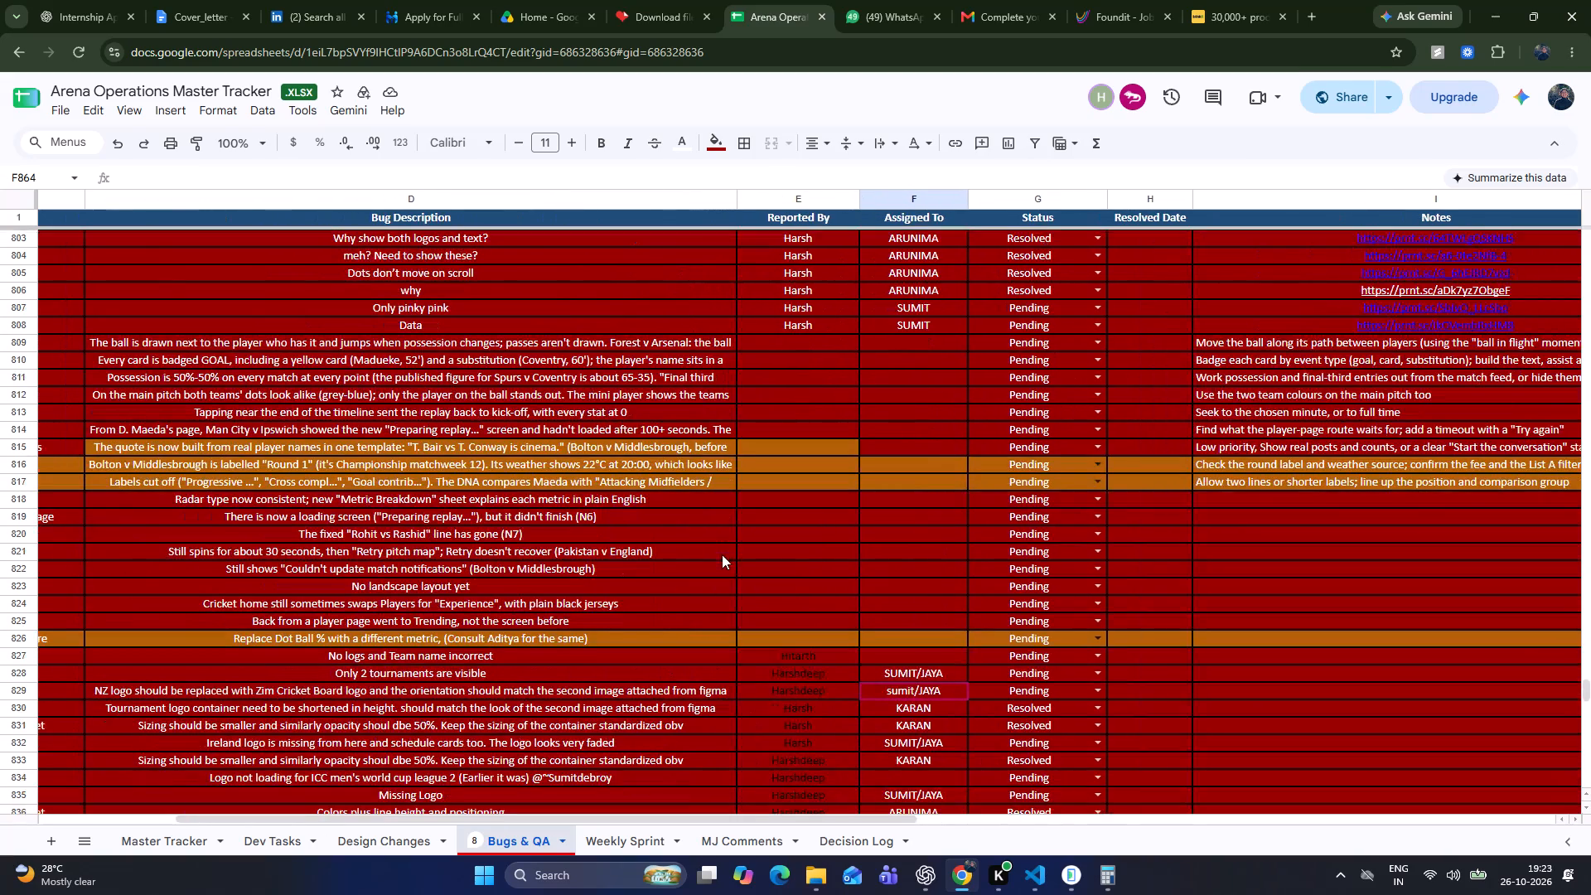
scroll(722, 554, "down", 4)
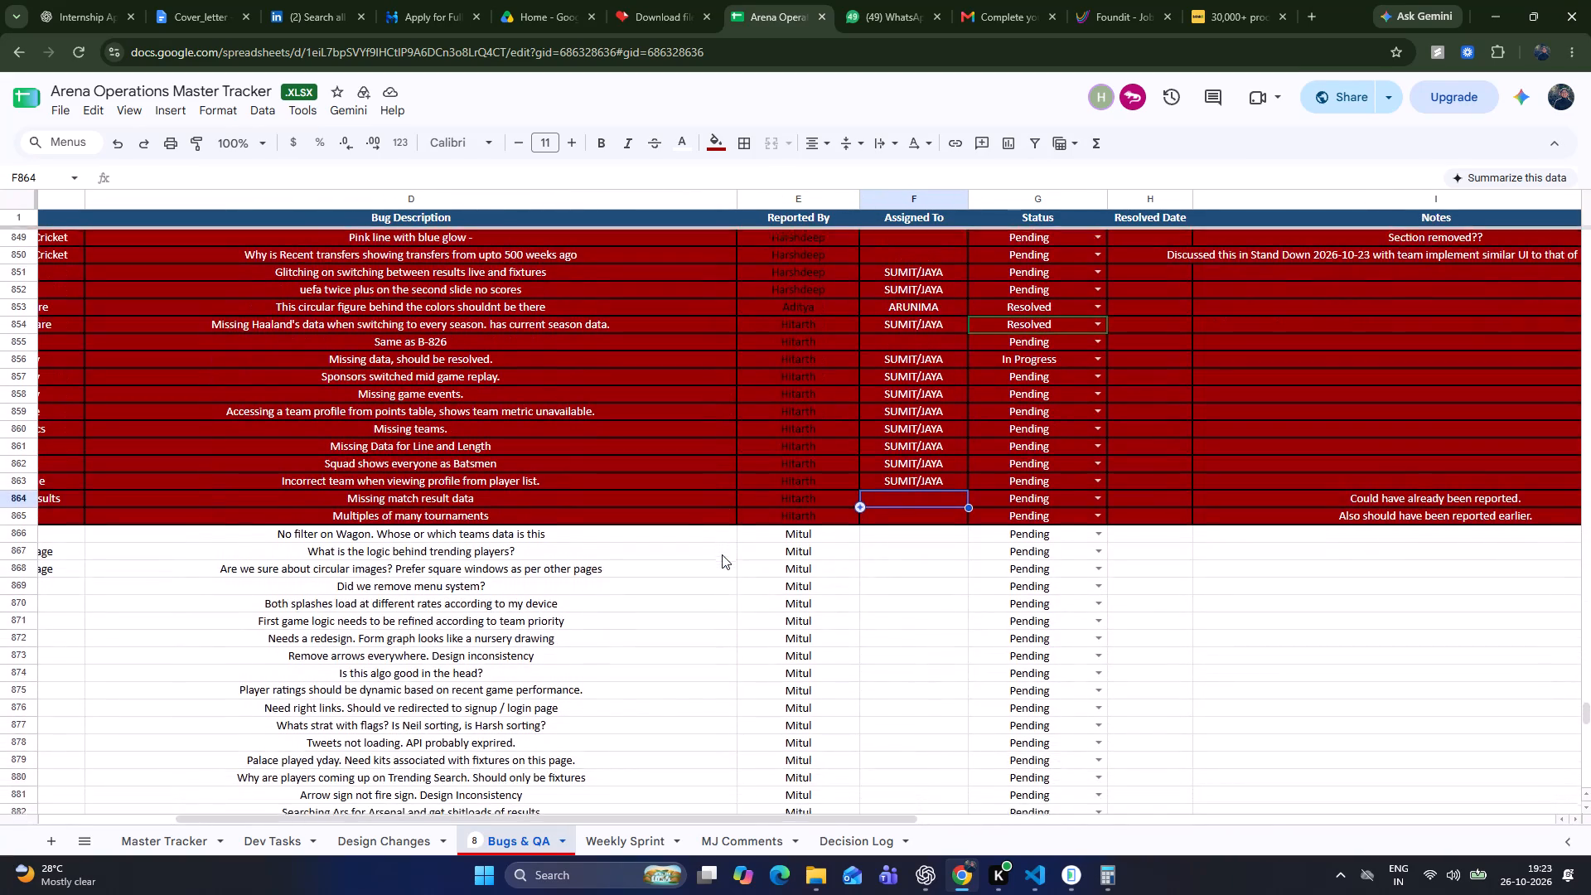
scroll(722, 554, "down", 1)
scroll(722, 554, "left", 2)
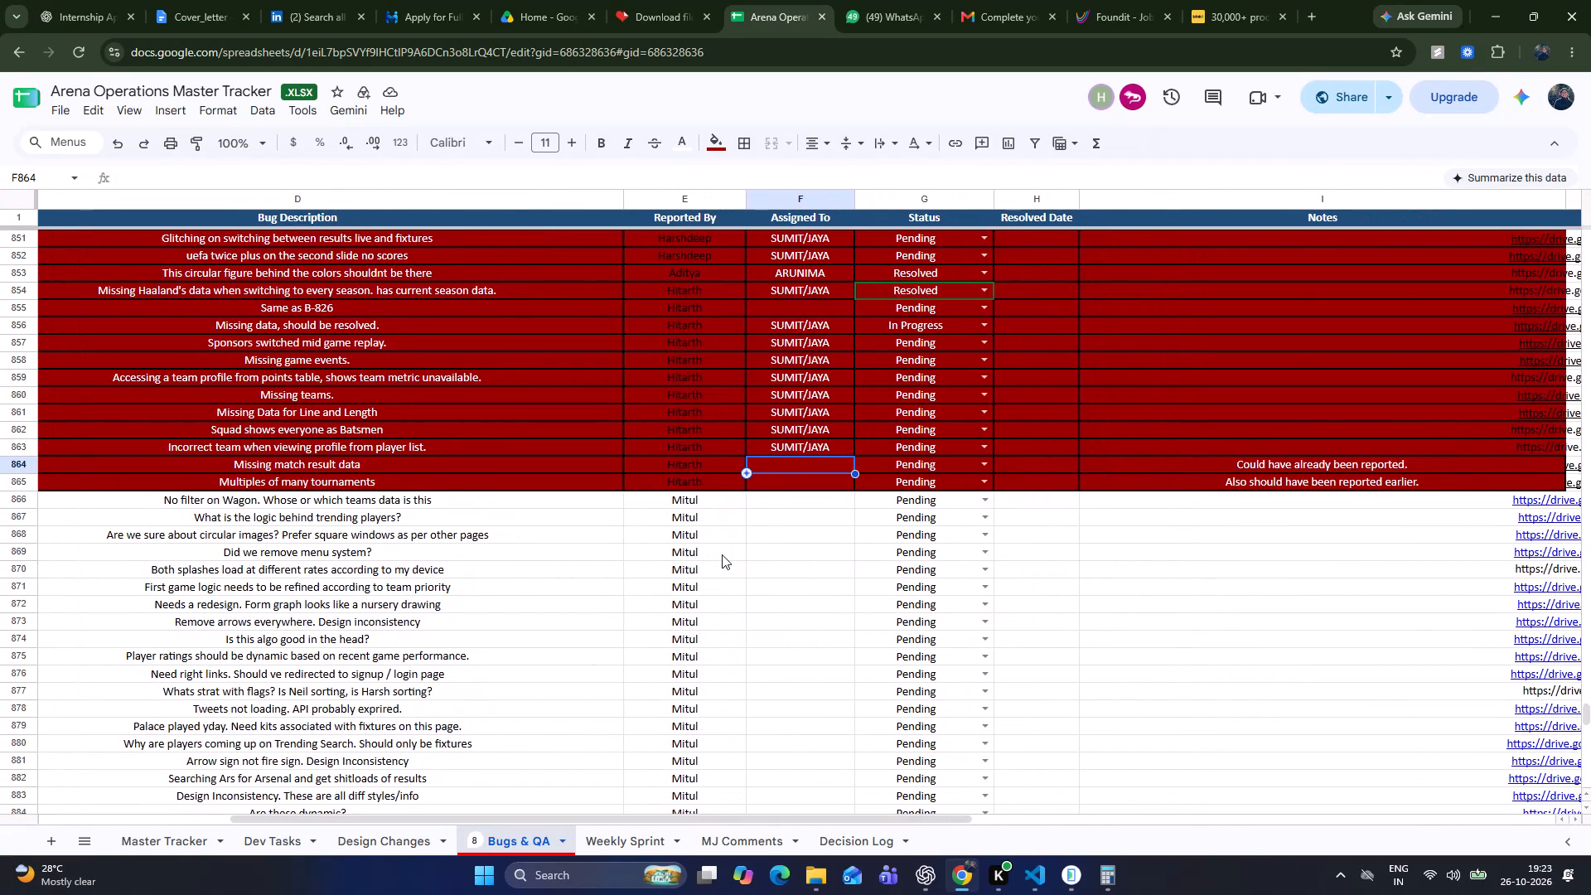
scroll(722, 554, "down", 9)
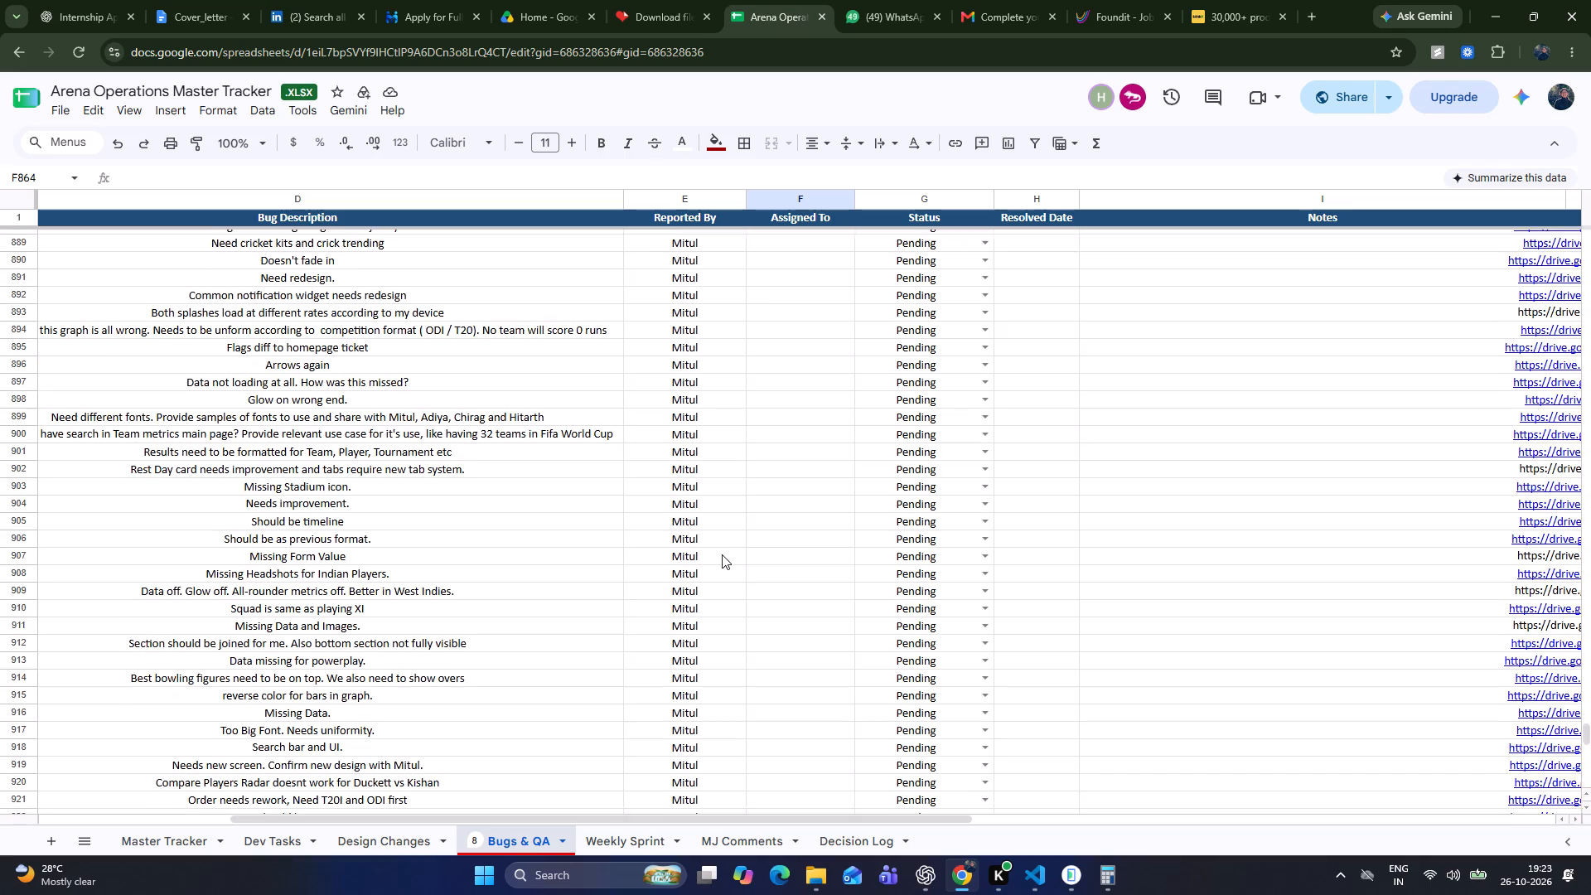
scroll(722, 554, "down", 3)
scroll(722, 554, "up", 1)
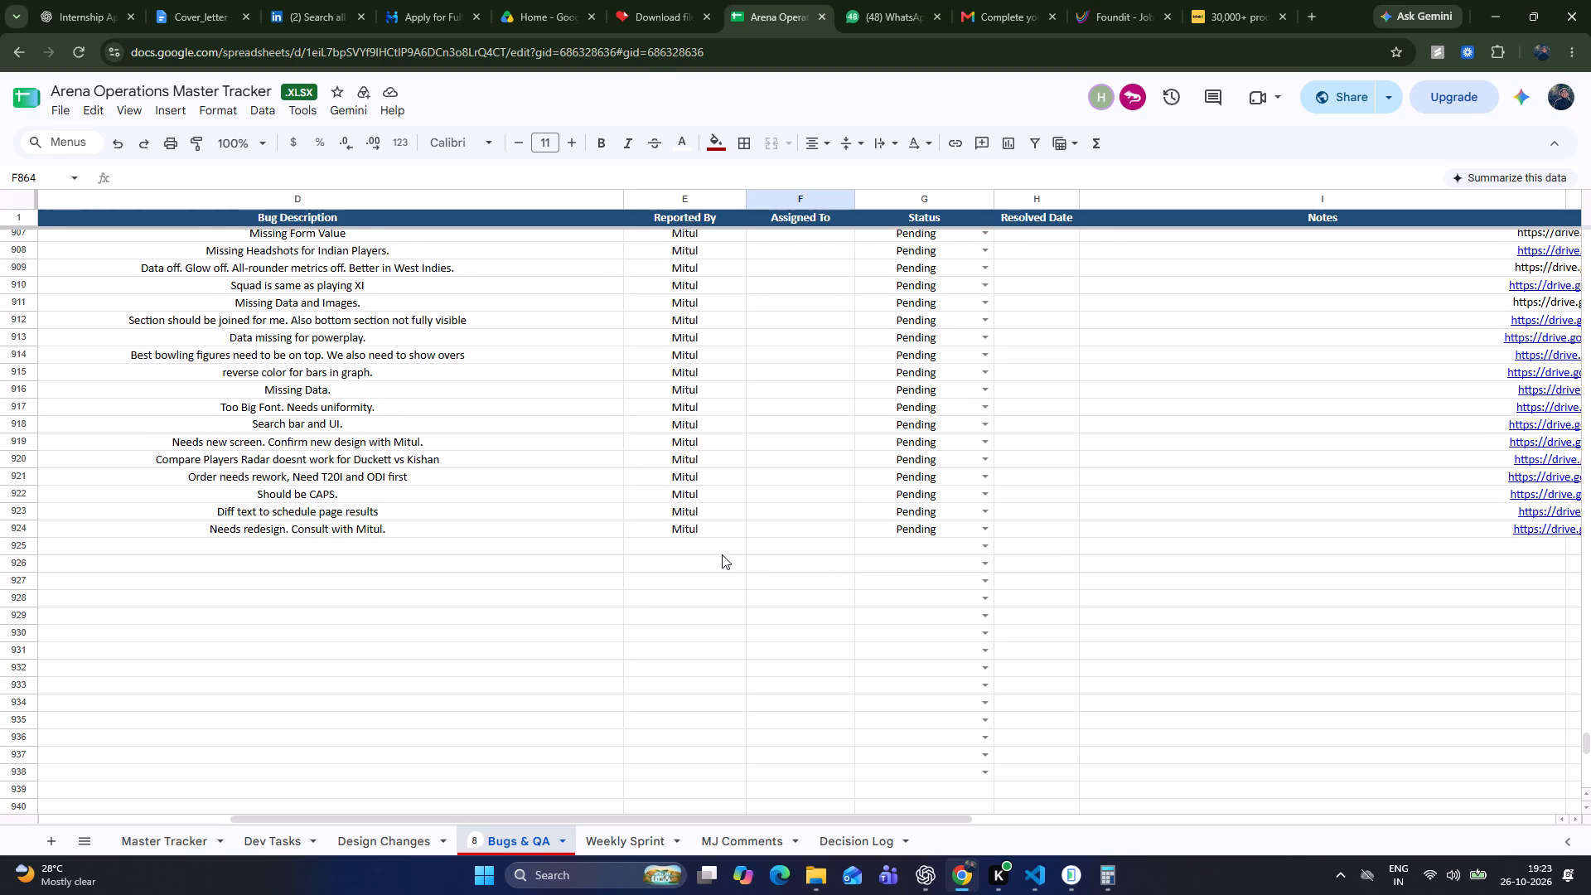
scroll(722, 554, "up", 6)
scroll(722, 554, "down", 1)
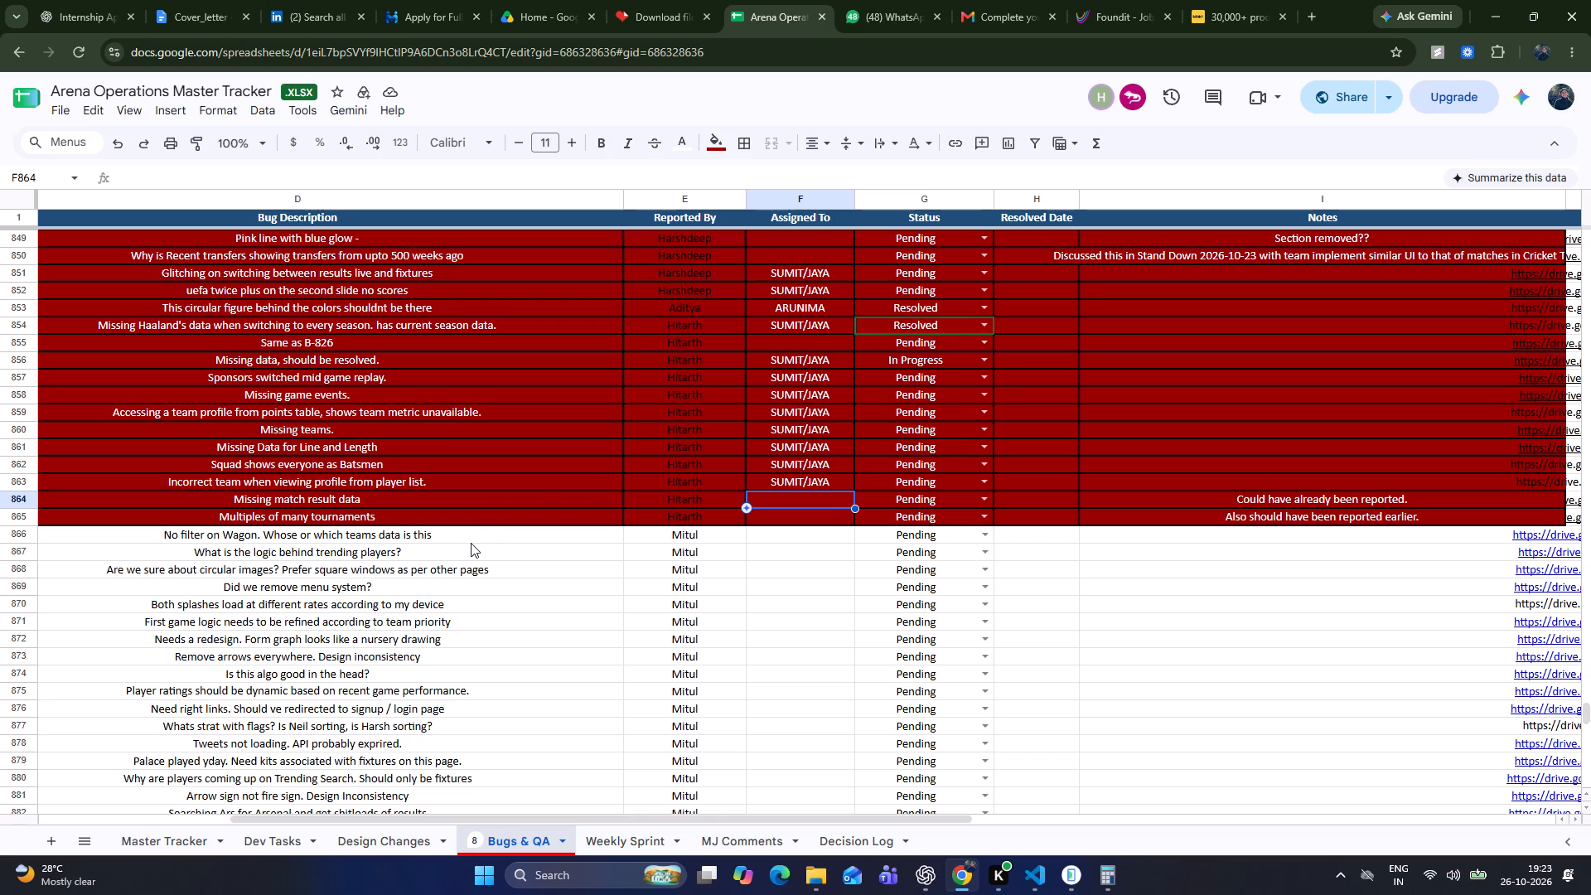
scroll(471, 543, "down", 1)
scroll(471, 543, "left", 5)
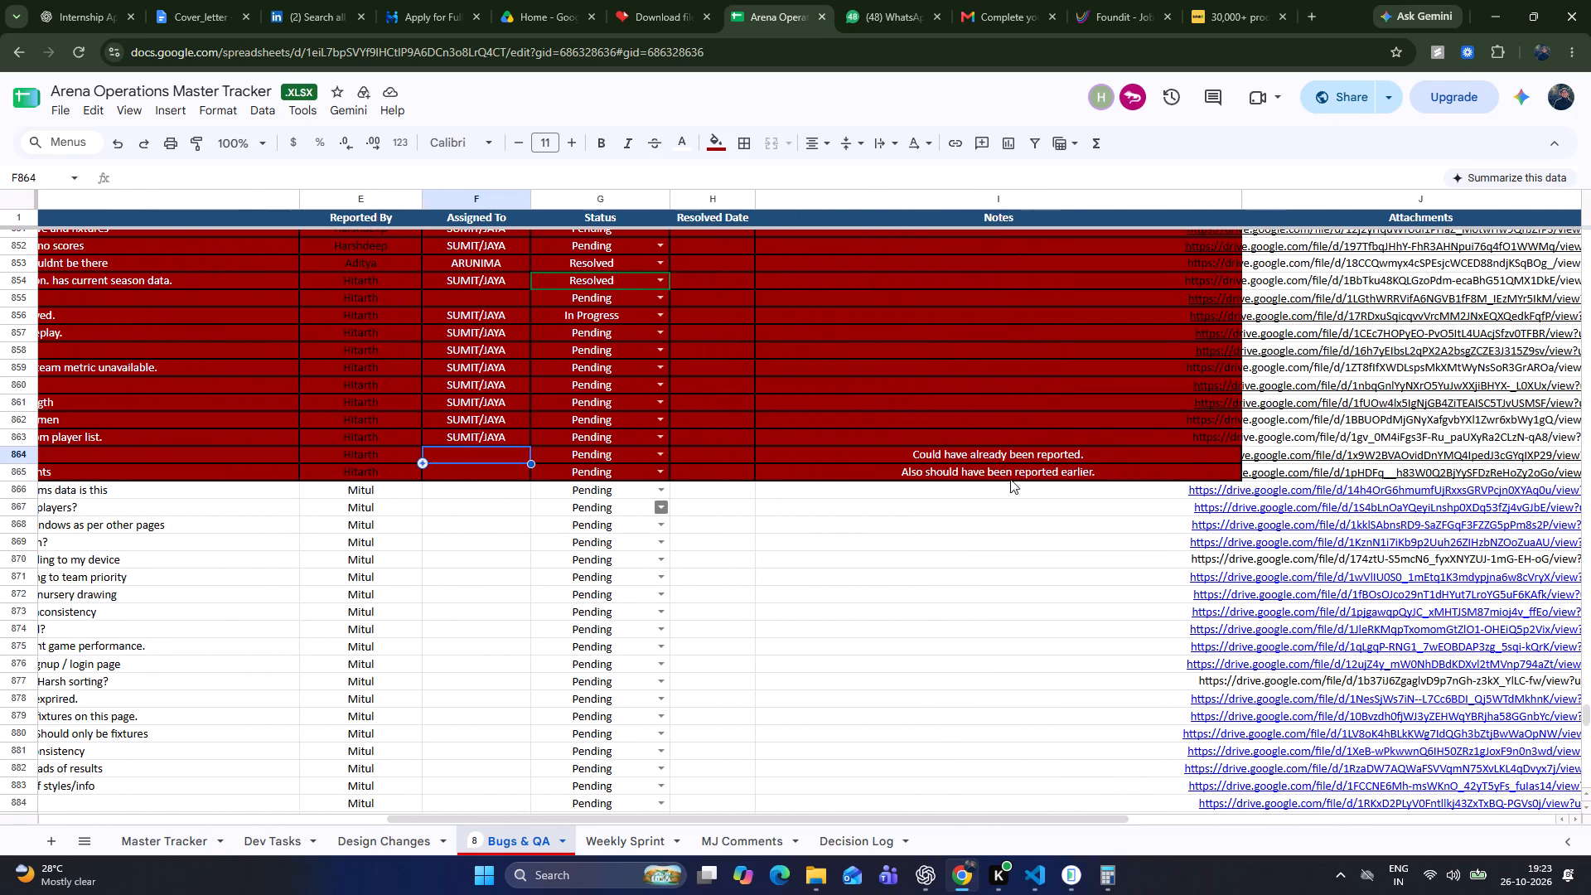
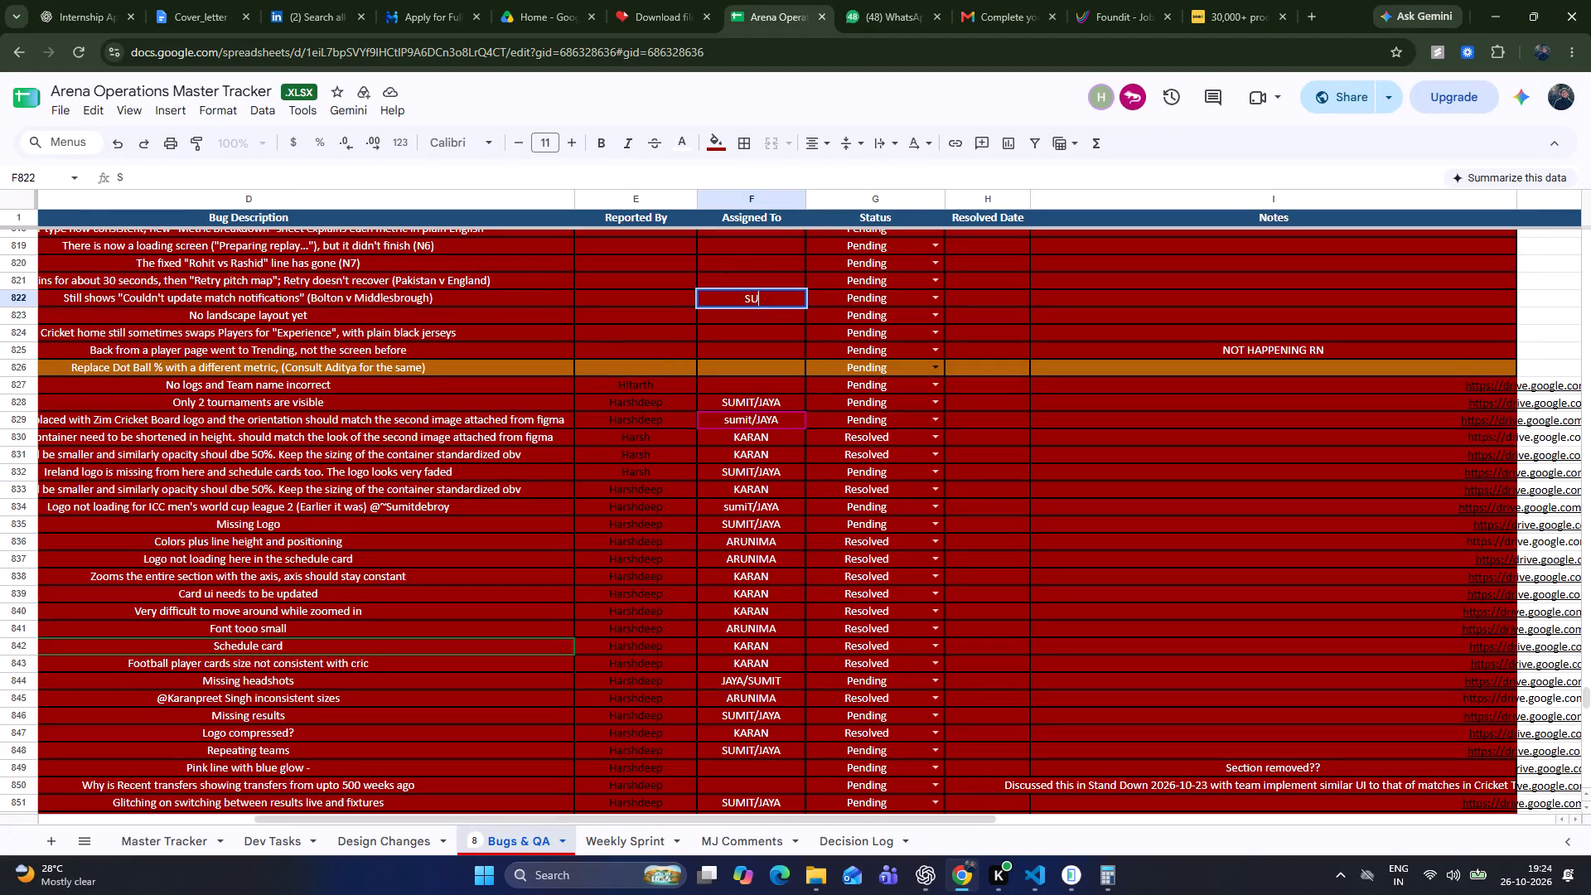
Complete the SUMIT/JAYA entry in the Assigned To cell of bug B-749, the match notifications bug in row 822.
type("MI")
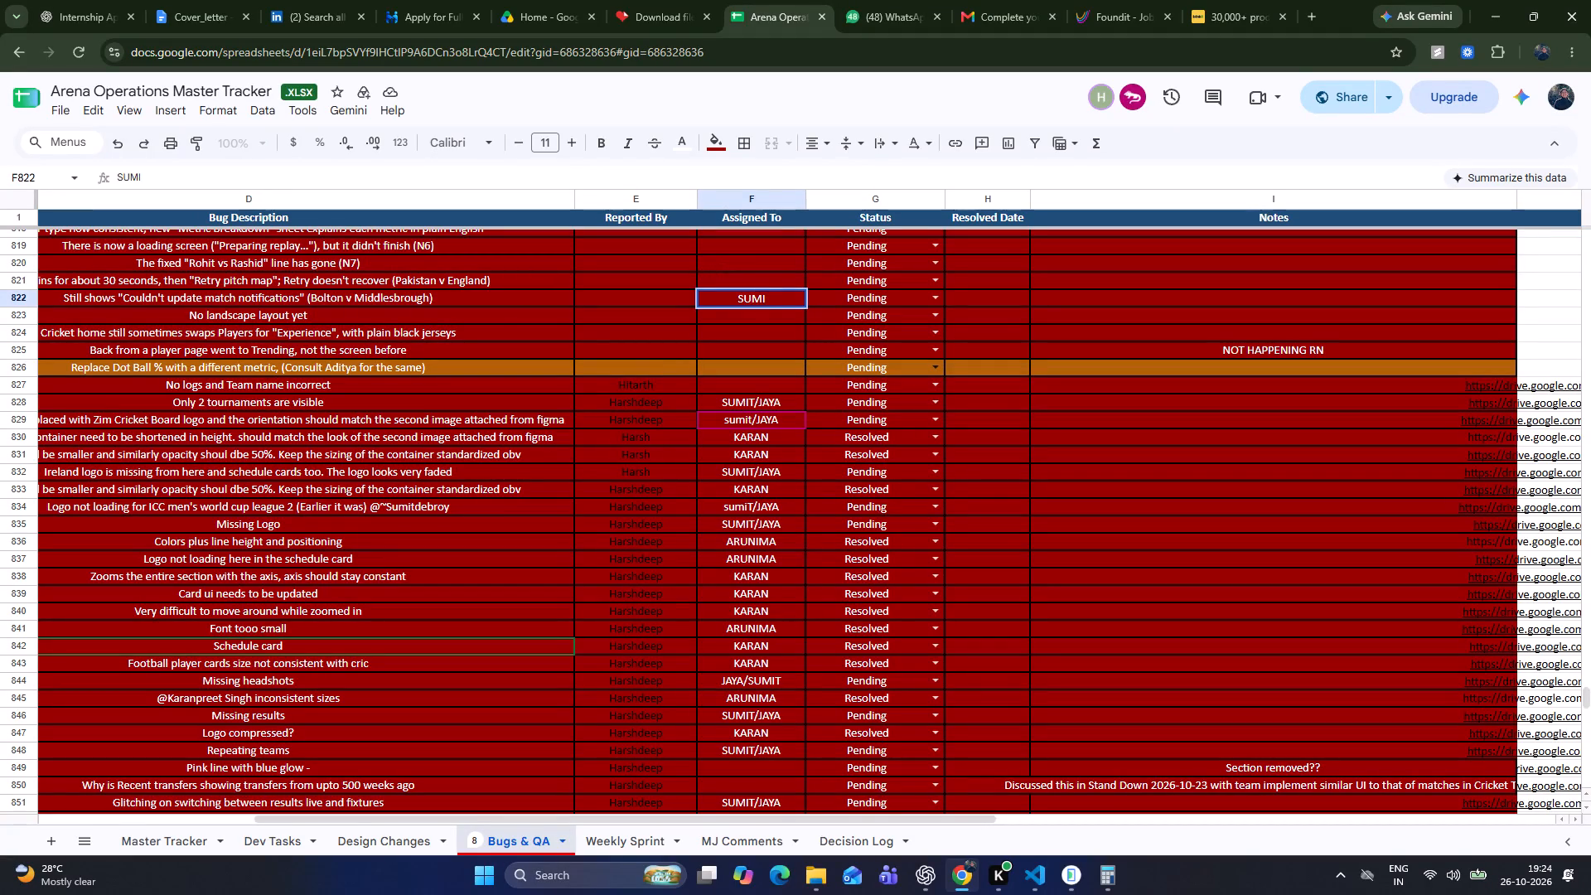
key("t")
type("/JAYA")
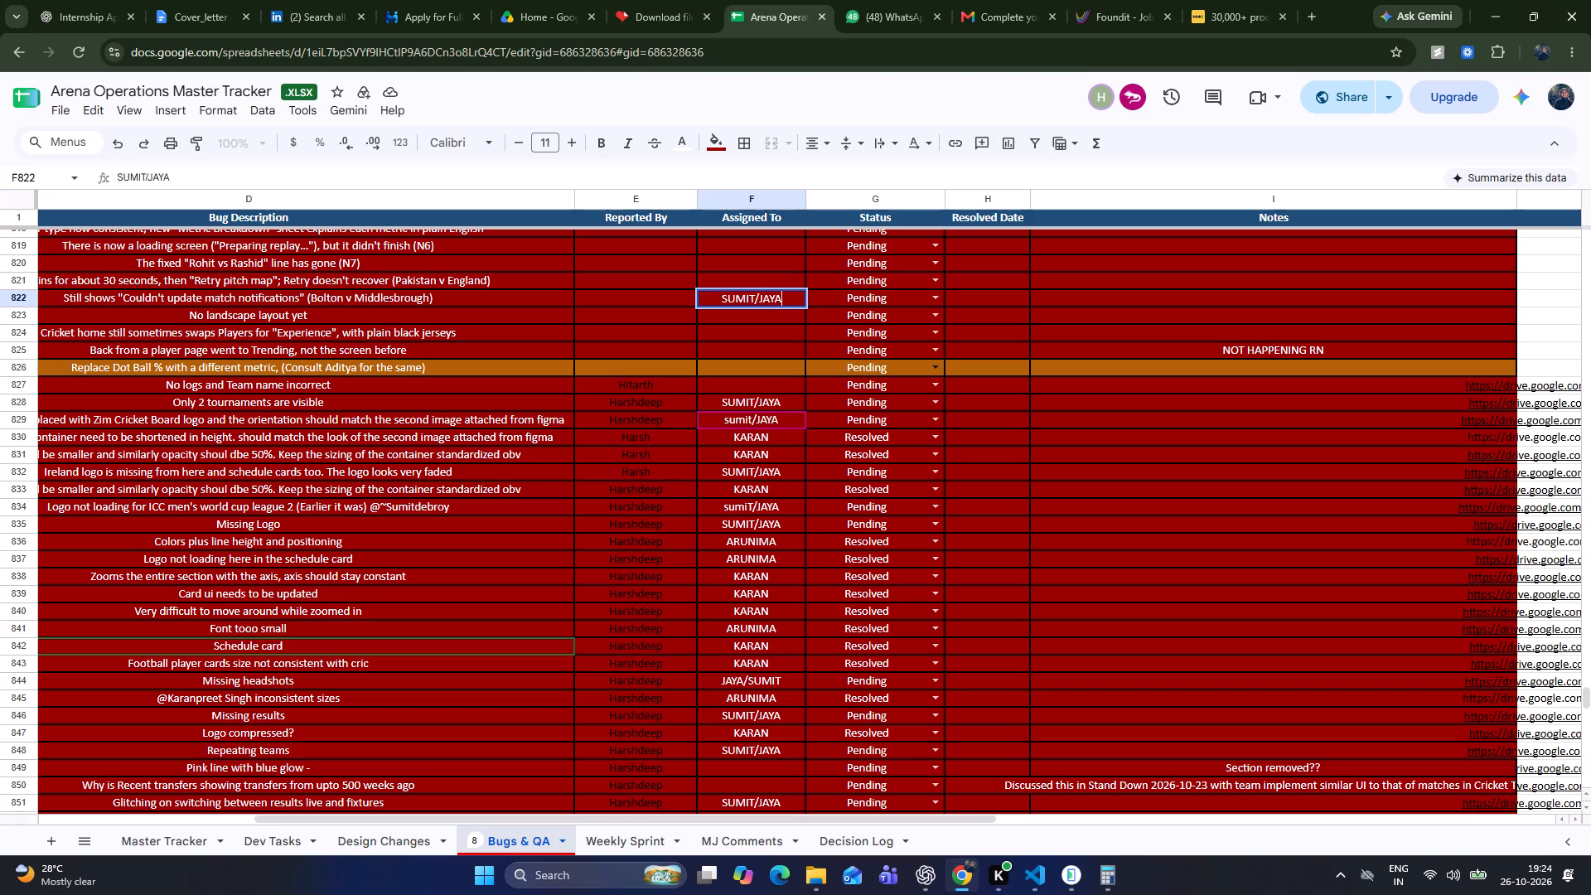
key("Up")
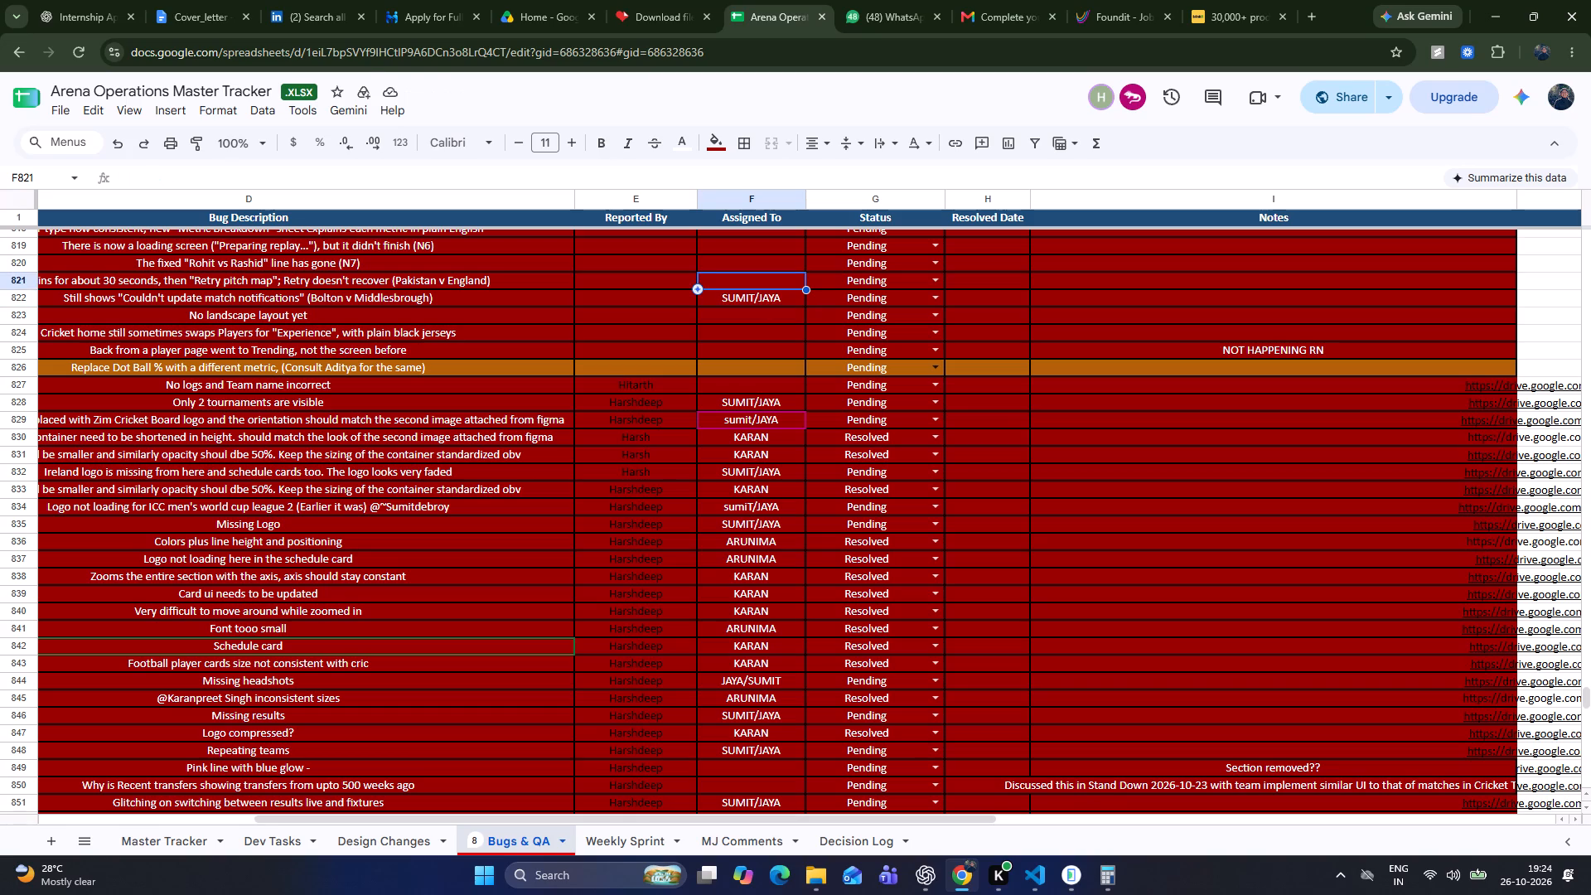
Assign bug B-747, about the "Rohit vs Rashid" line in row 820, to SUMIT/JAYA.
key("Up")
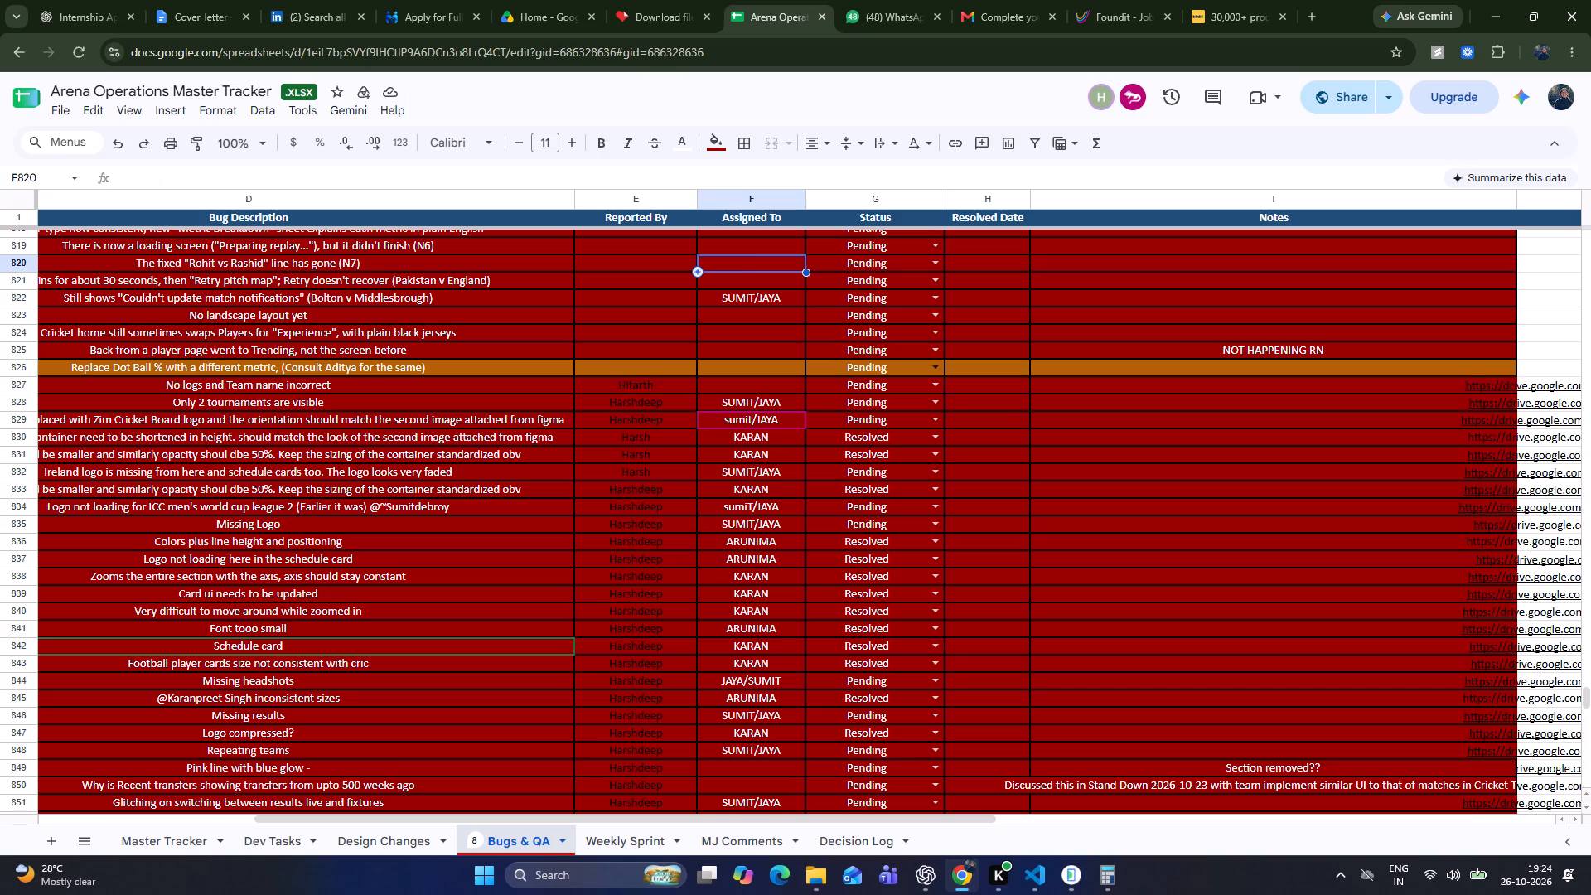
type("SUM")
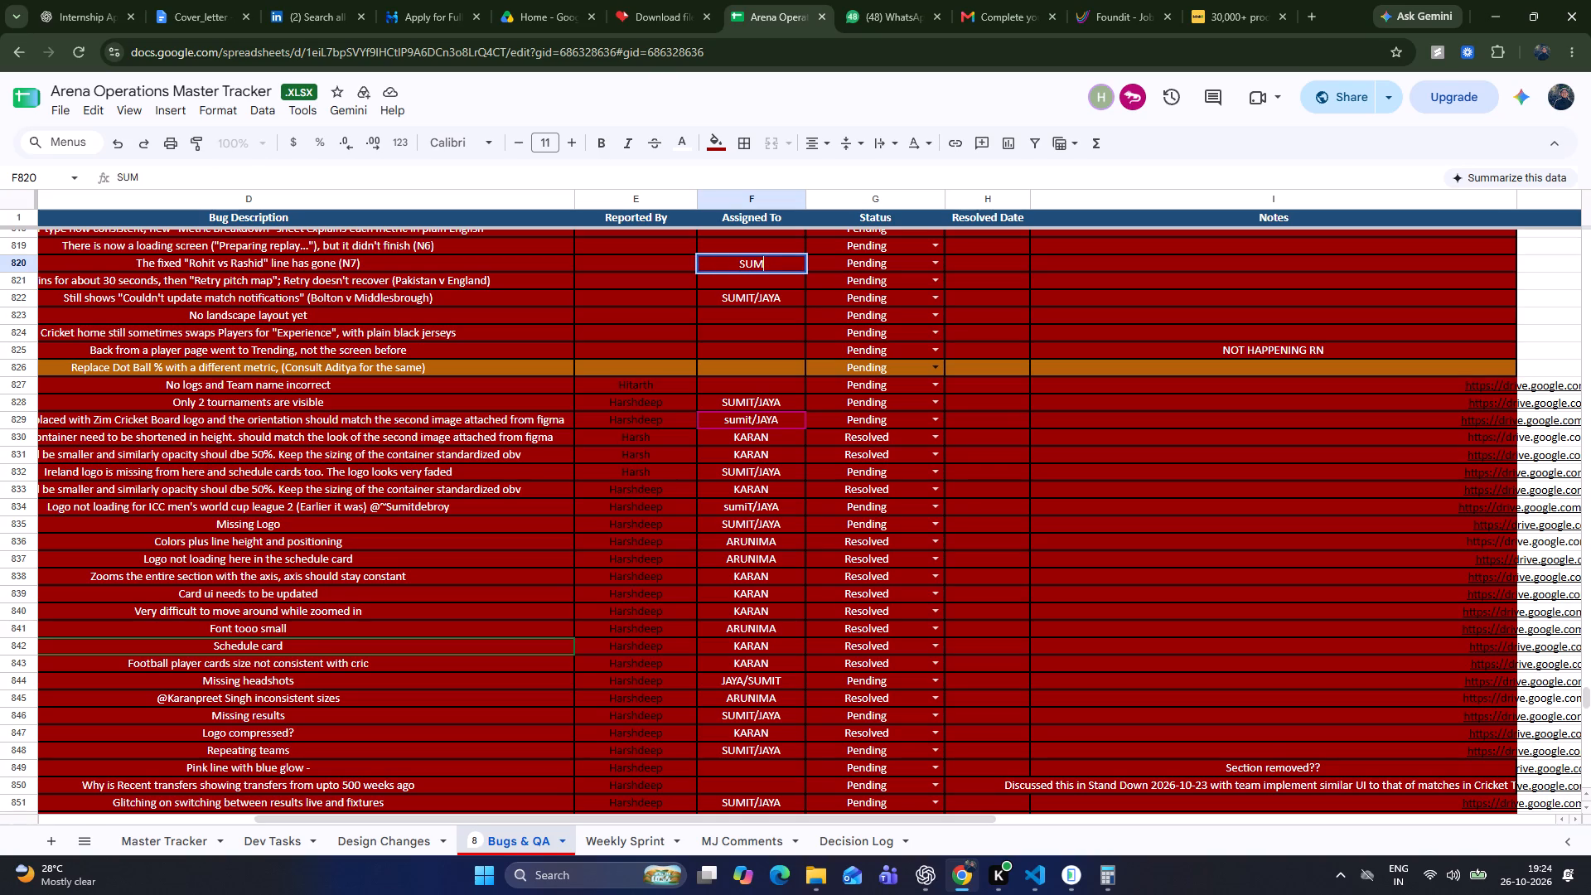
type("IT")
type("/JAT")
key("BackSpace")
type("YA")
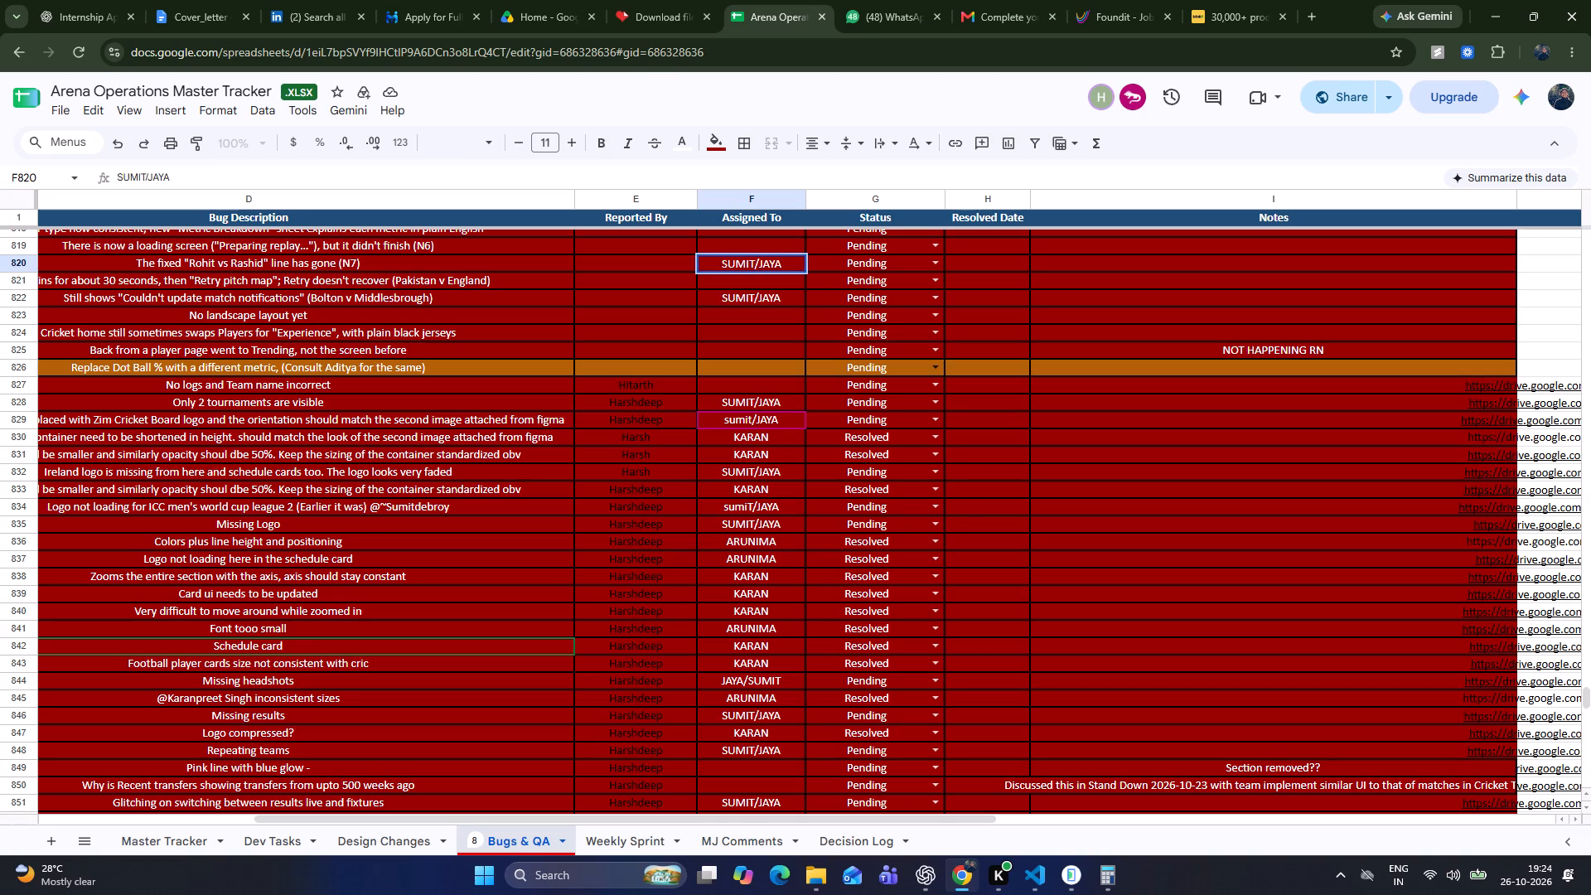
key("Up")
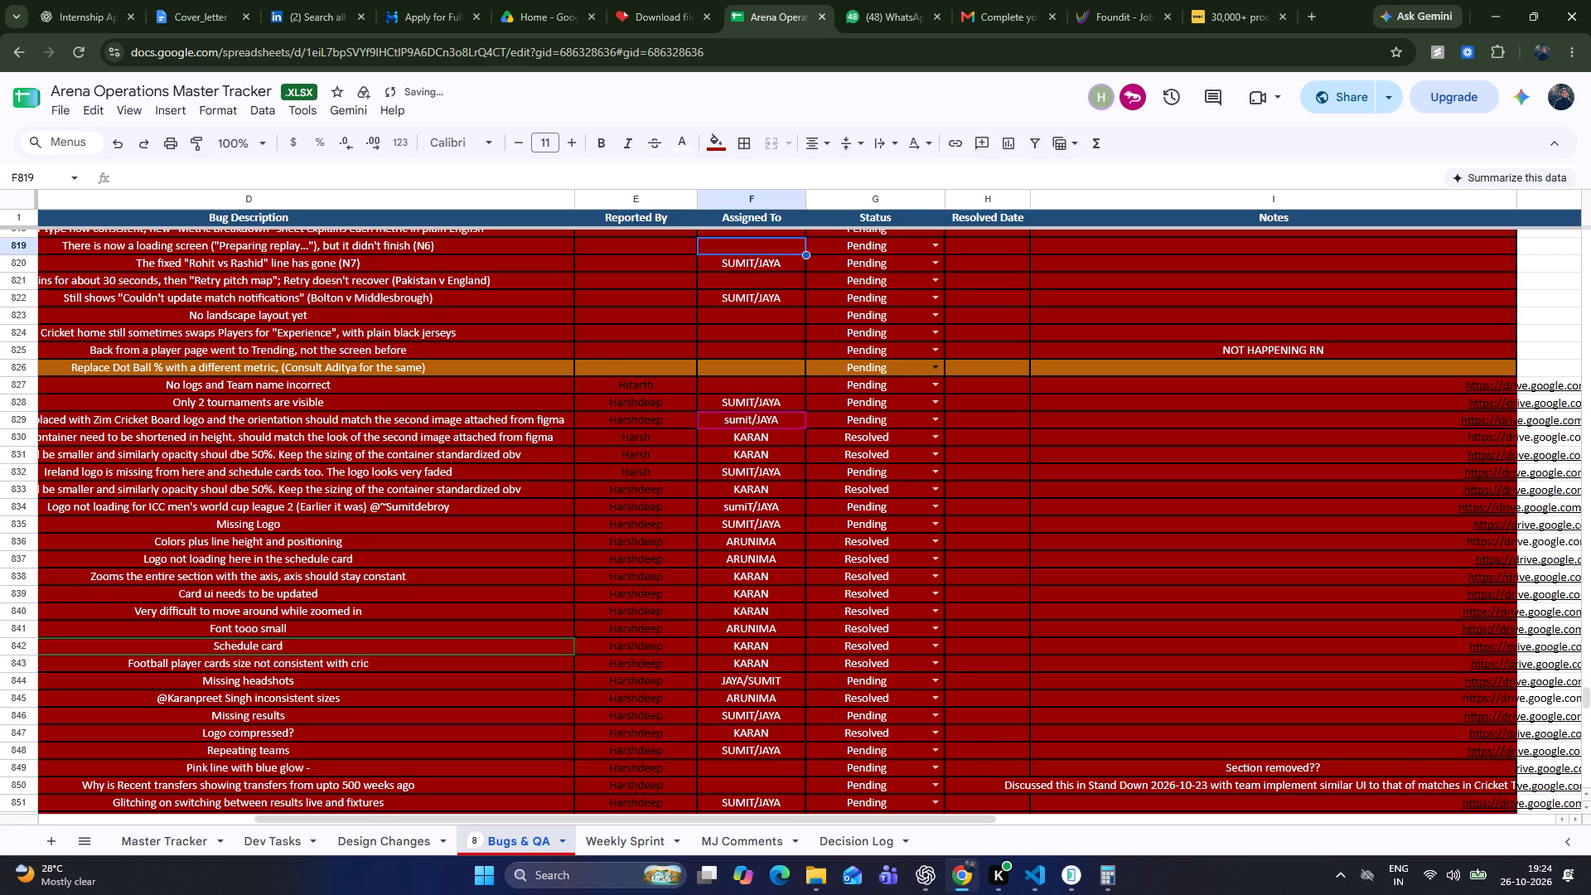
Check the descriptions, Assigned To and Status cells from about row 809 down to row 883 for missing assignees.
key("Up")
key("Up")
key("Down")
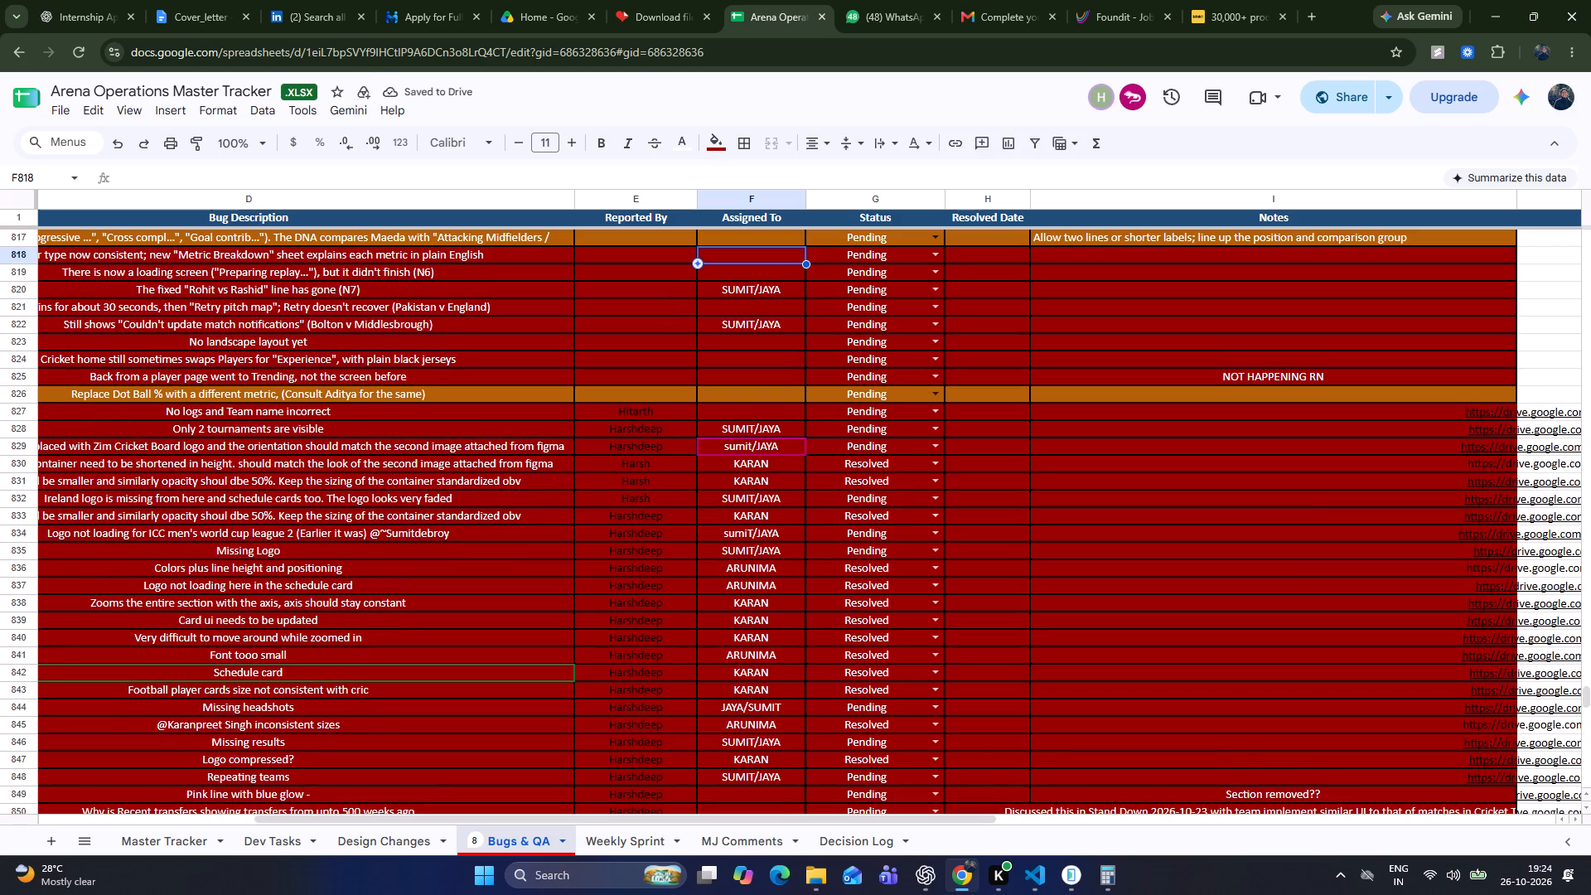
key("Up")
key("Down")
scroll(713, 300, "right", 2)
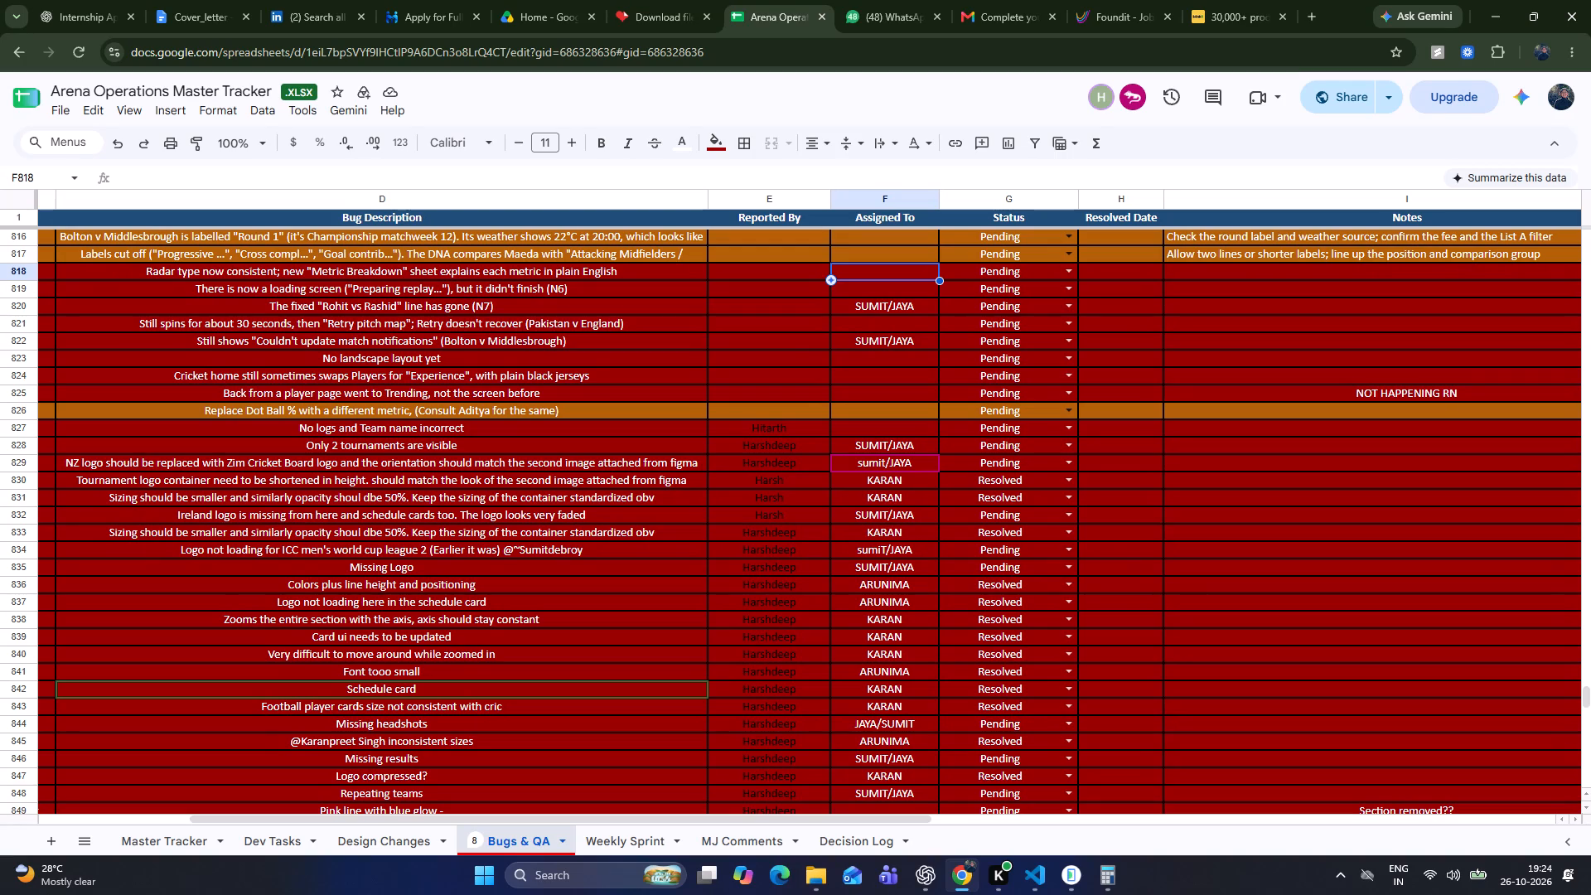
scroll(857, 295, "left", 2)
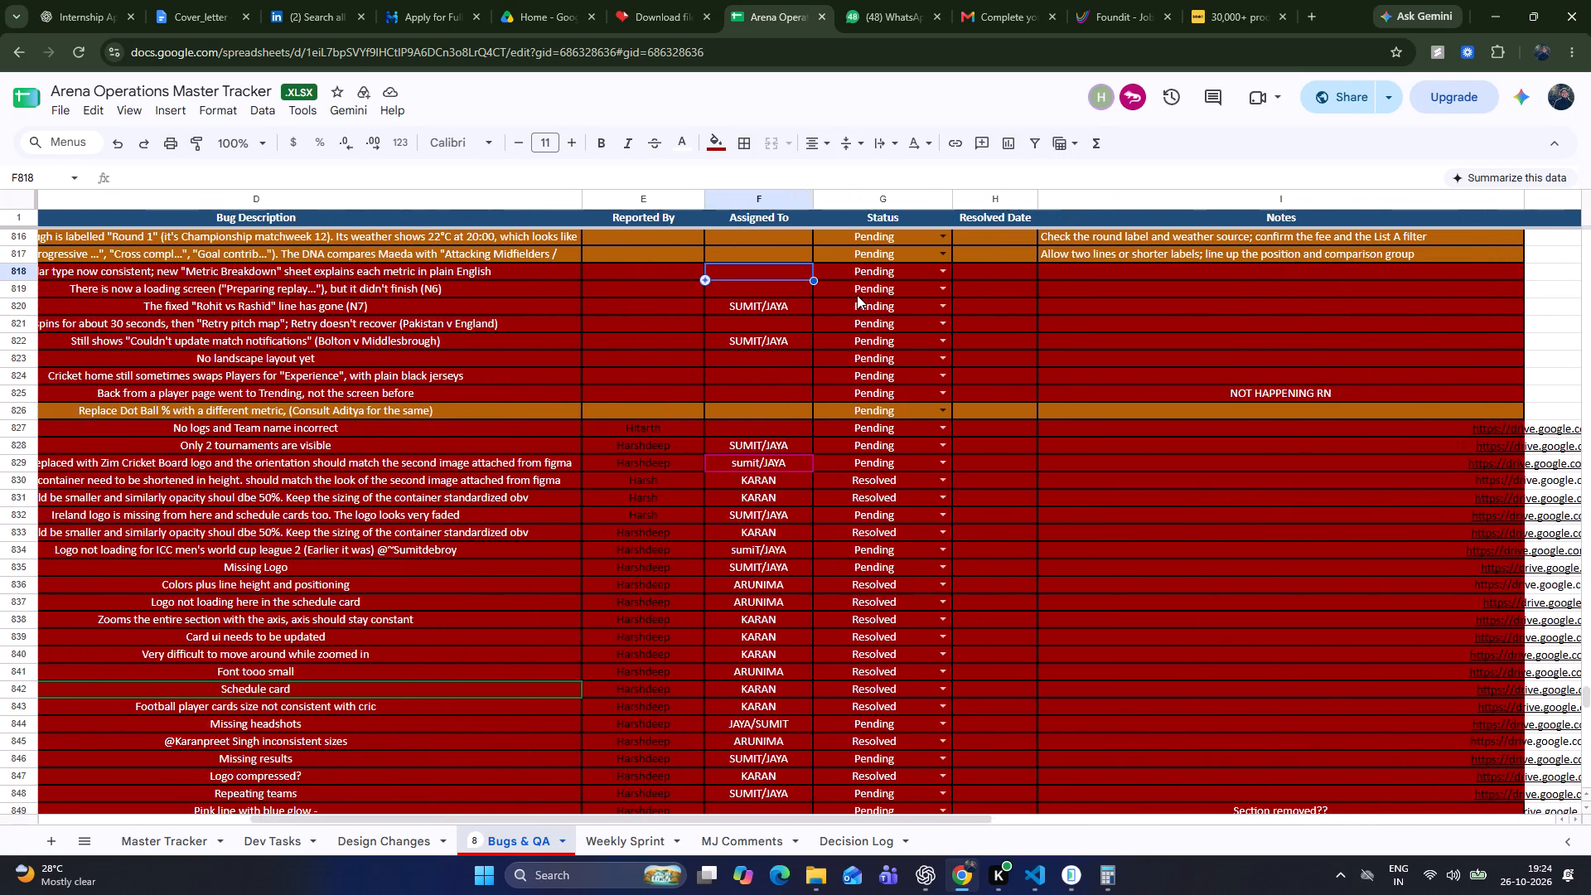
left_click(857, 295)
scroll(930, 259, "up", 1)
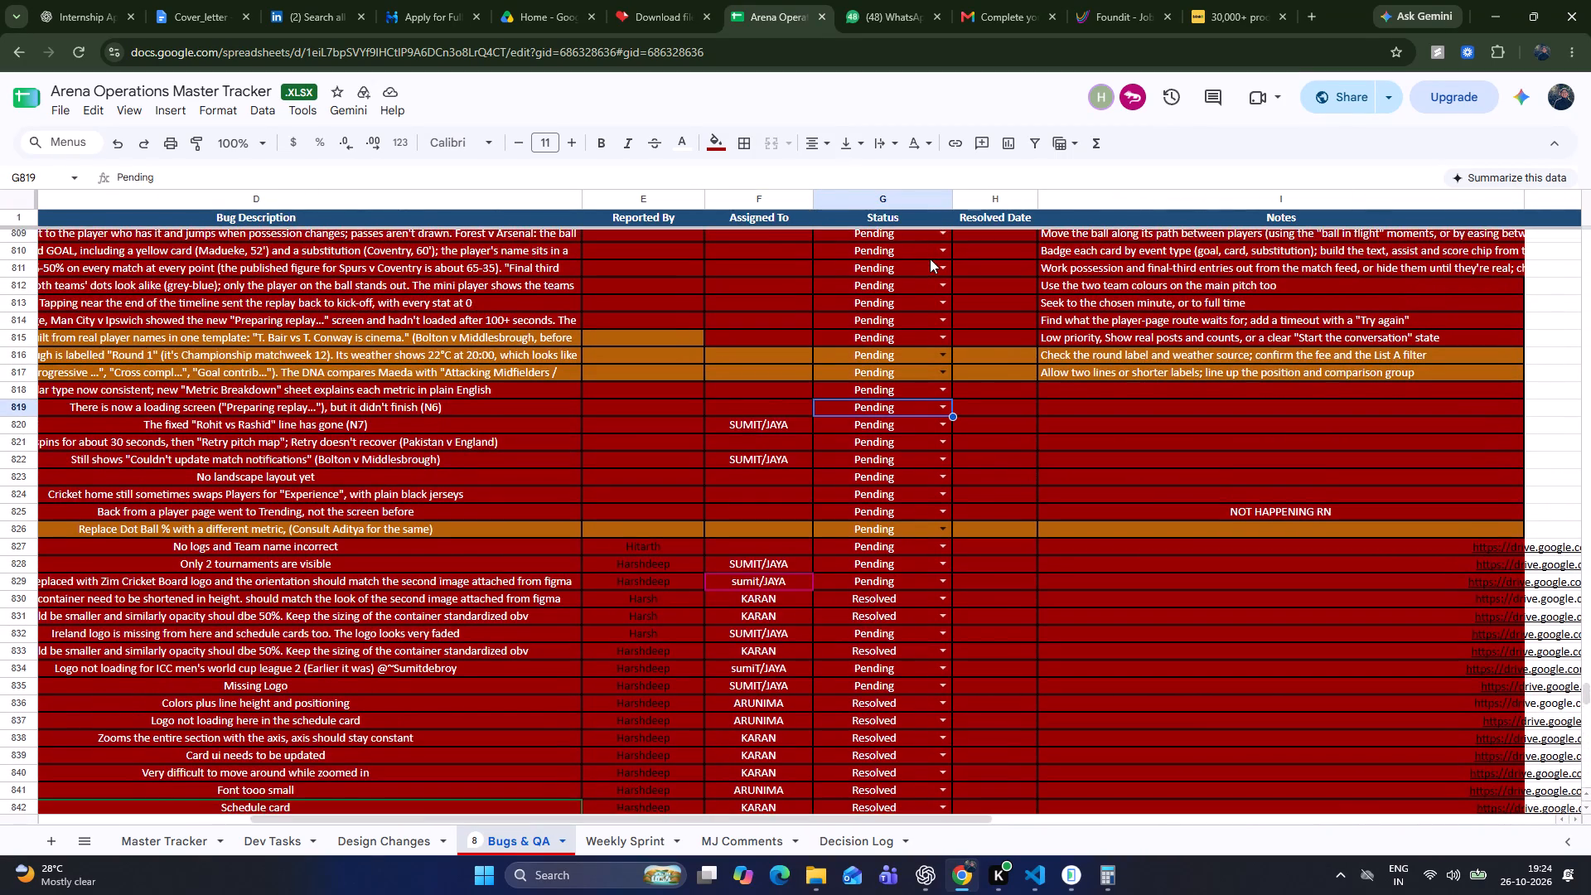
scroll(930, 259, "up", 1)
scroll(930, 259, "down", 1)
scroll(723, 494, "right", 1)
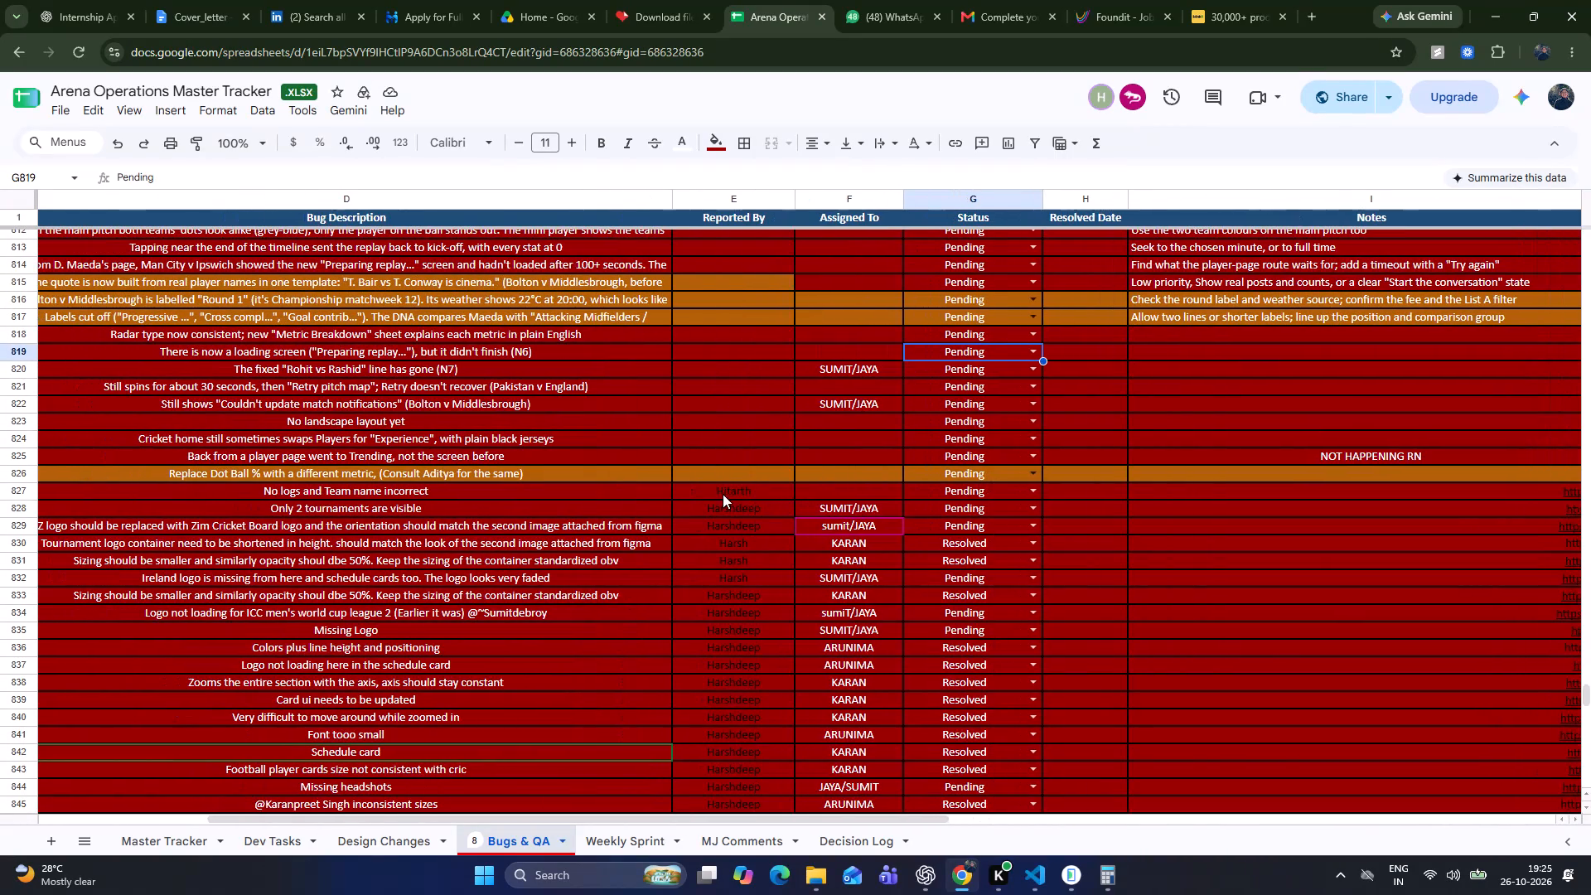
scroll(723, 494, "right", 1)
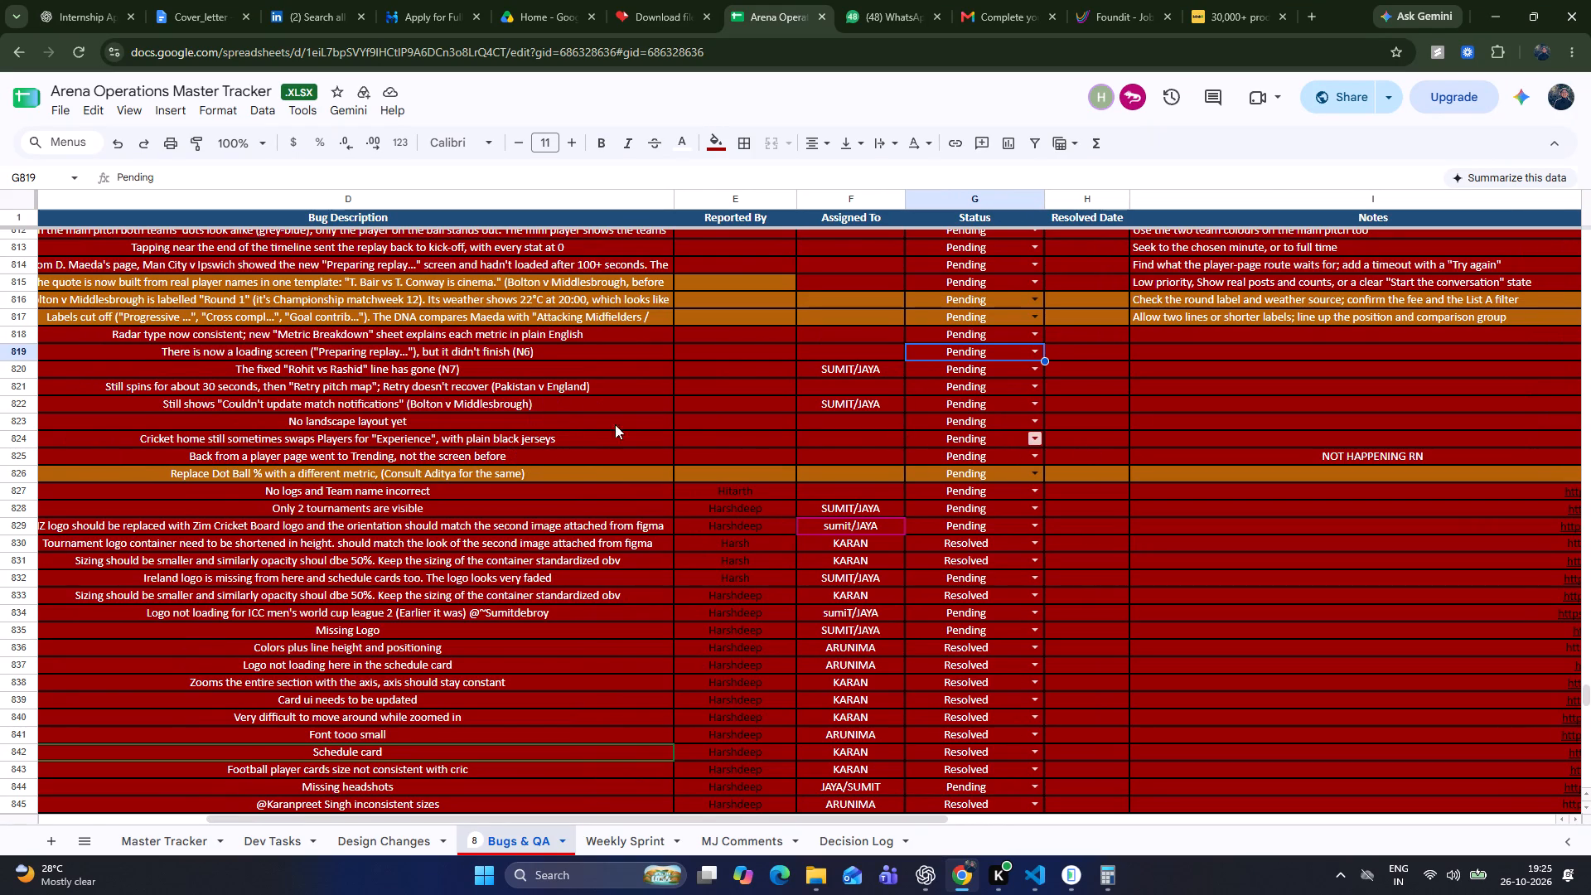
left_click(845, 435)
scroll(845, 435, "down", 5)
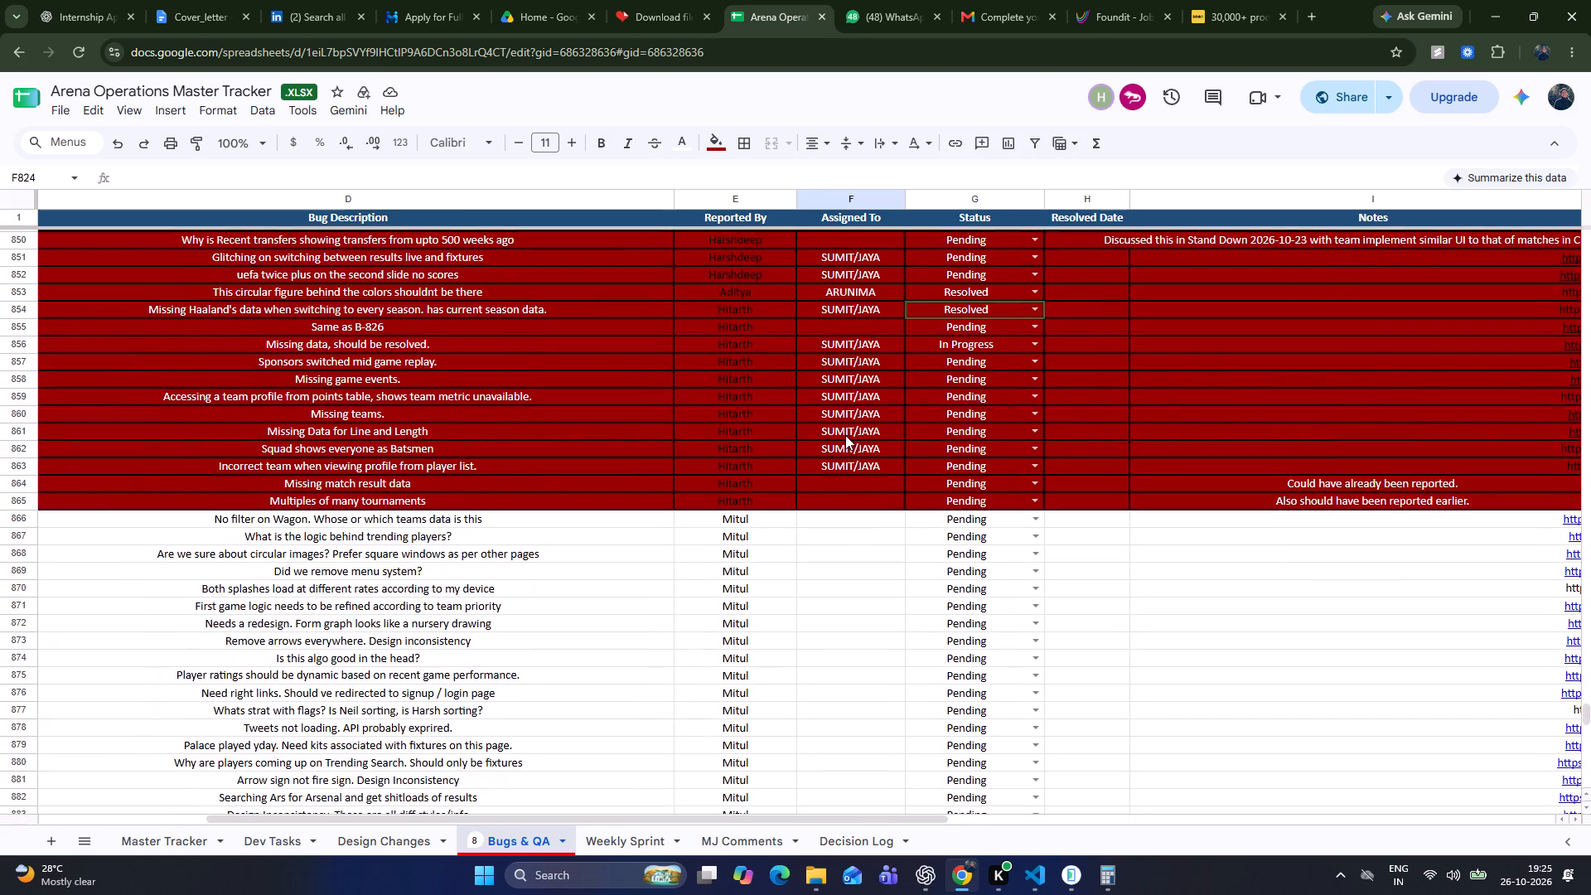
scroll(845, 435, "down", 1)
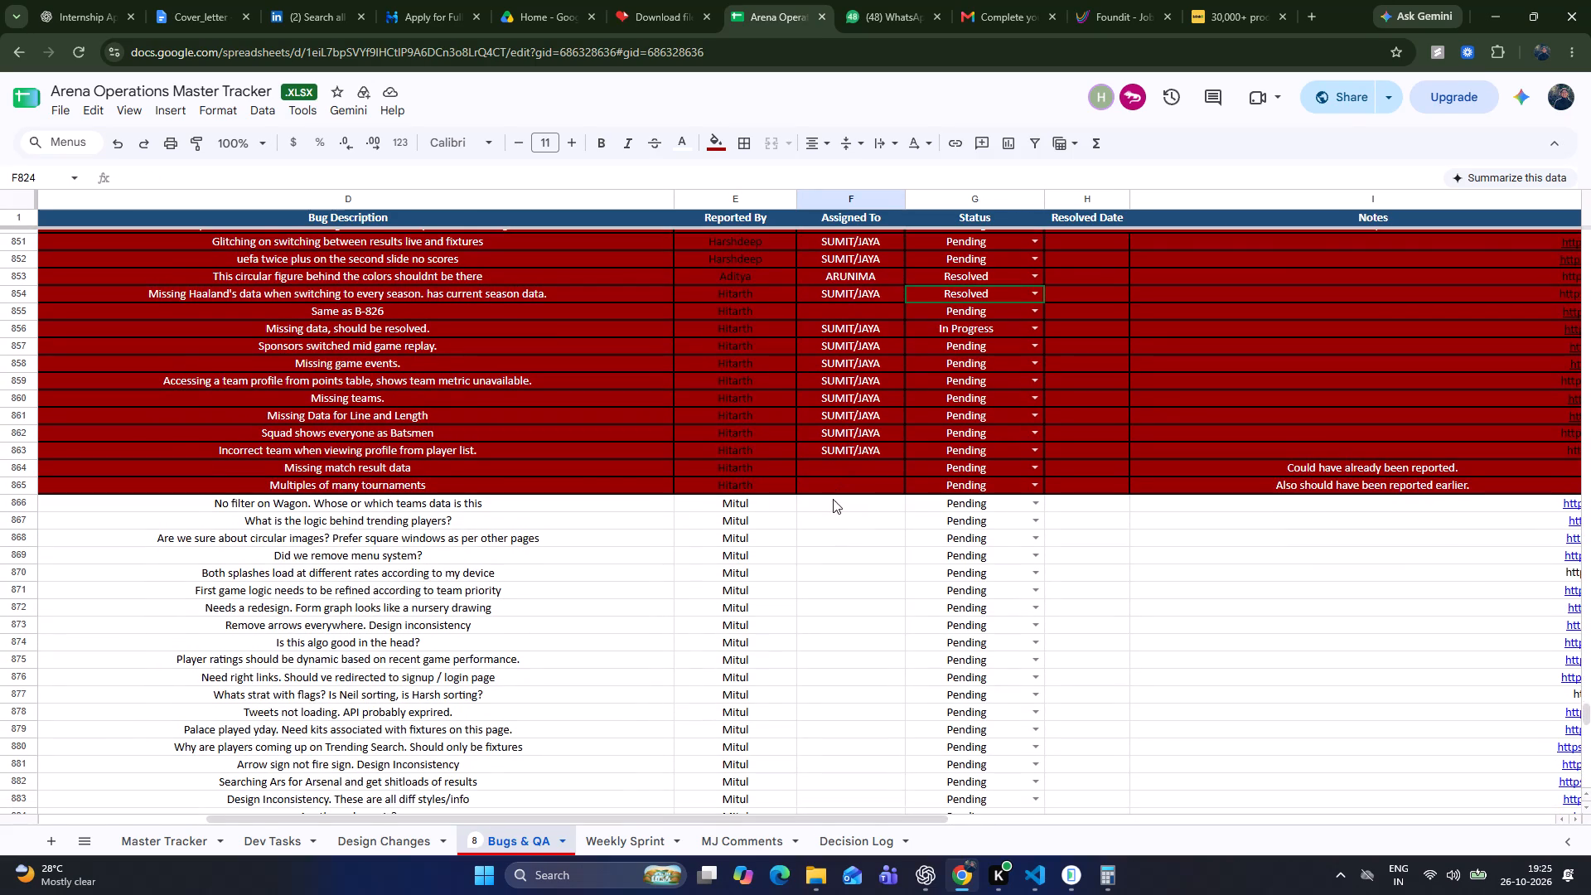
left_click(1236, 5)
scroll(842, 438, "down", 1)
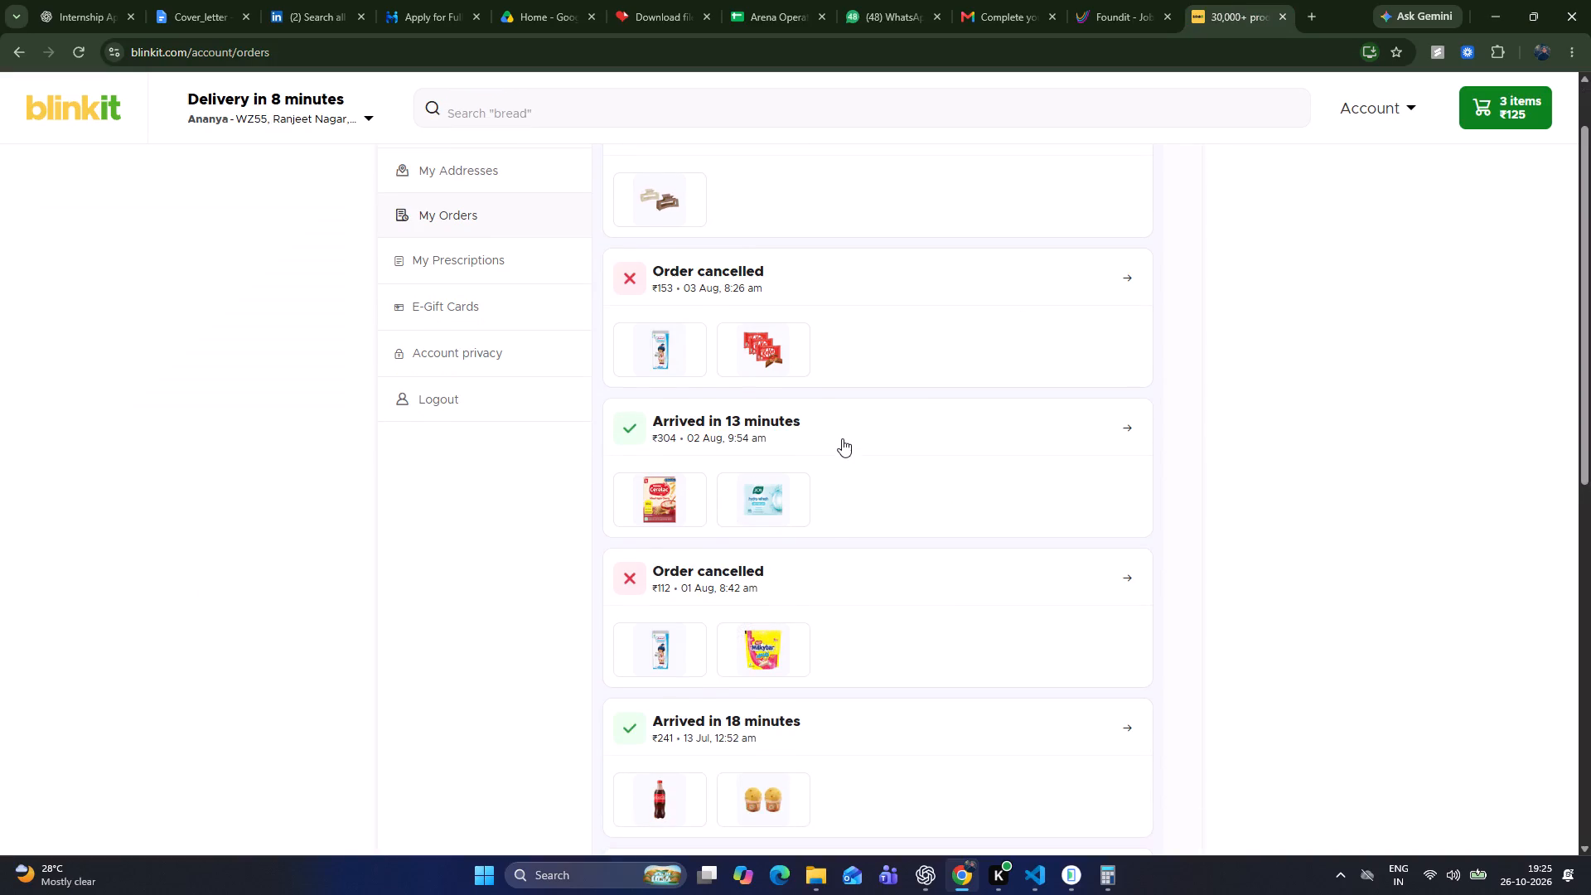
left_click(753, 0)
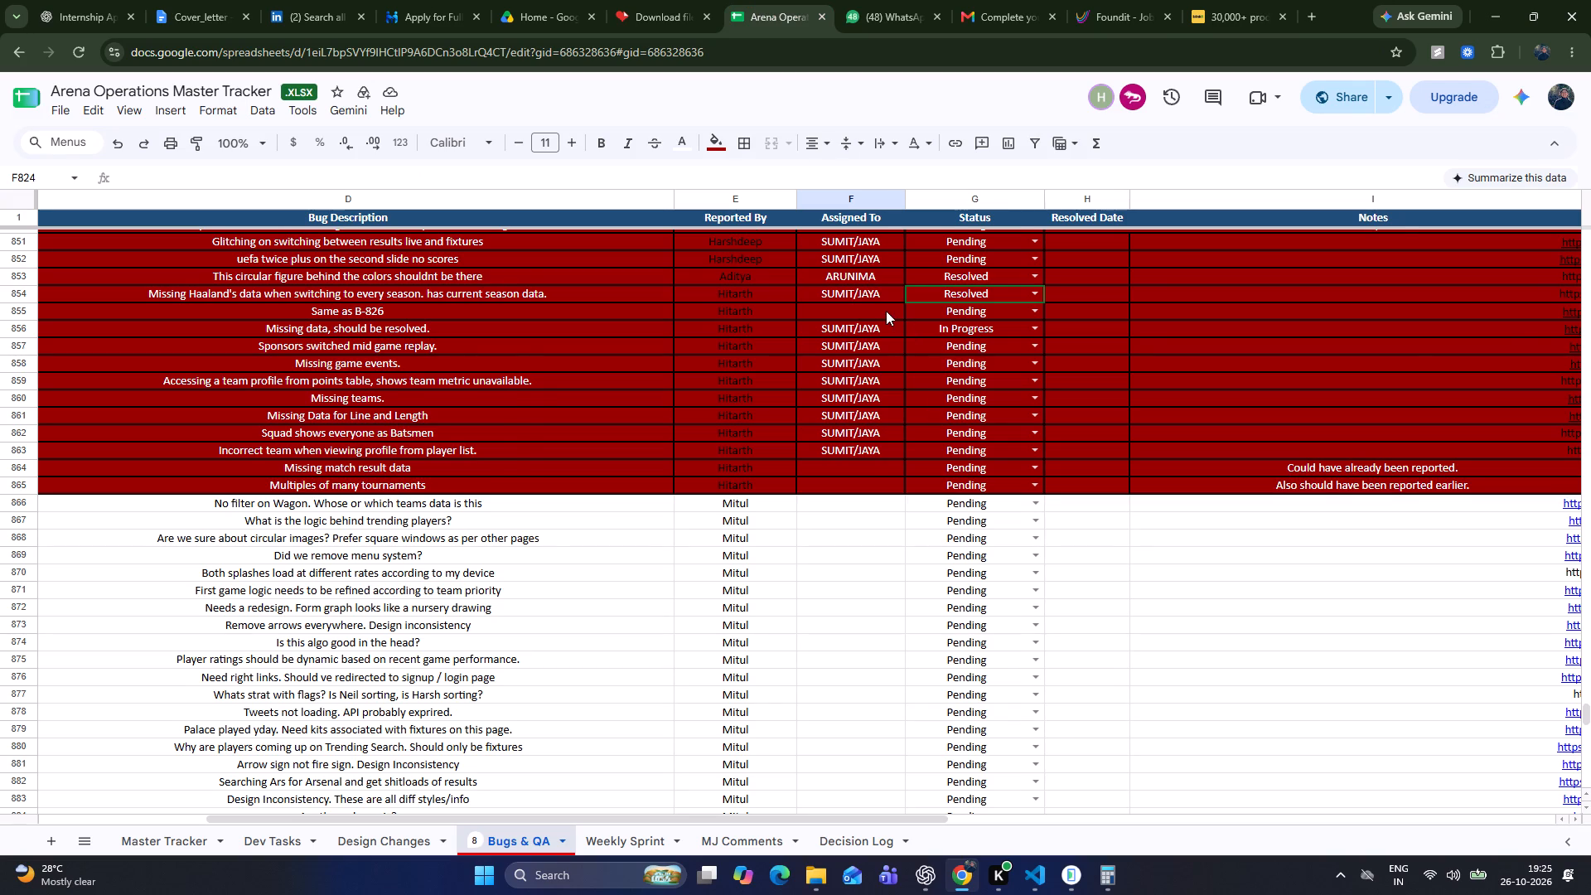
Review the Assigned To cells from about row 865 up past row 756, and return to the unassigned bug in row 827.
scroll(886, 311, "up", 2)
scroll(895, 385, "up", 1)
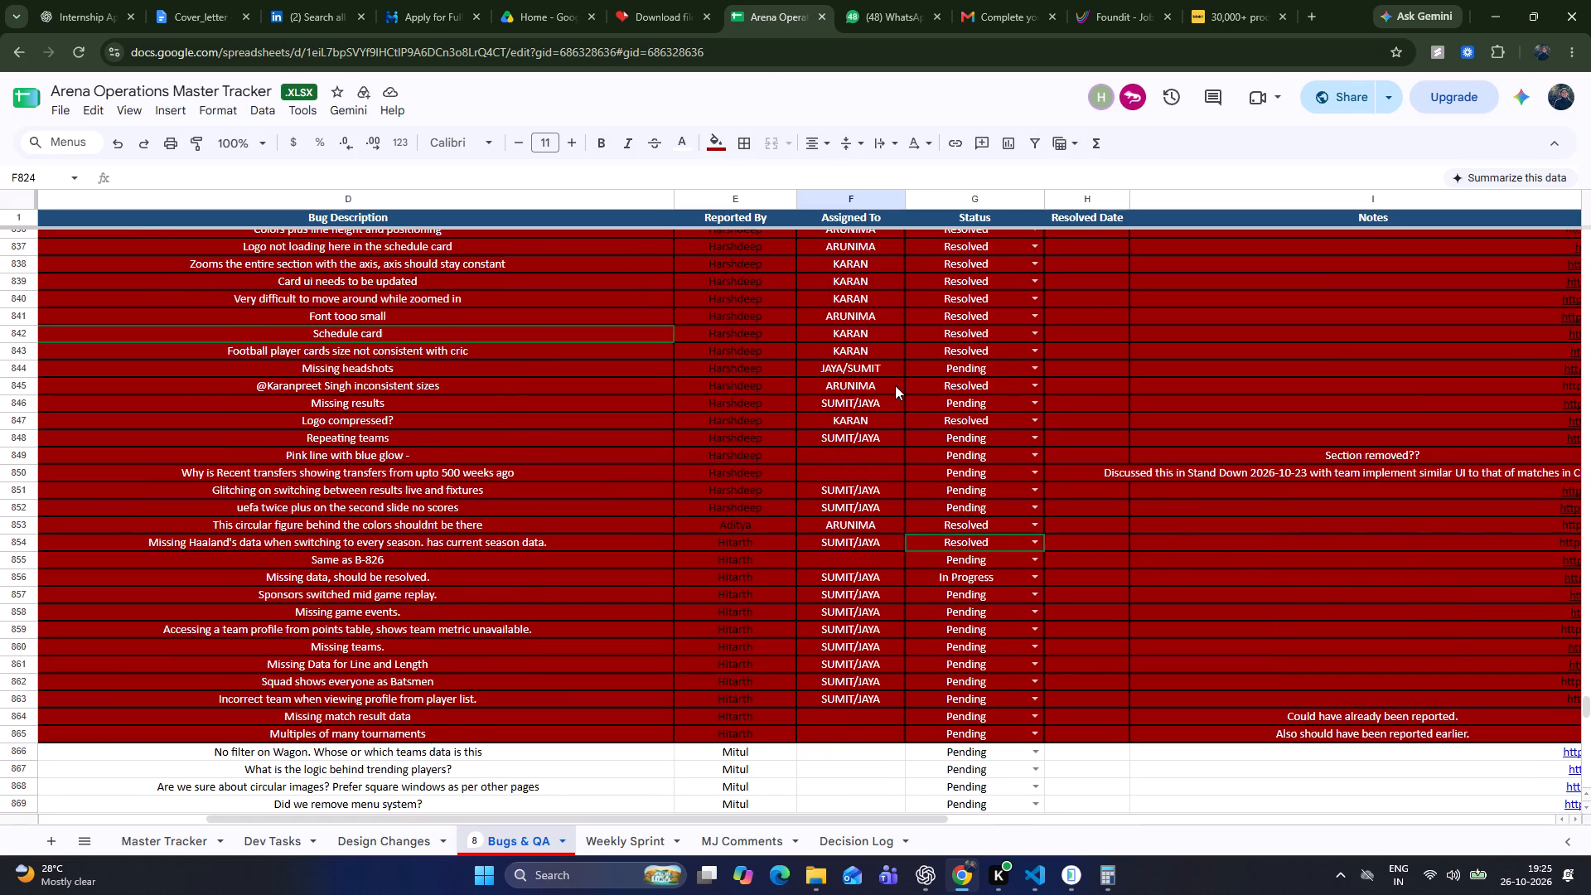
scroll(895, 385, "up", 3)
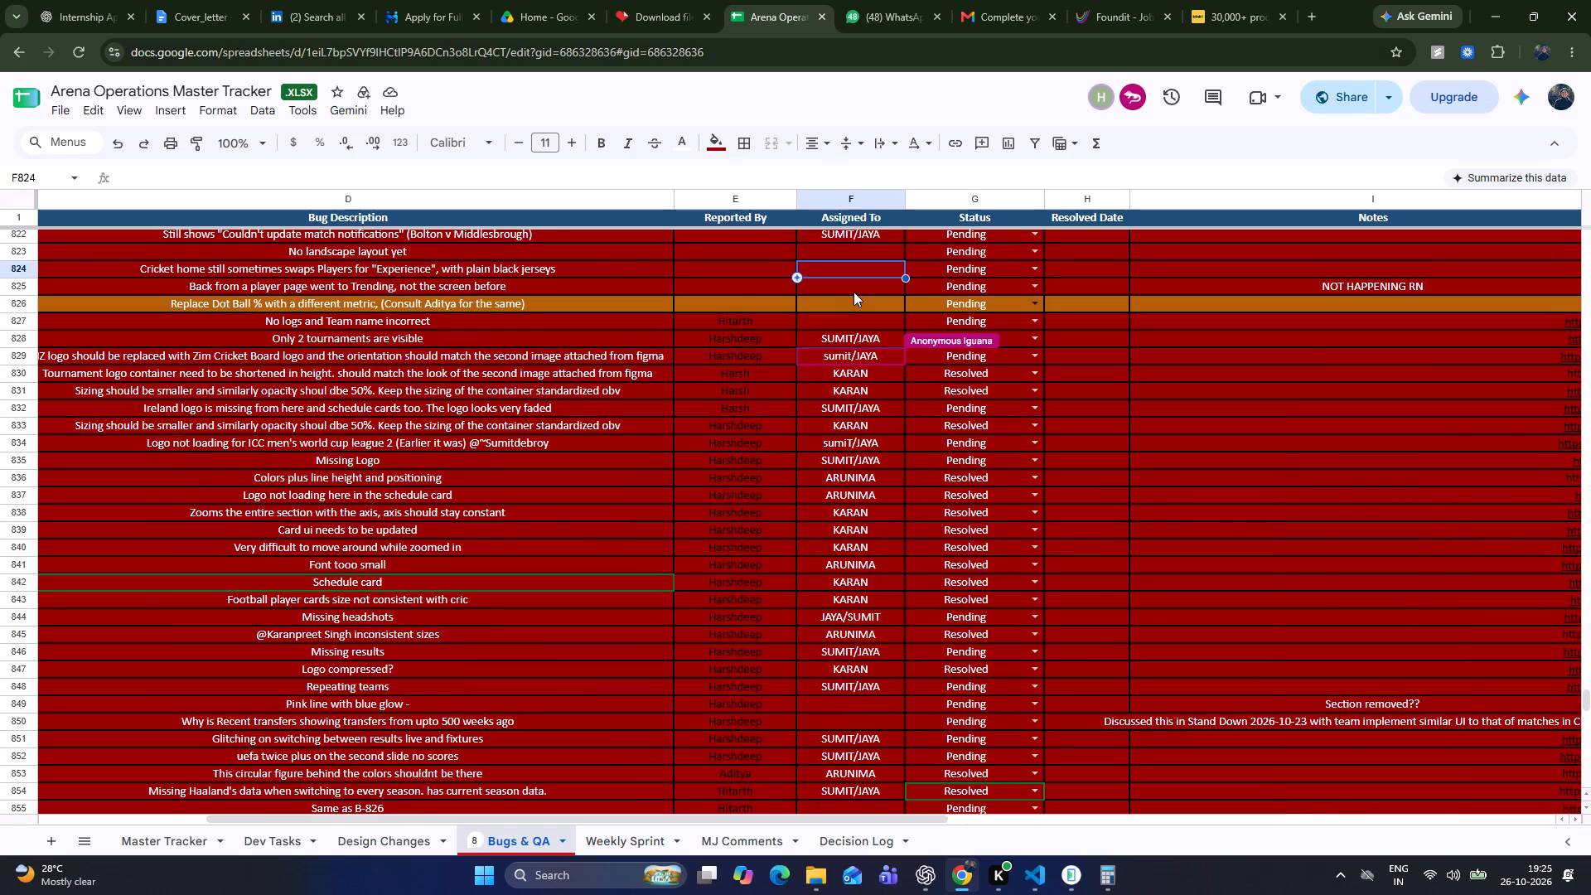
left_click(854, 292)
left_click(844, 324)
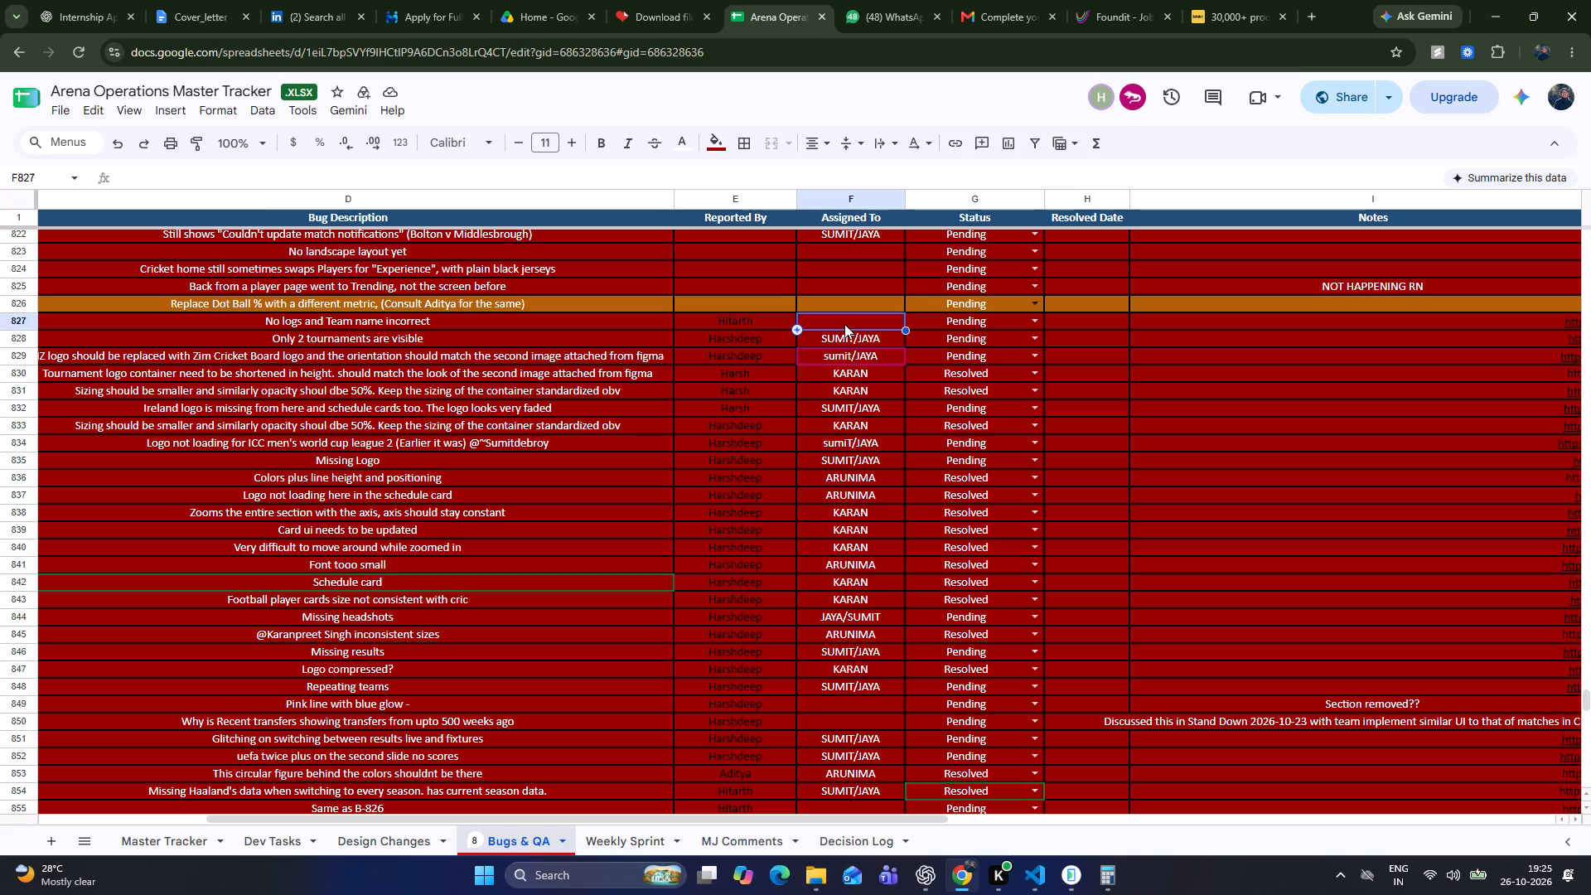
scroll(844, 324, "up", 14)
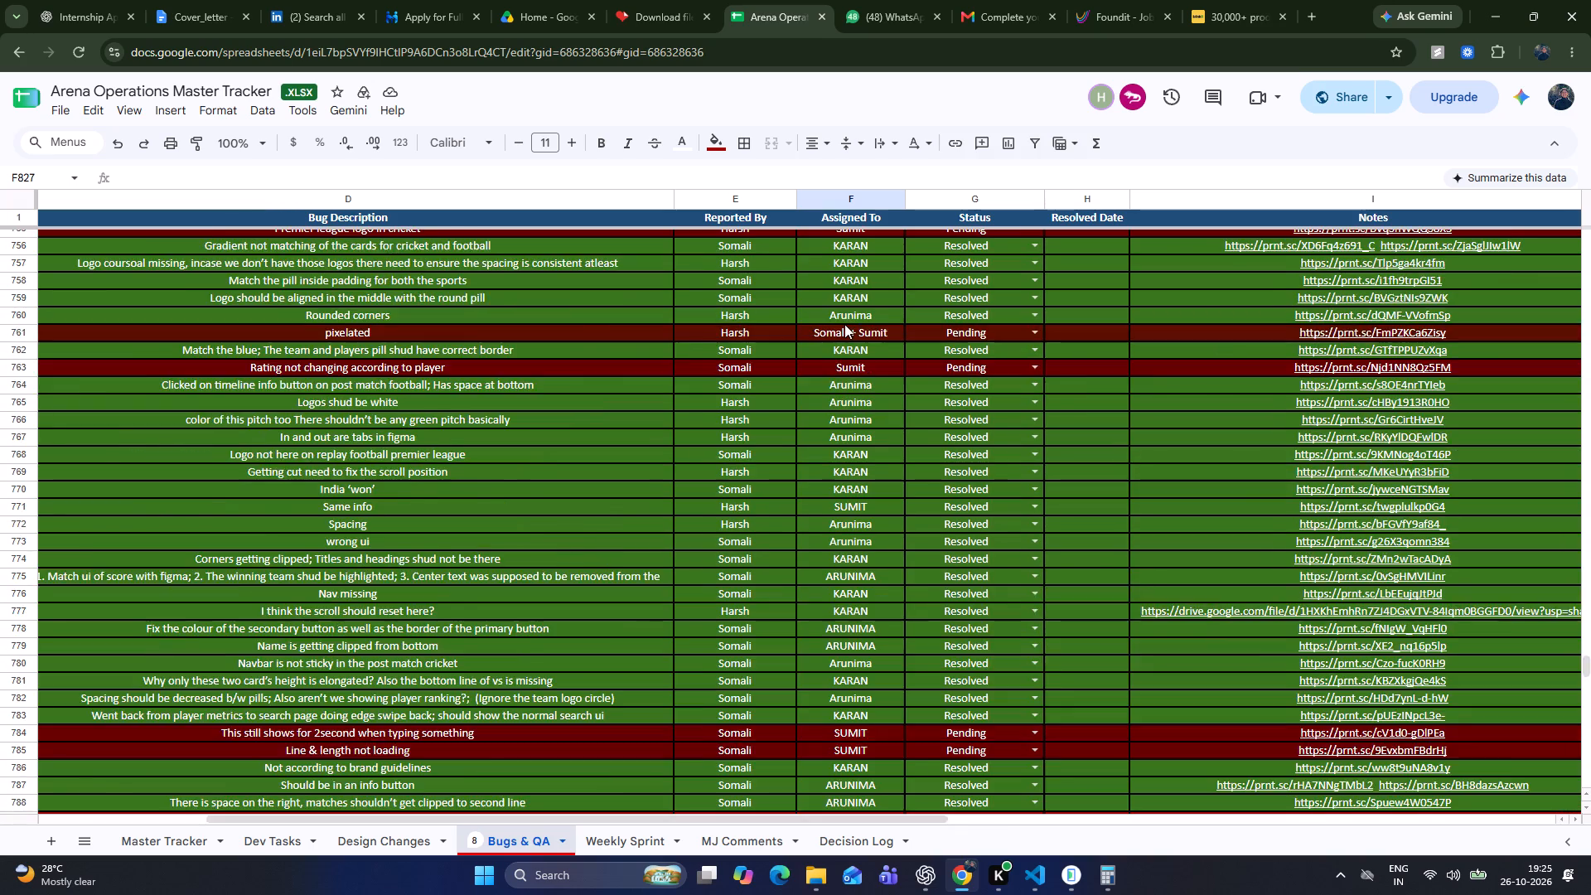
scroll(844, 324, "up", 4)
scroll(844, 324, "down", 16)
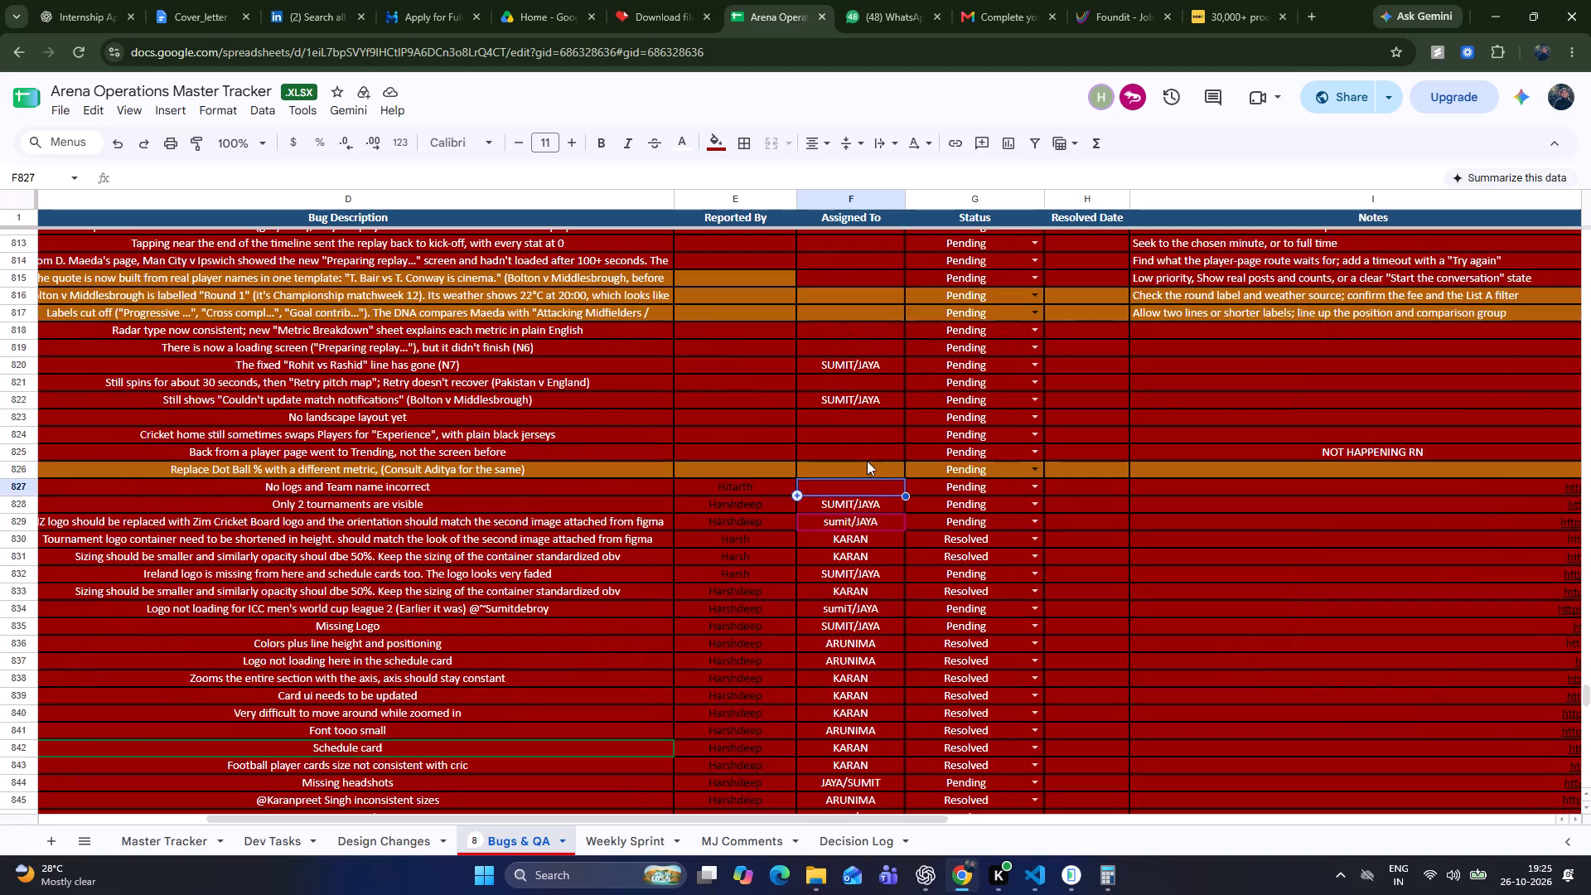
Jump to the collaborator H's current position in the sheet.
left_click(1098, 100)
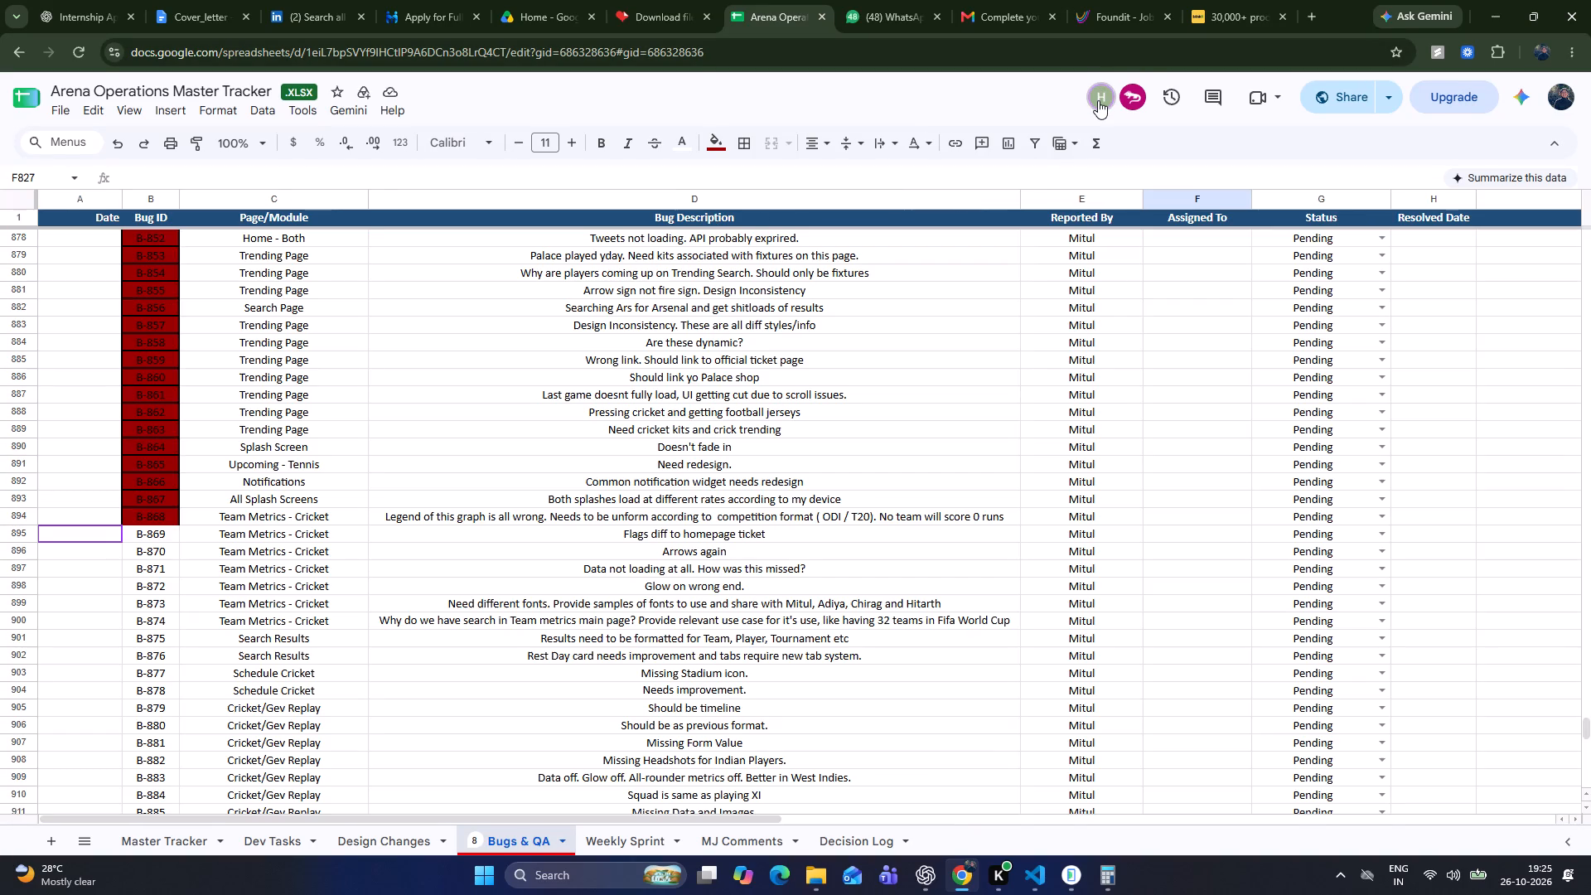
left_click(1098, 100)
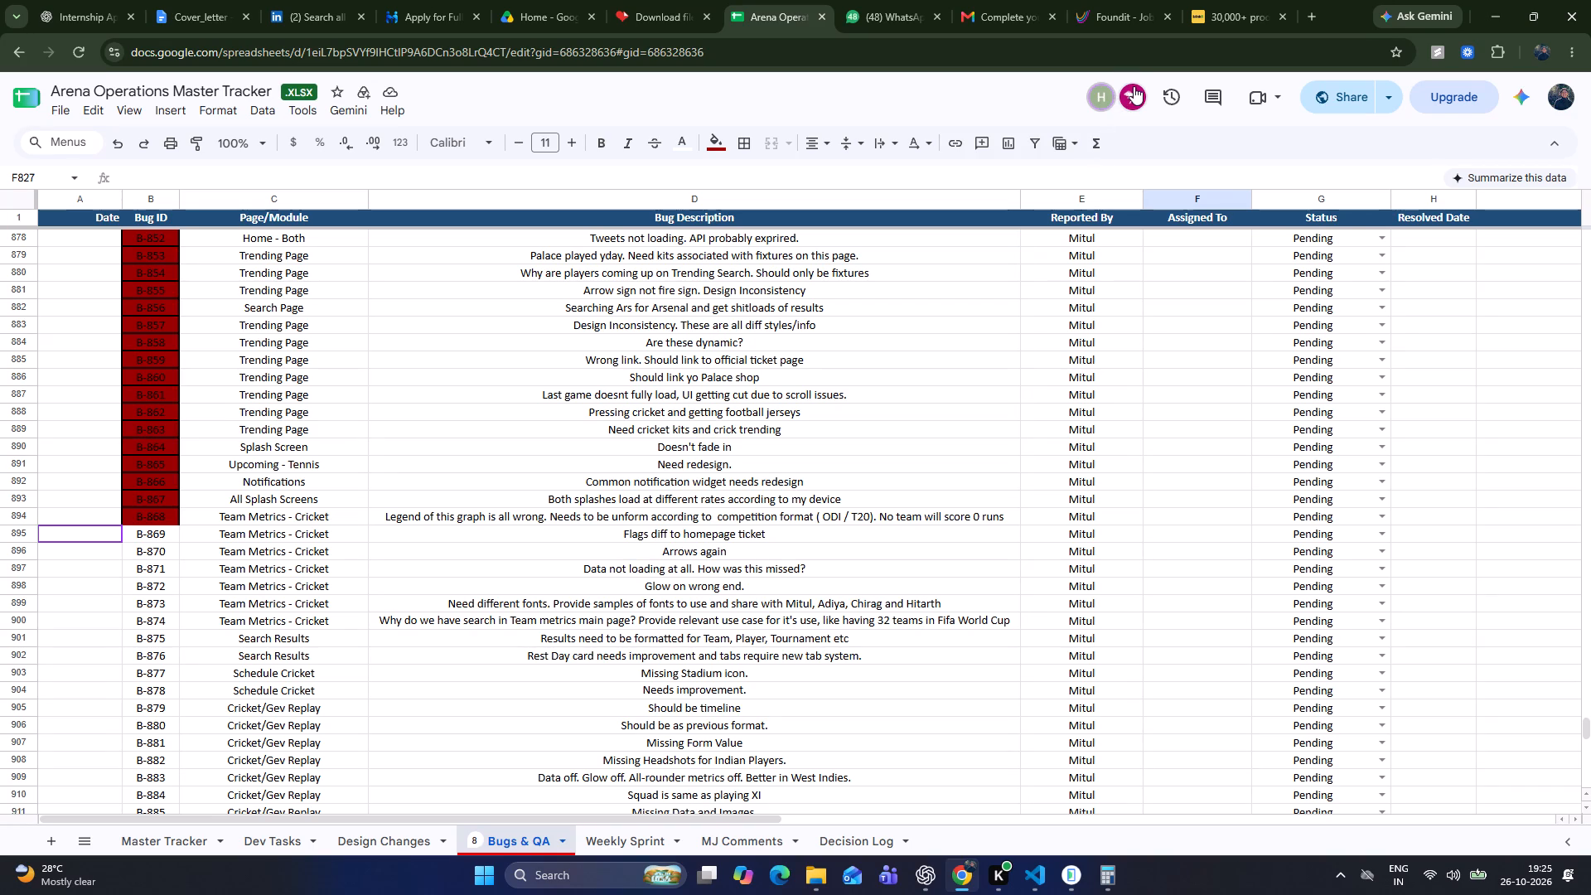
Open the spreadsheet's version history and return to the sheet.
left_click(1167, 93)
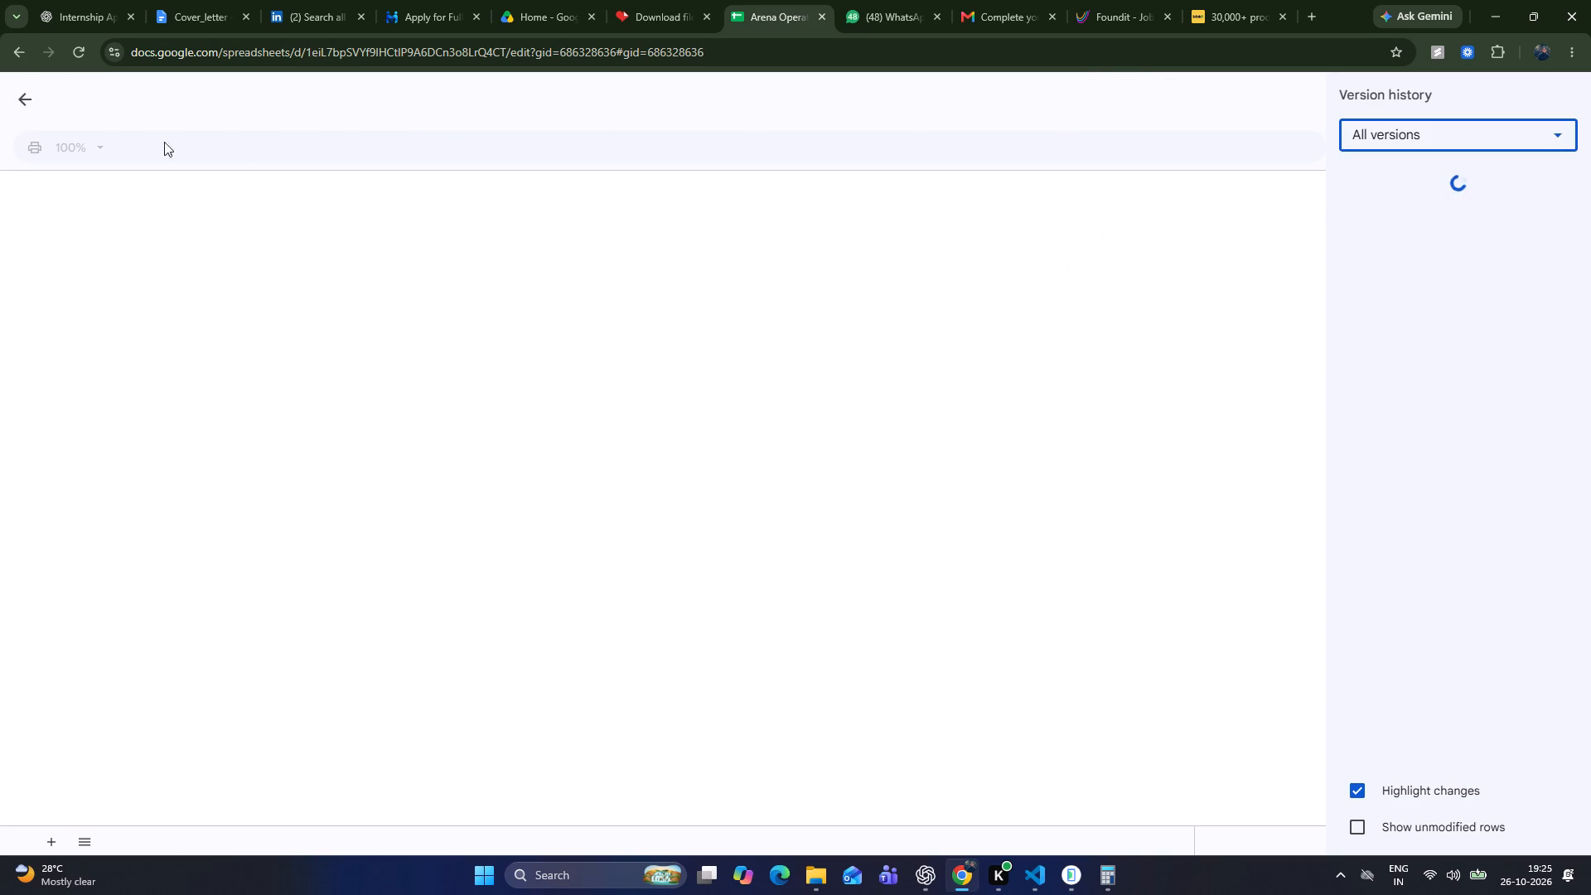
left_click(30, 94)
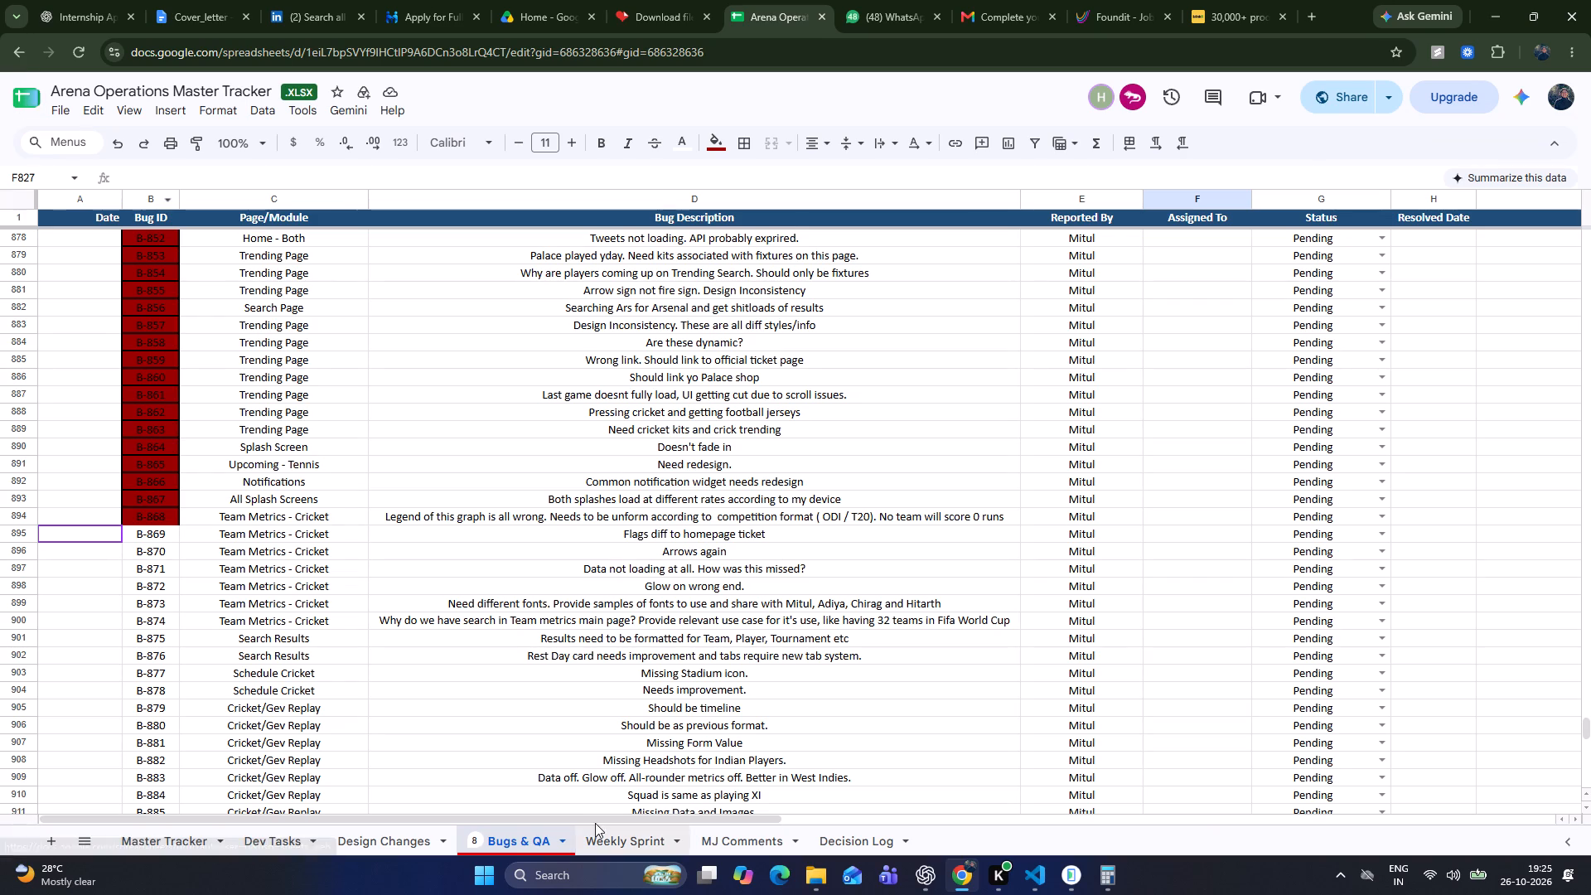
Look over the bug list from row 878 past its end, and back up to about row 811, for missing assignees.
left_click(538, 833)
scroll(592, 718, "down", 4)
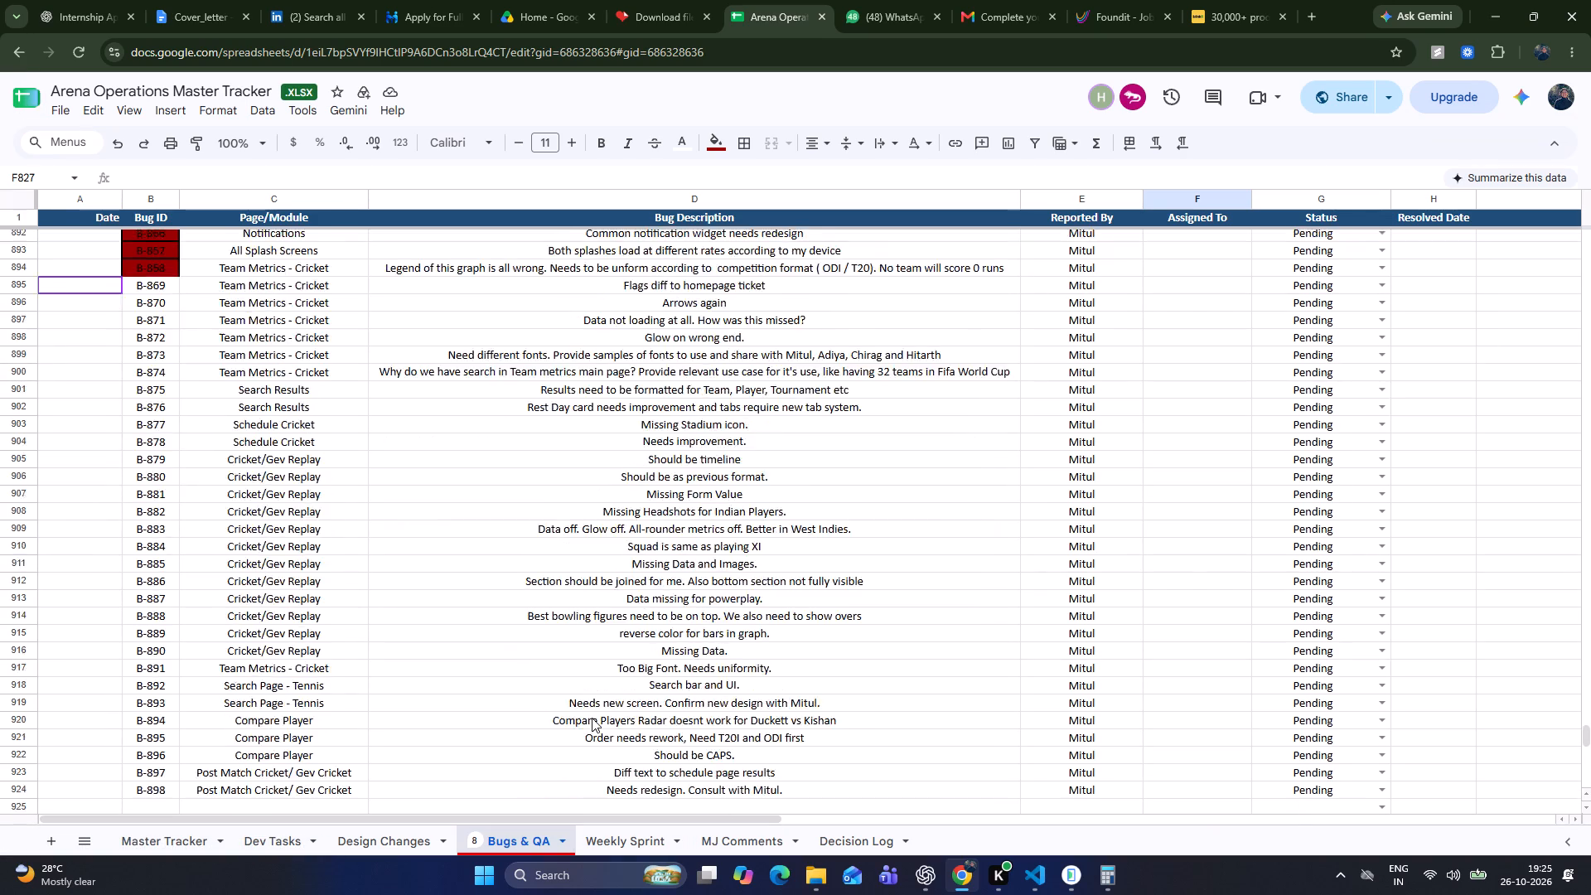
scroll(592, 718, "down", 11)
scroll(592, 718, "up", 4)
left_click(529, 851)
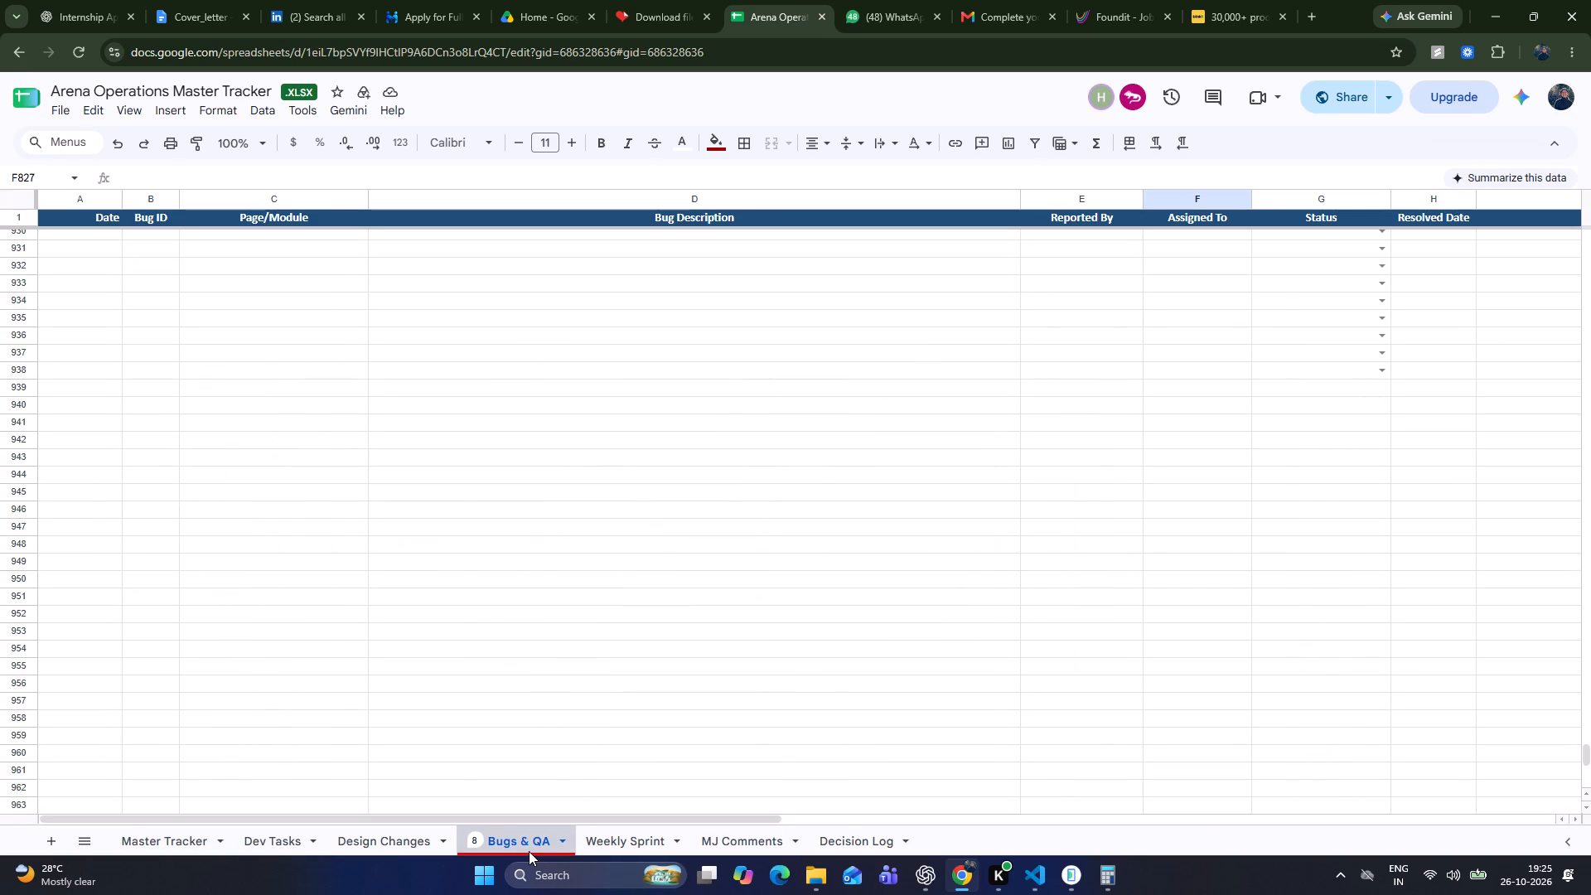
scroll(602, 665, "up", 14)
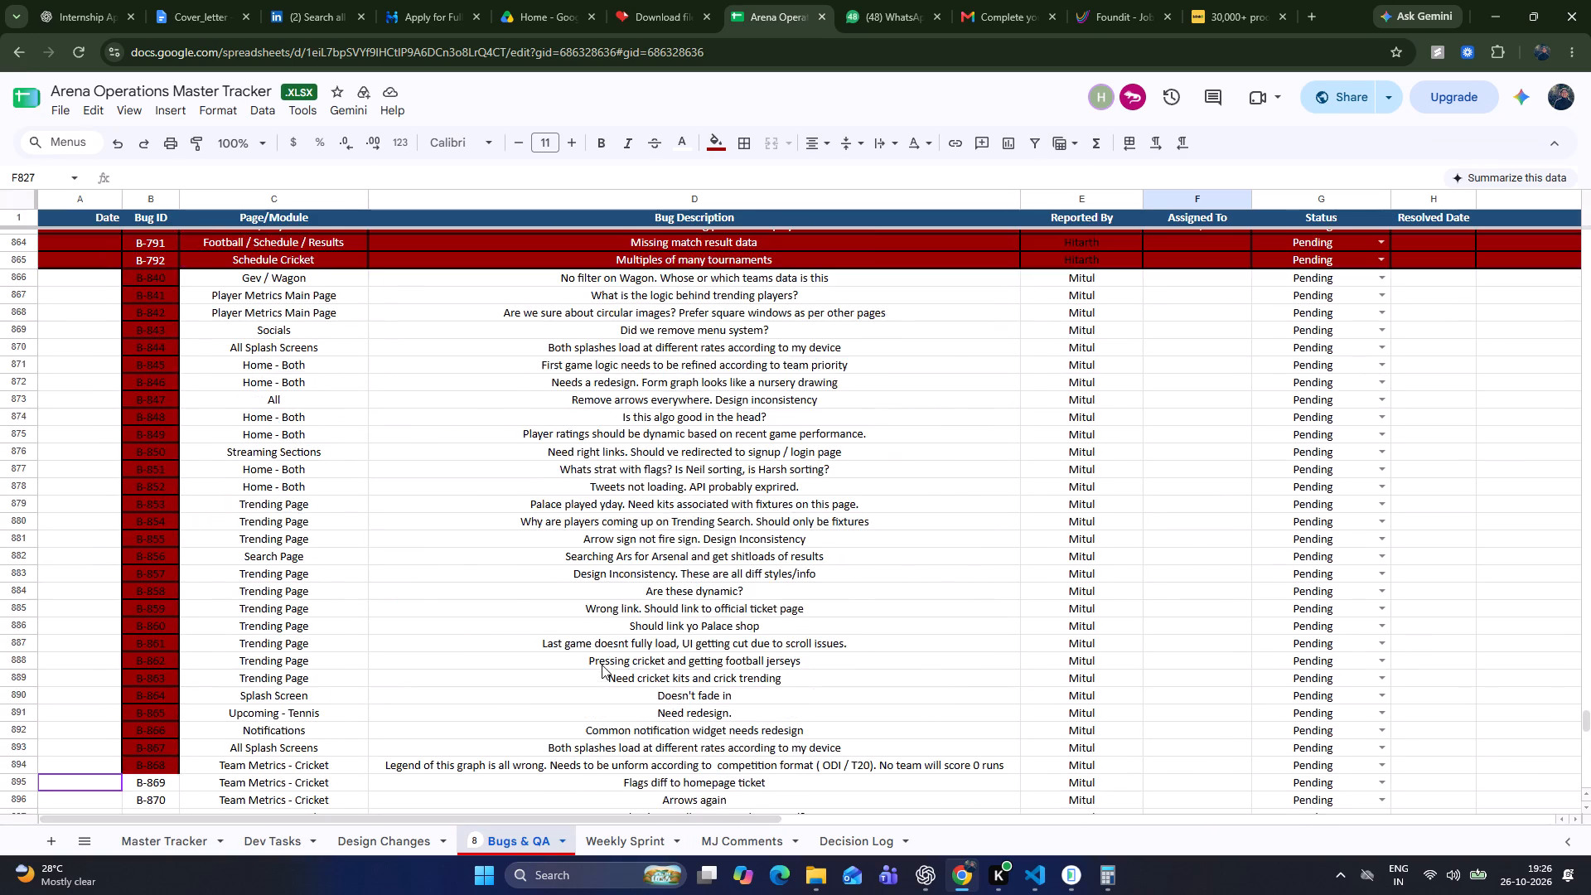
scroll(602, 665, "up", 5)
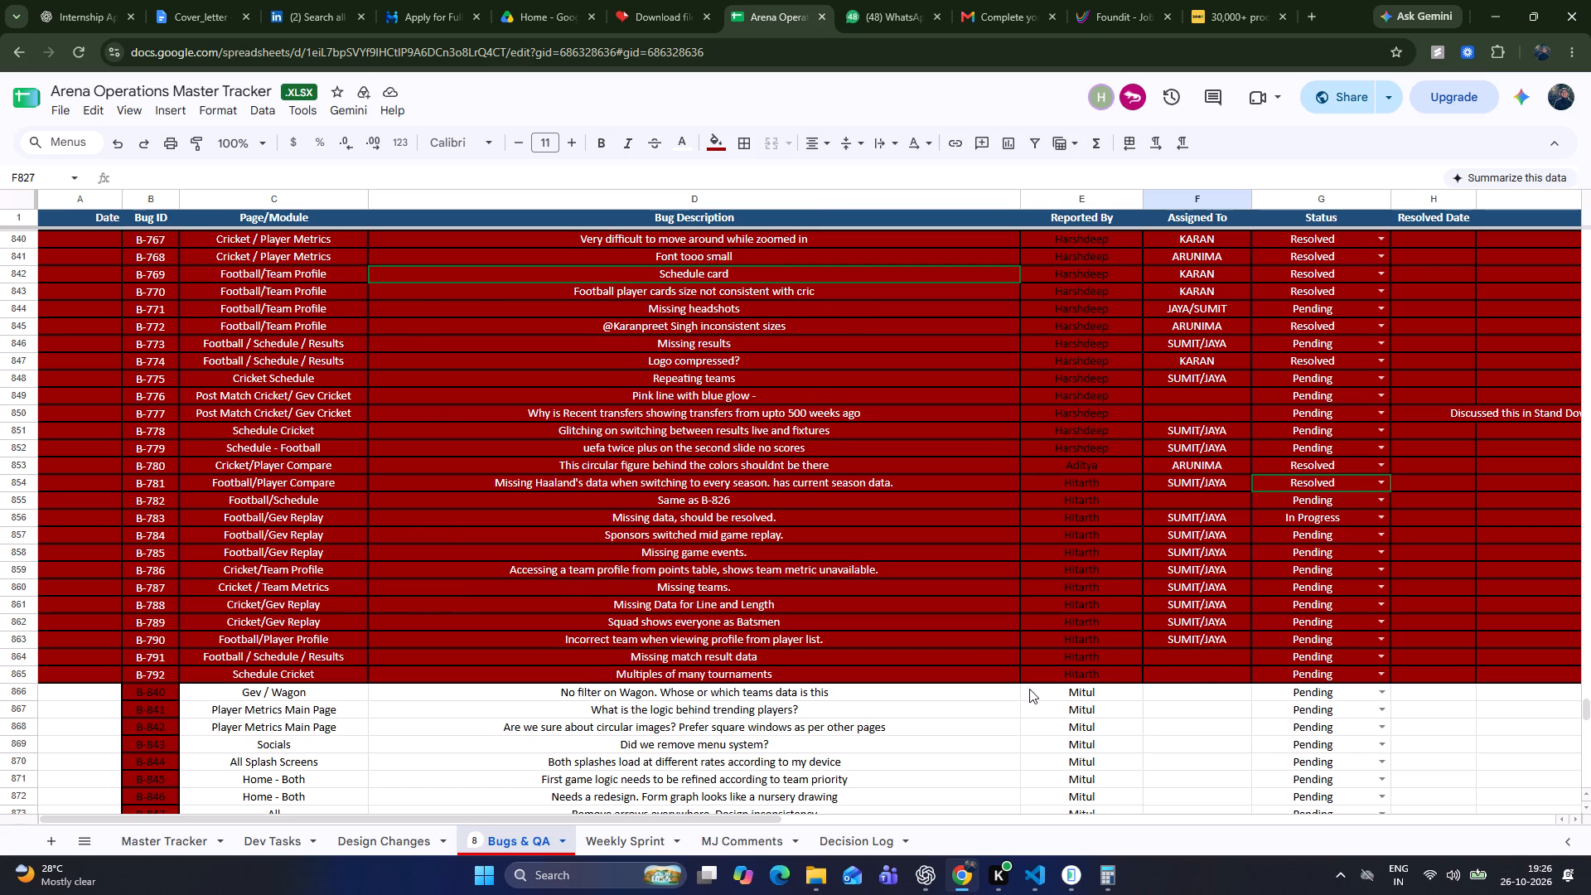
scroll(1018, 680, "up", 6)
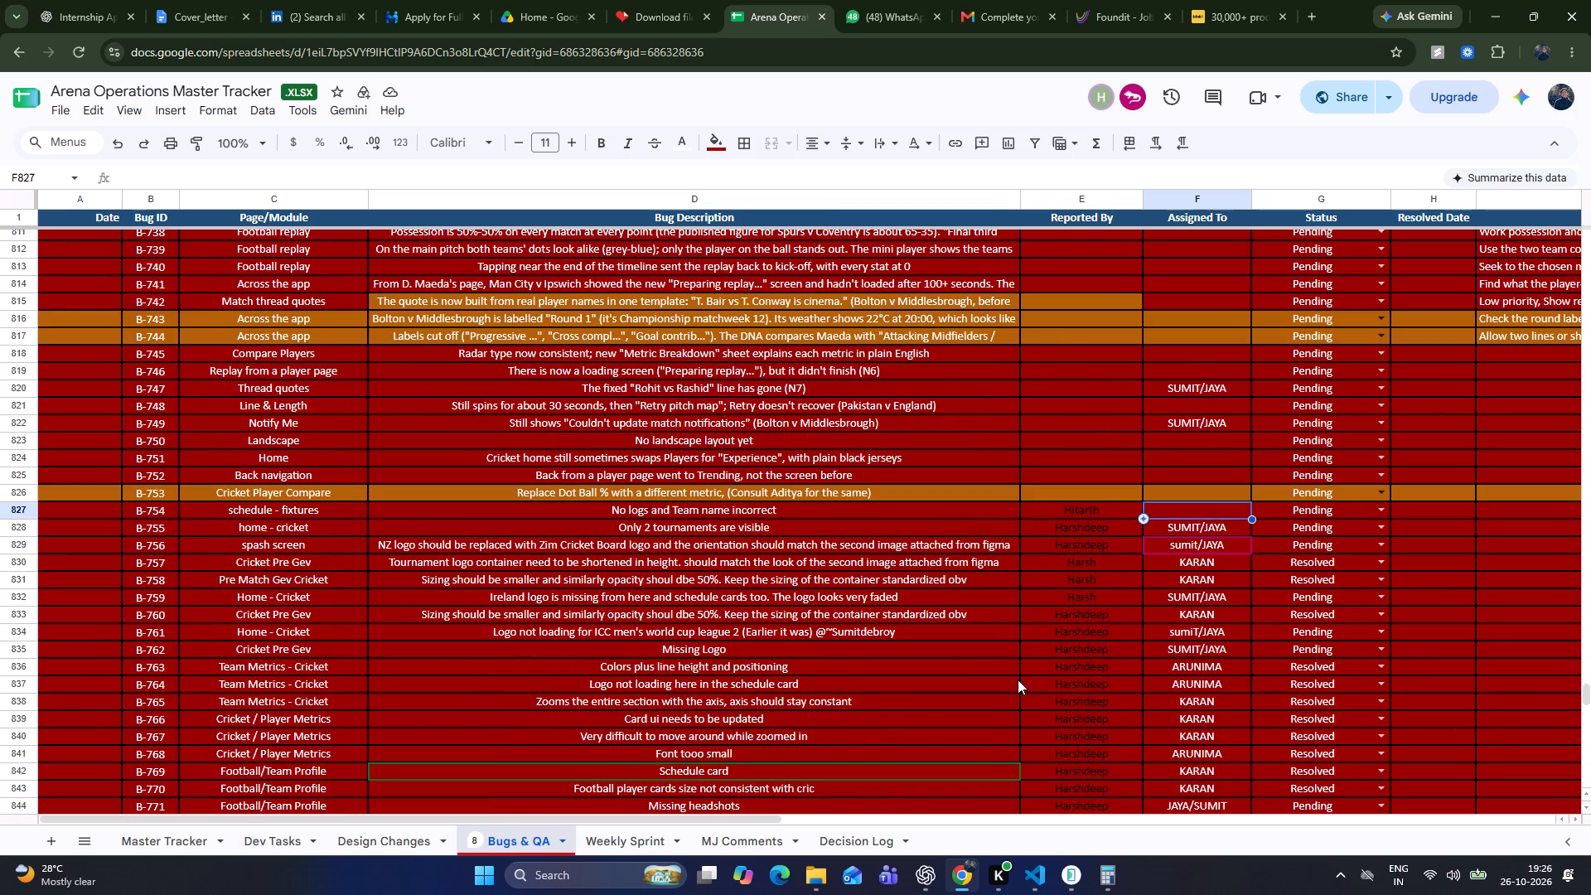
Assign bug B-754, "No logs and Team name incorrect" in row 827, to SUMIT/JAYA.
left_click(1172, 505)
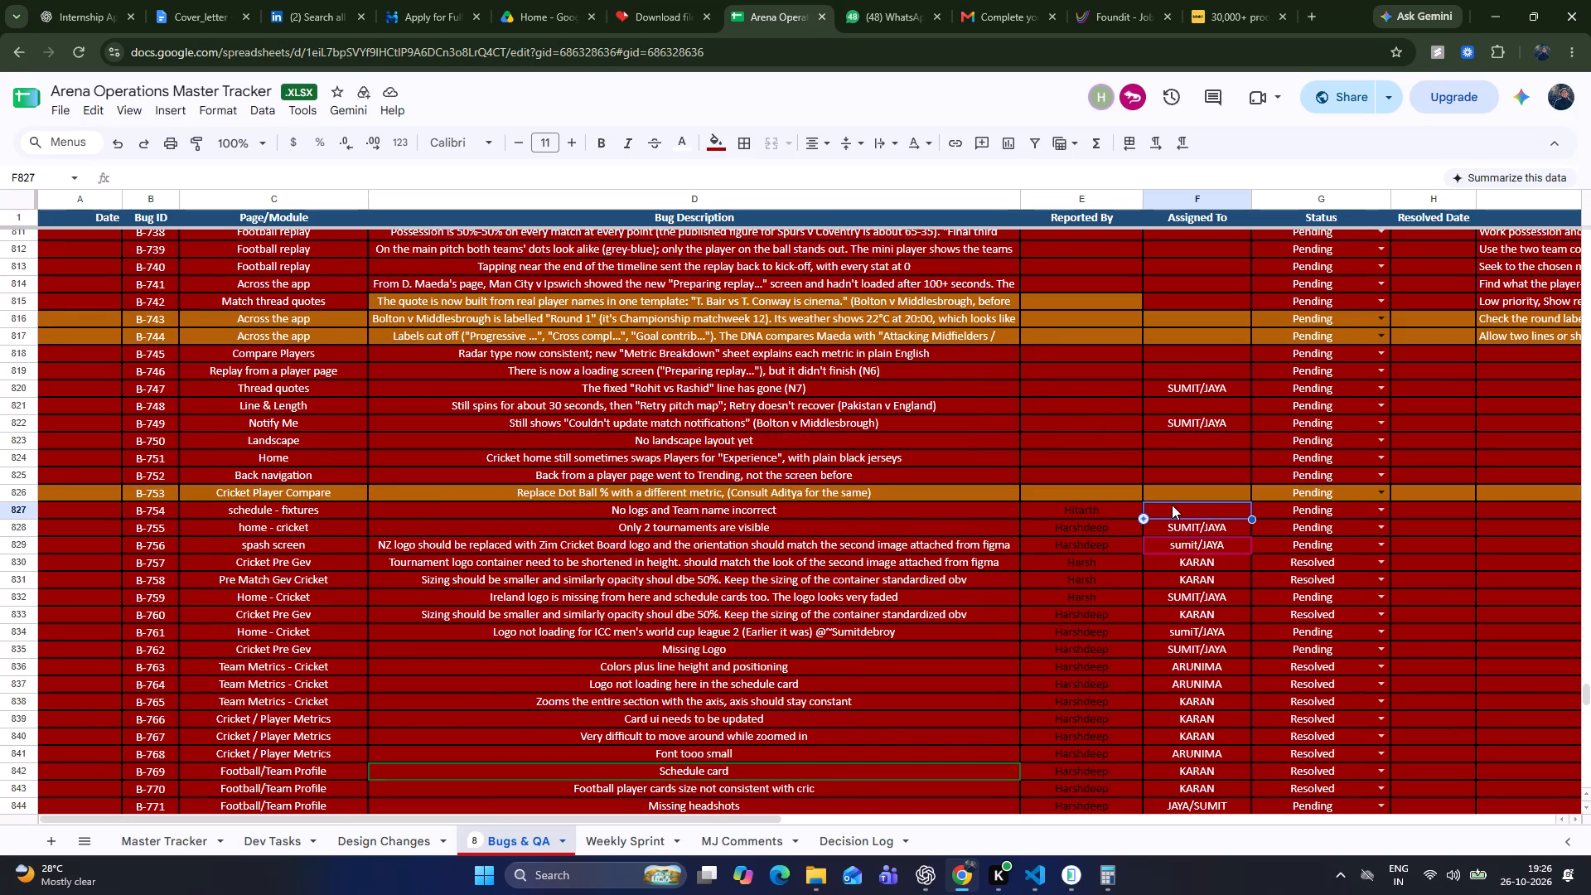
key("shift+s")
key("Right")
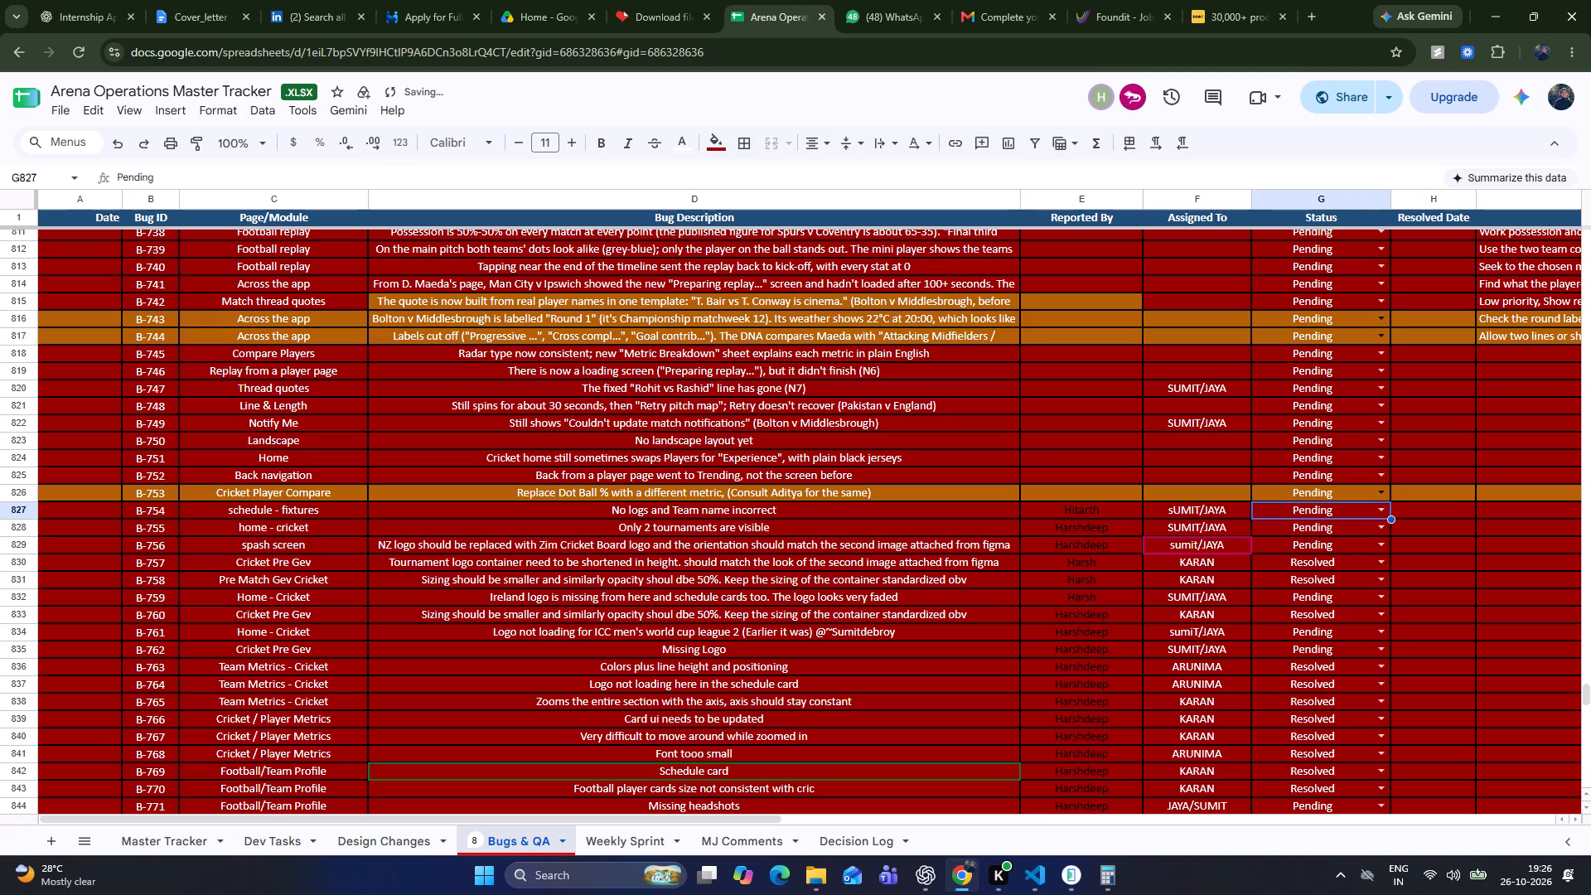
Assign bug B-748, the Line & Length "Retry pitch map" issue in row 821, to SUMIT/JAYA.
key("Up")
key("Up")
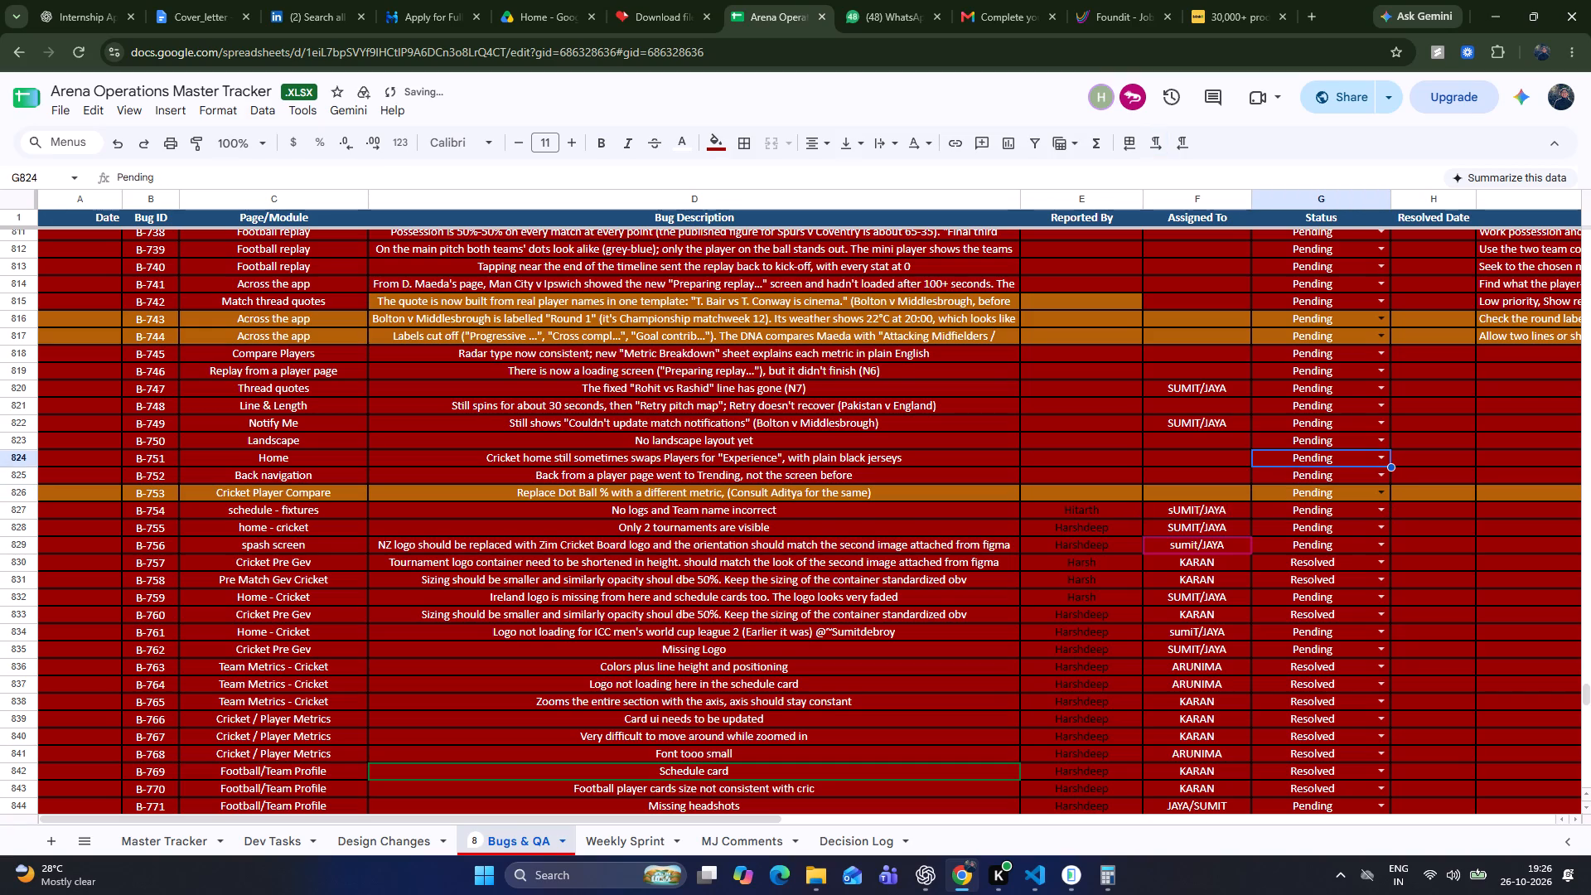
key("Up")
key("Left")
key("Left")
key("Up")
key("Up")
key("Up")
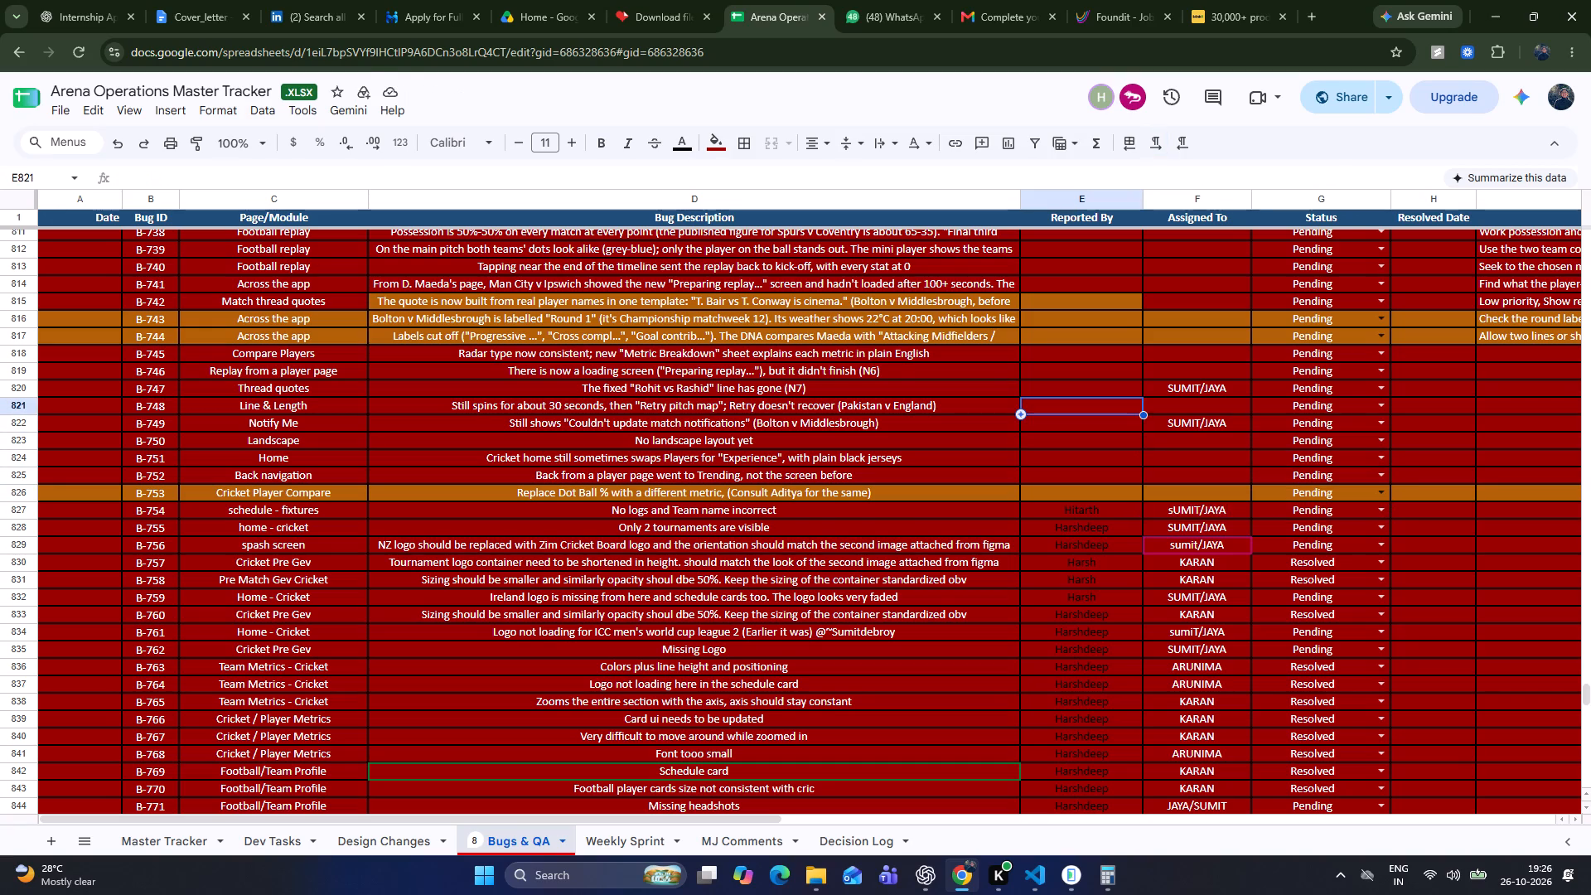
key("Right")
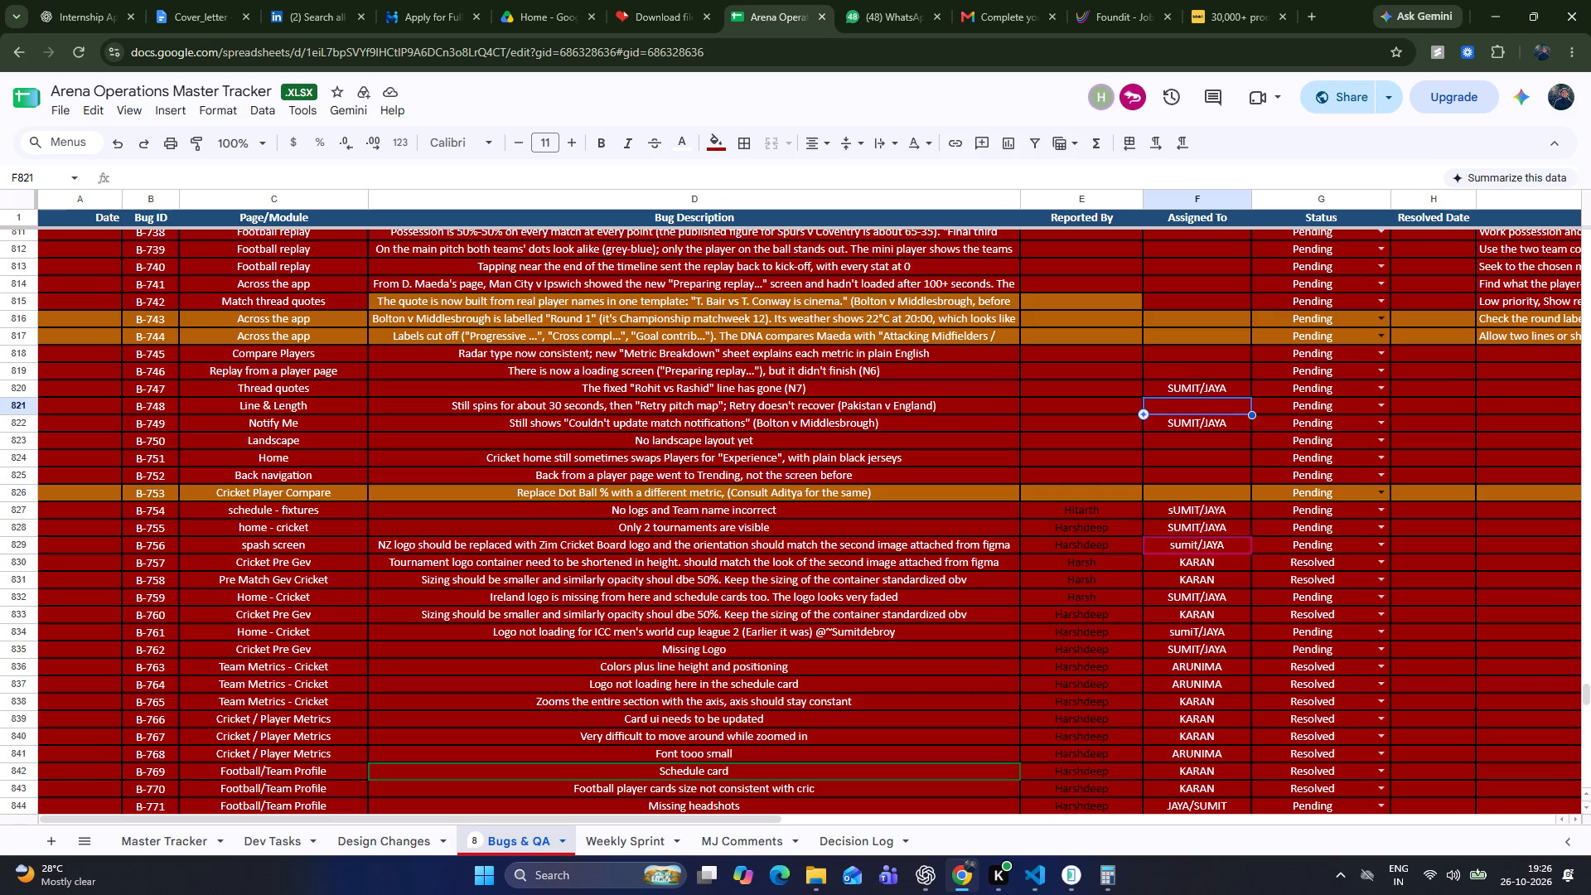
key("s")
key("Right")
key("Left")
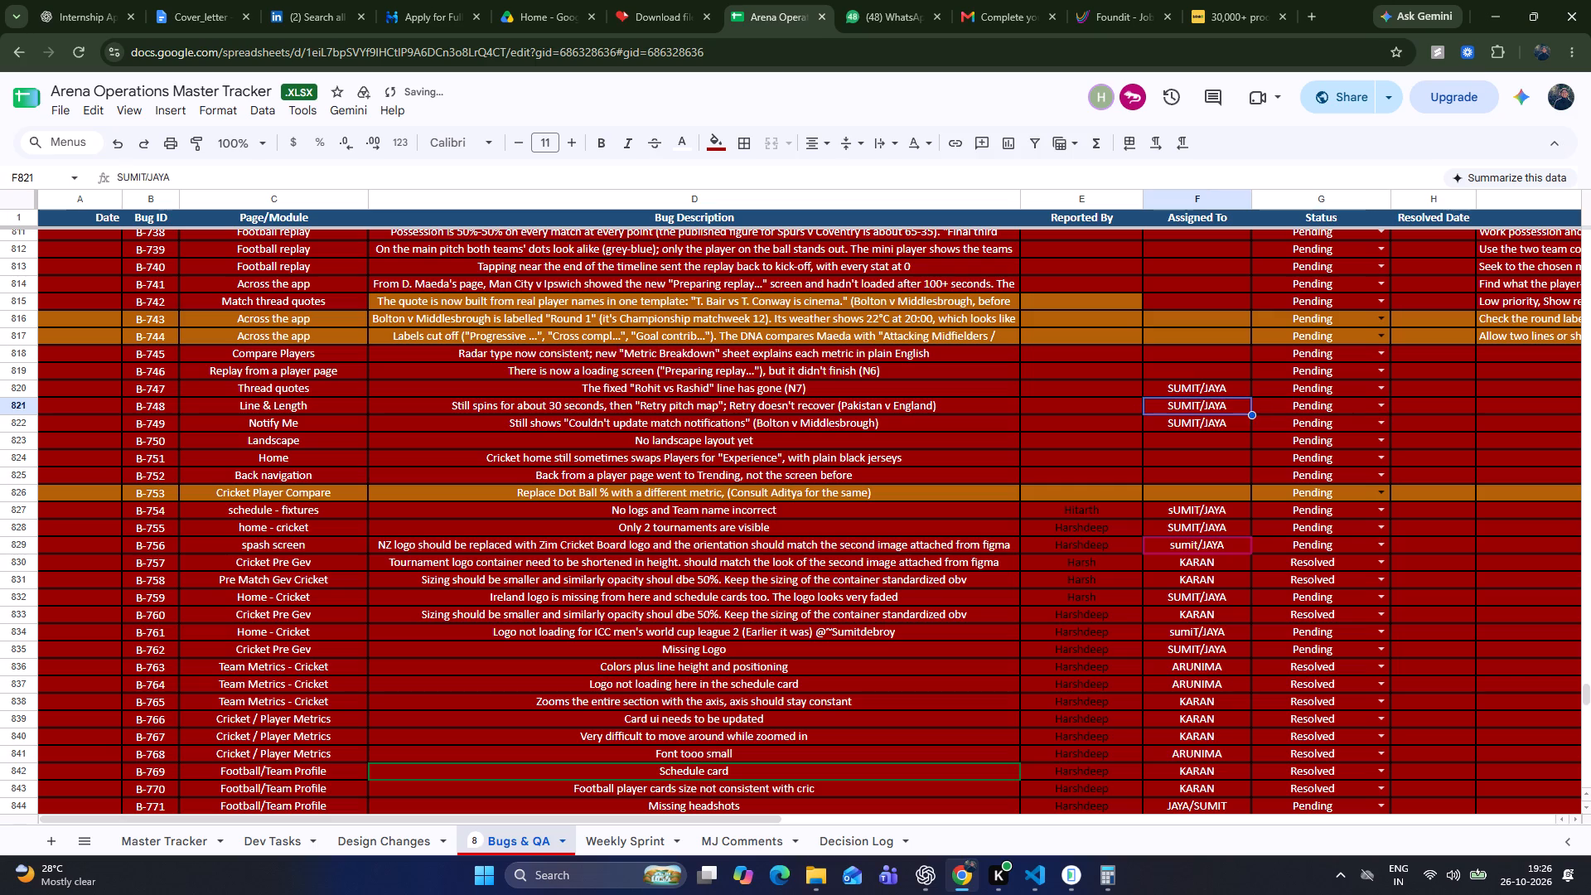
Review the unassigned bugs in rows 818 to 824, checking the Compare Players bug B-745's description and the column after Resolved Date.
key("Down")
key("Down")
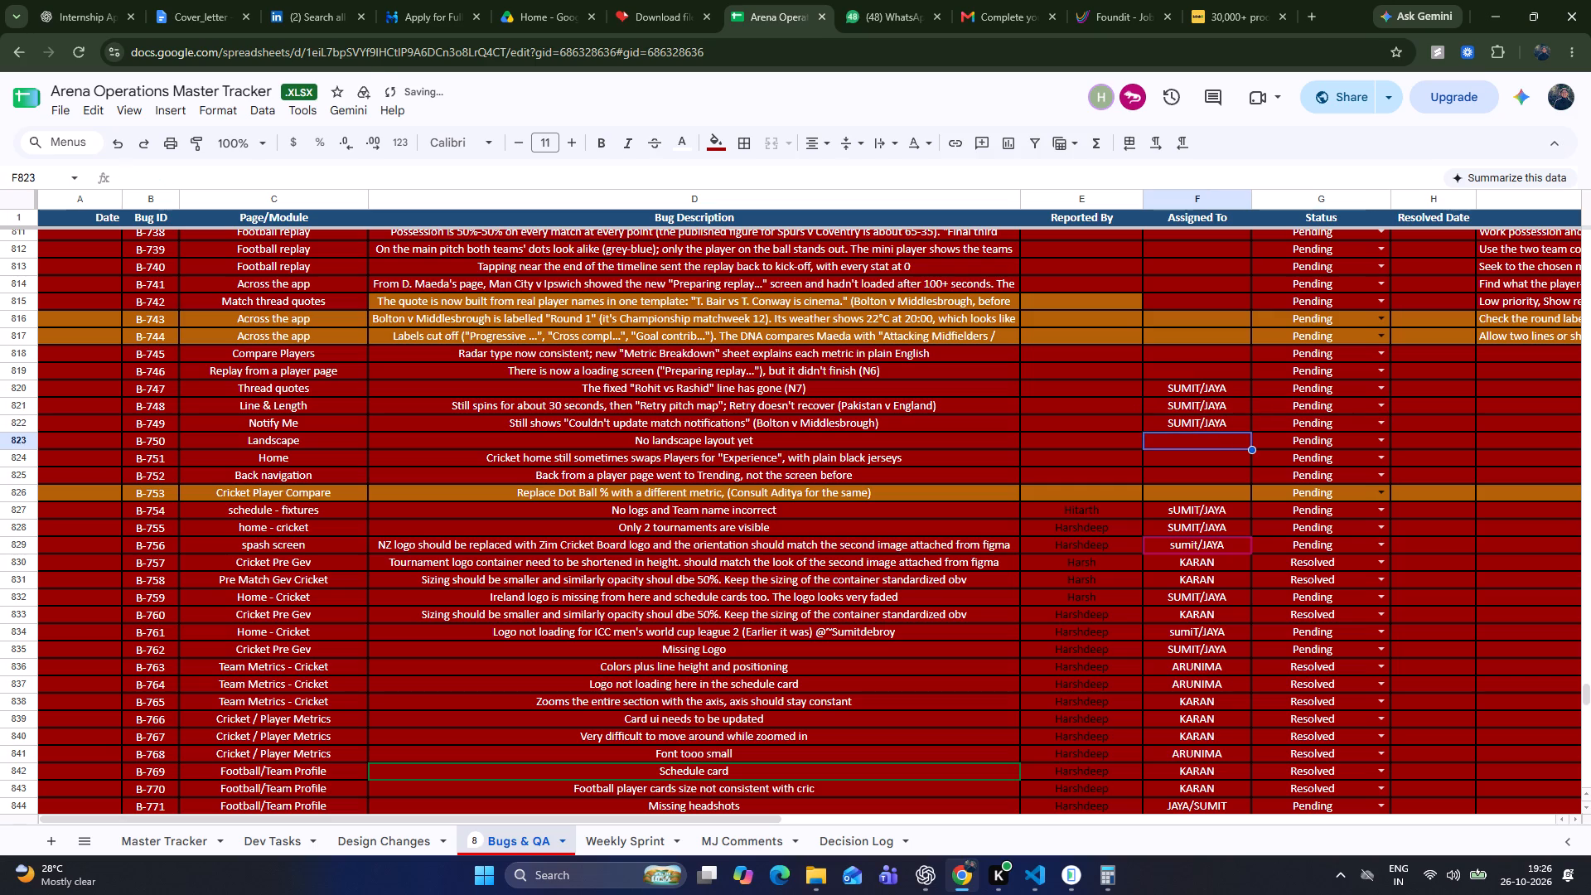
key("Down")
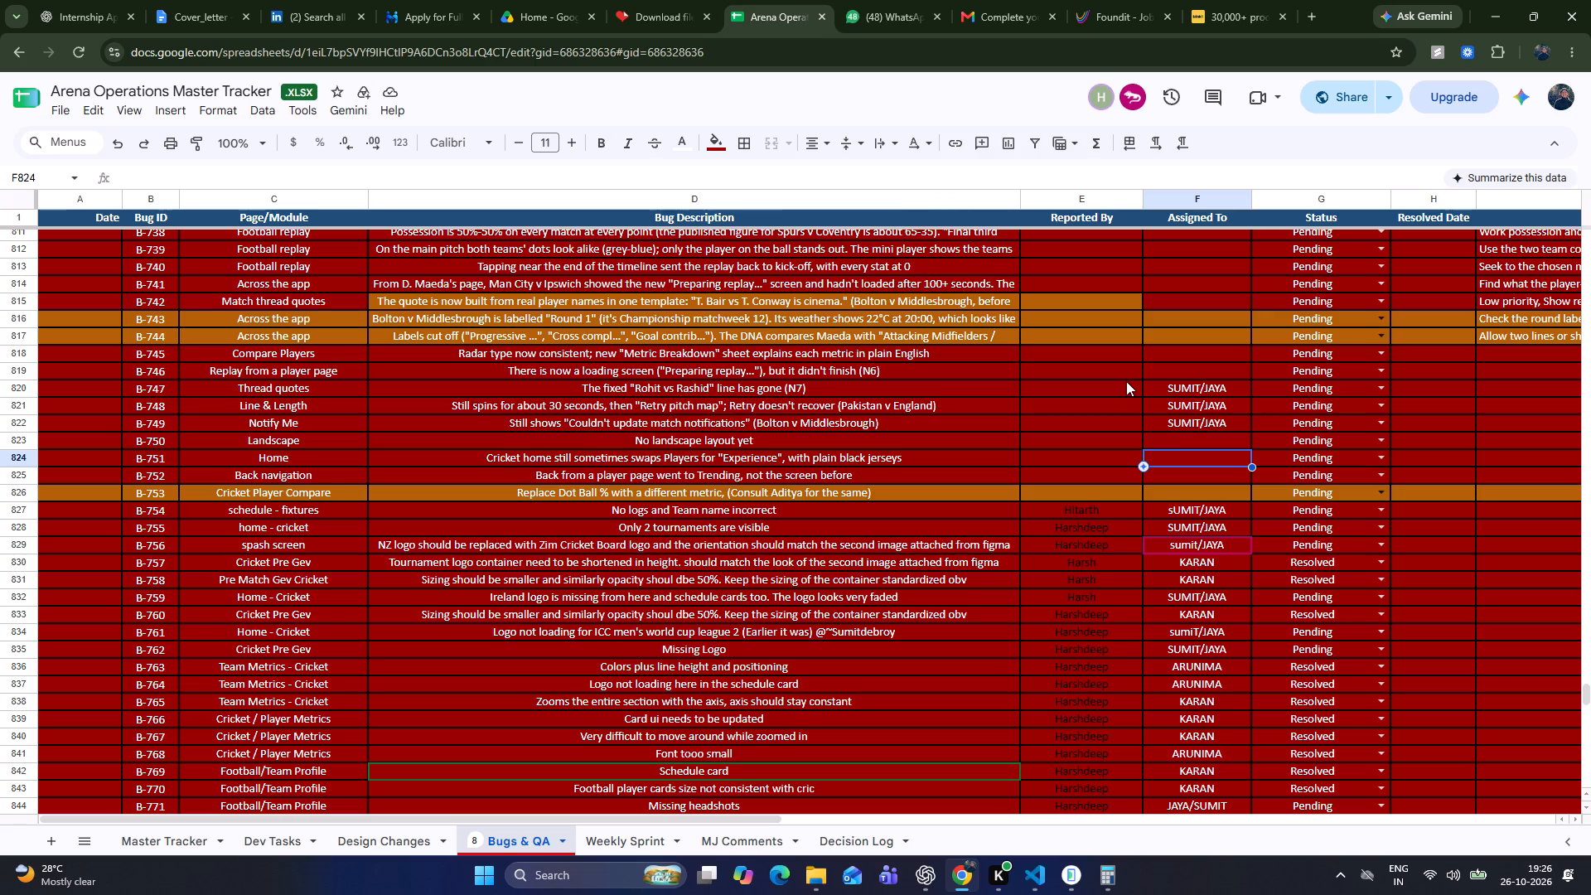
scroll(1126, 381, "up", 1)
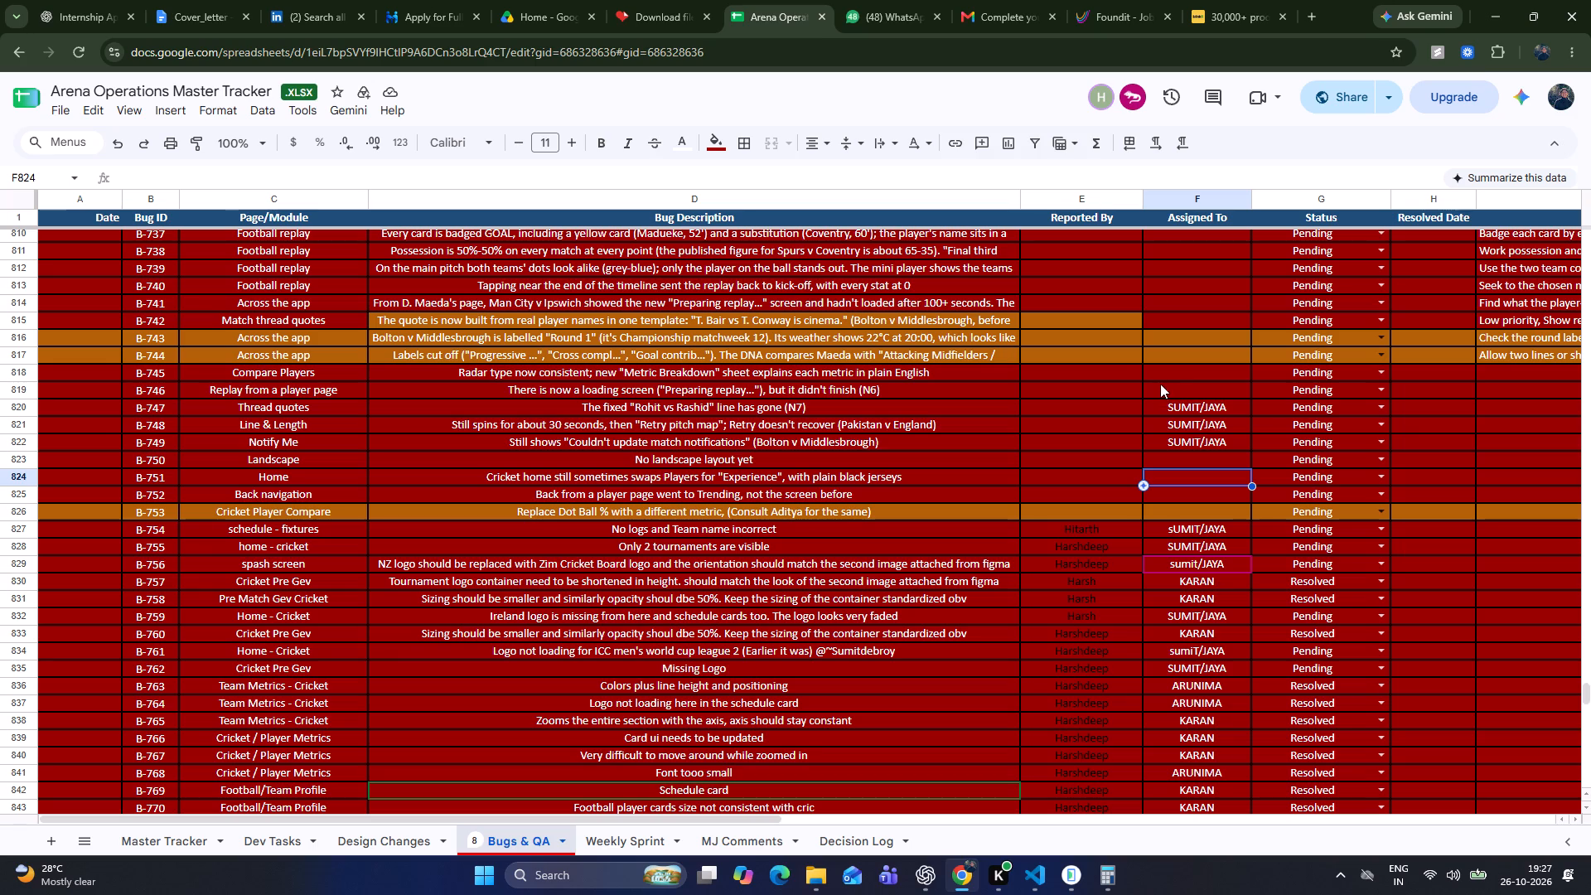
left_click(1159, 389)
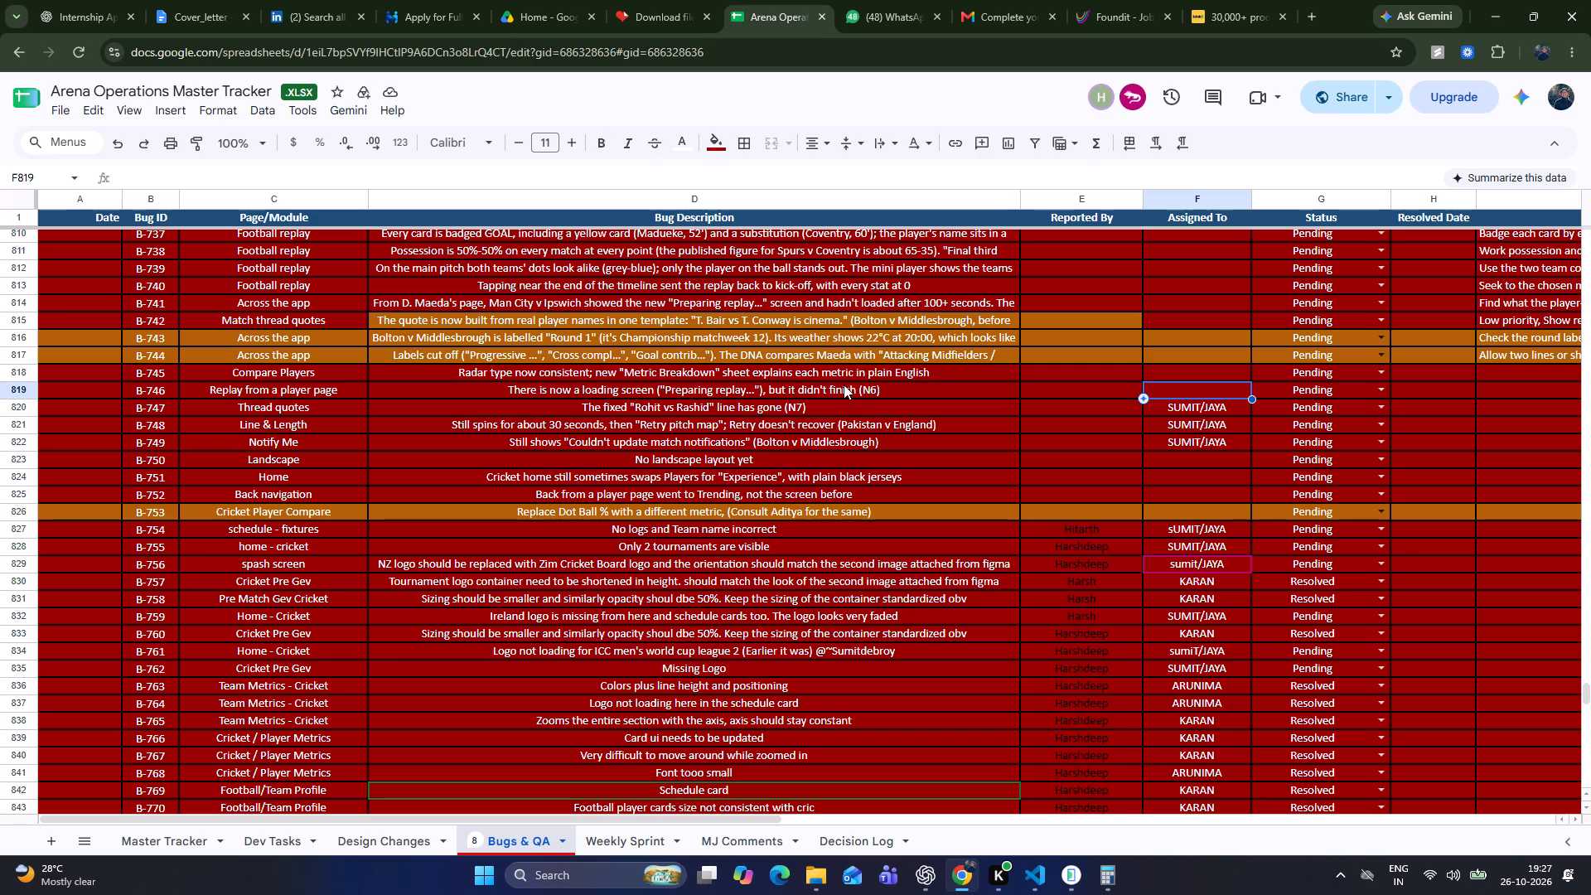
left_click(820, 369)
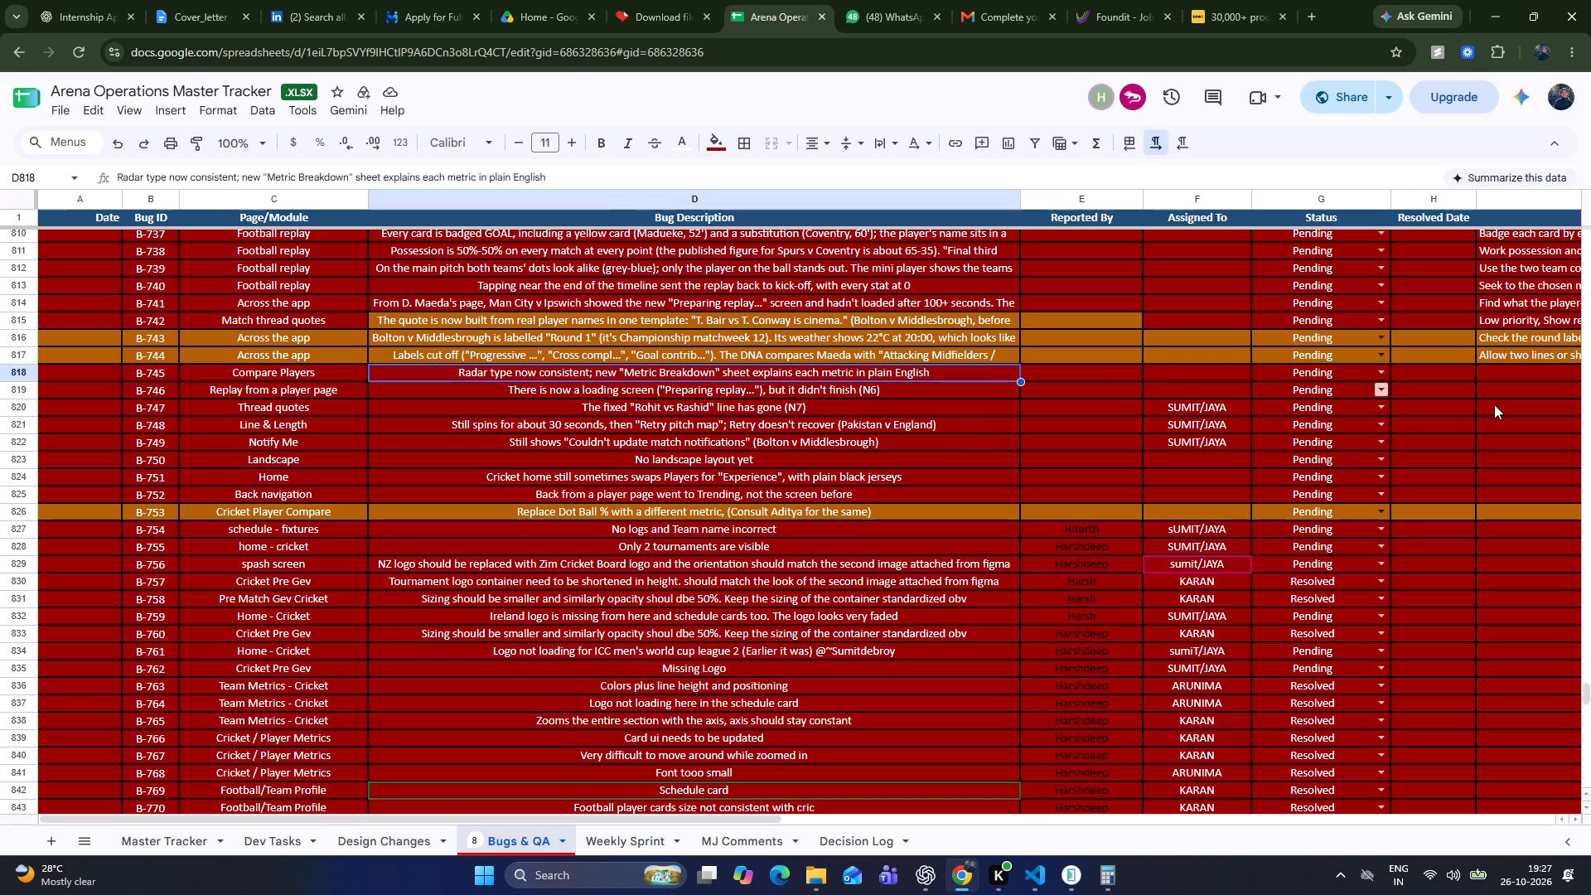
left_click(1508, 374)
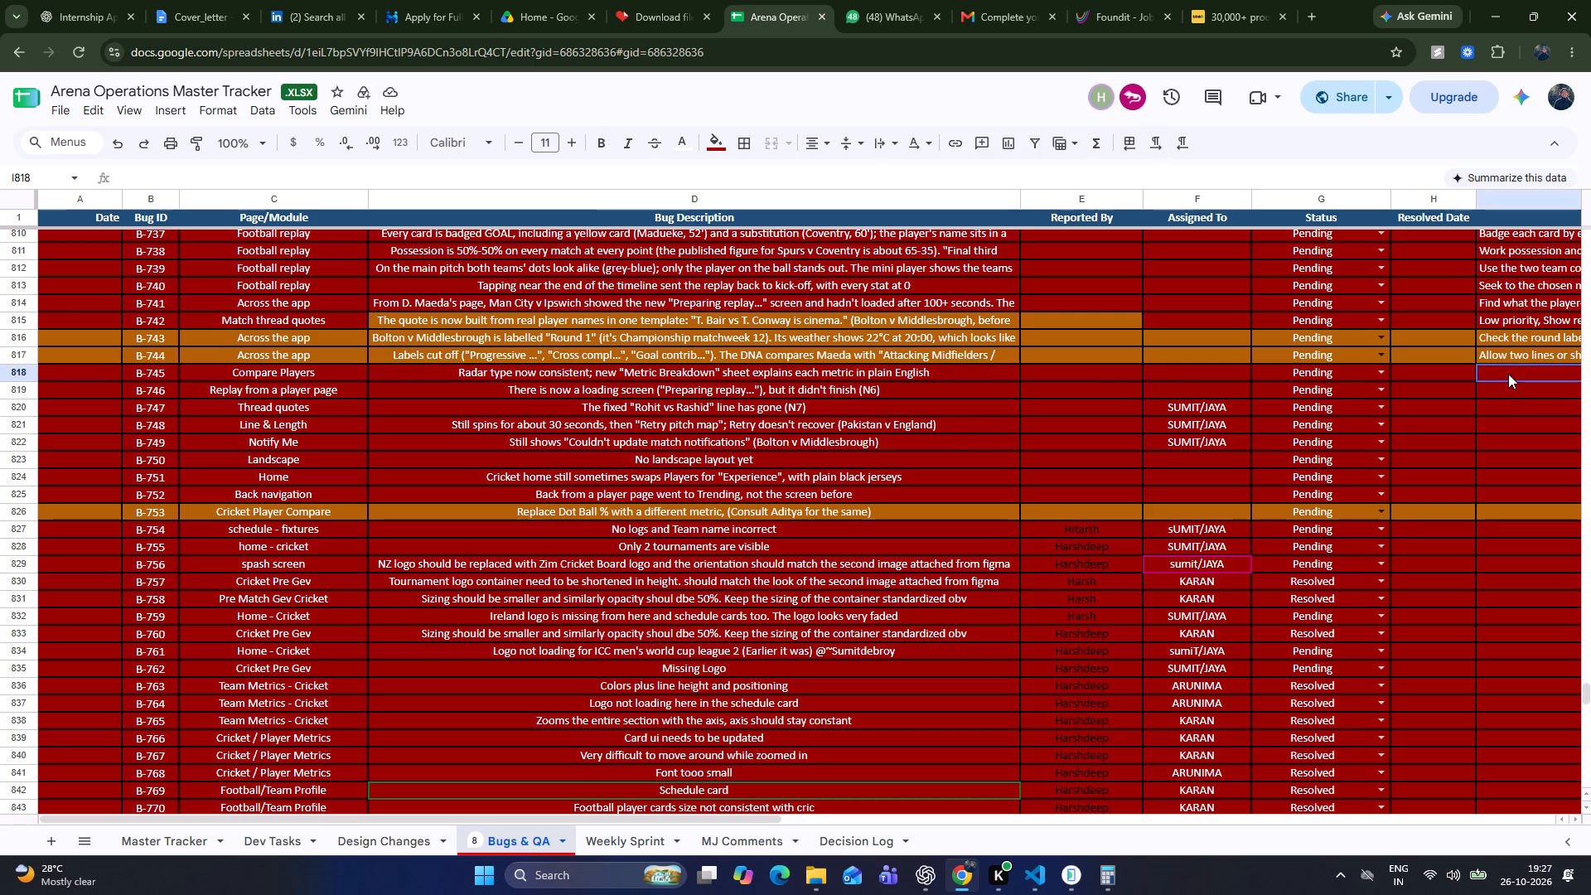
Enter the note "Whats the issue ?" for the Compare Players bug B-745 in row 818.
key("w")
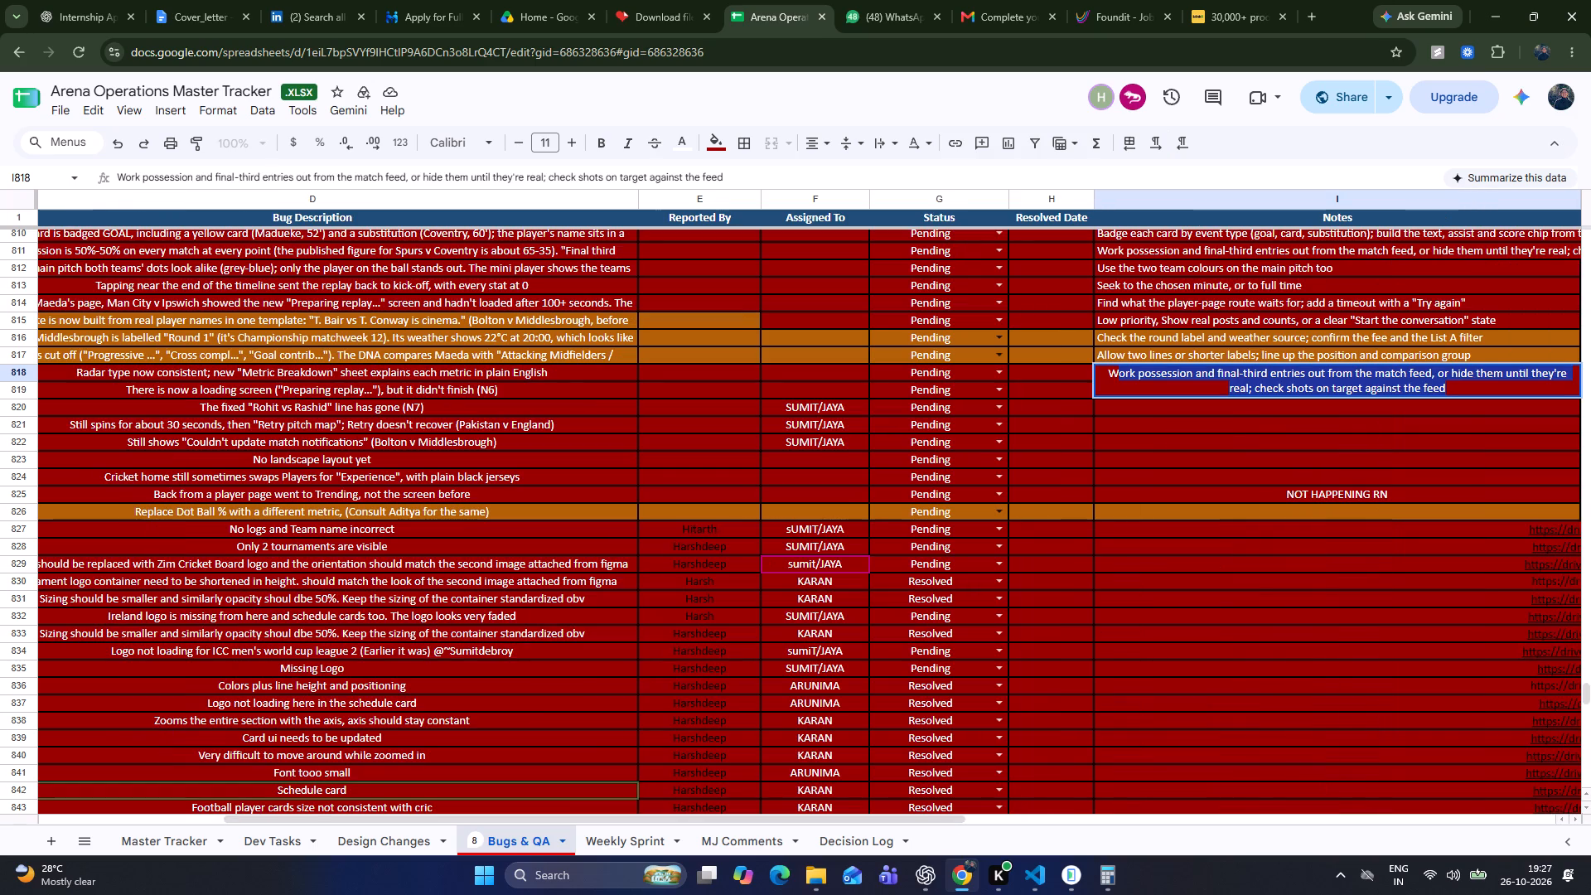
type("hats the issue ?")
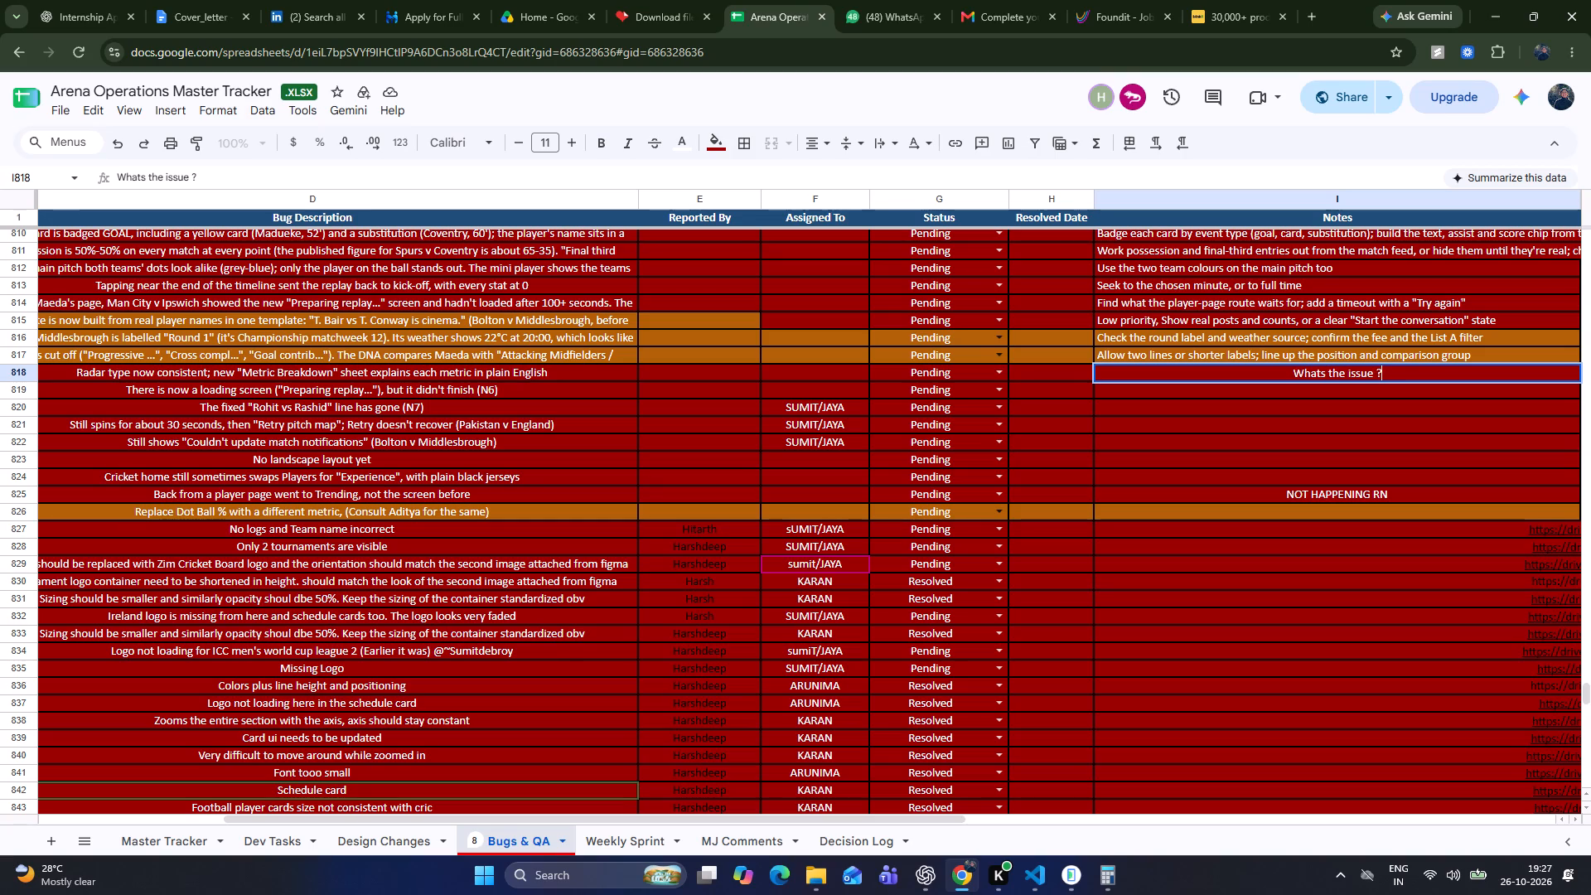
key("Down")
Go to the Assigned To cell of bug B-746 in row 819 and look over the bug entries above it.
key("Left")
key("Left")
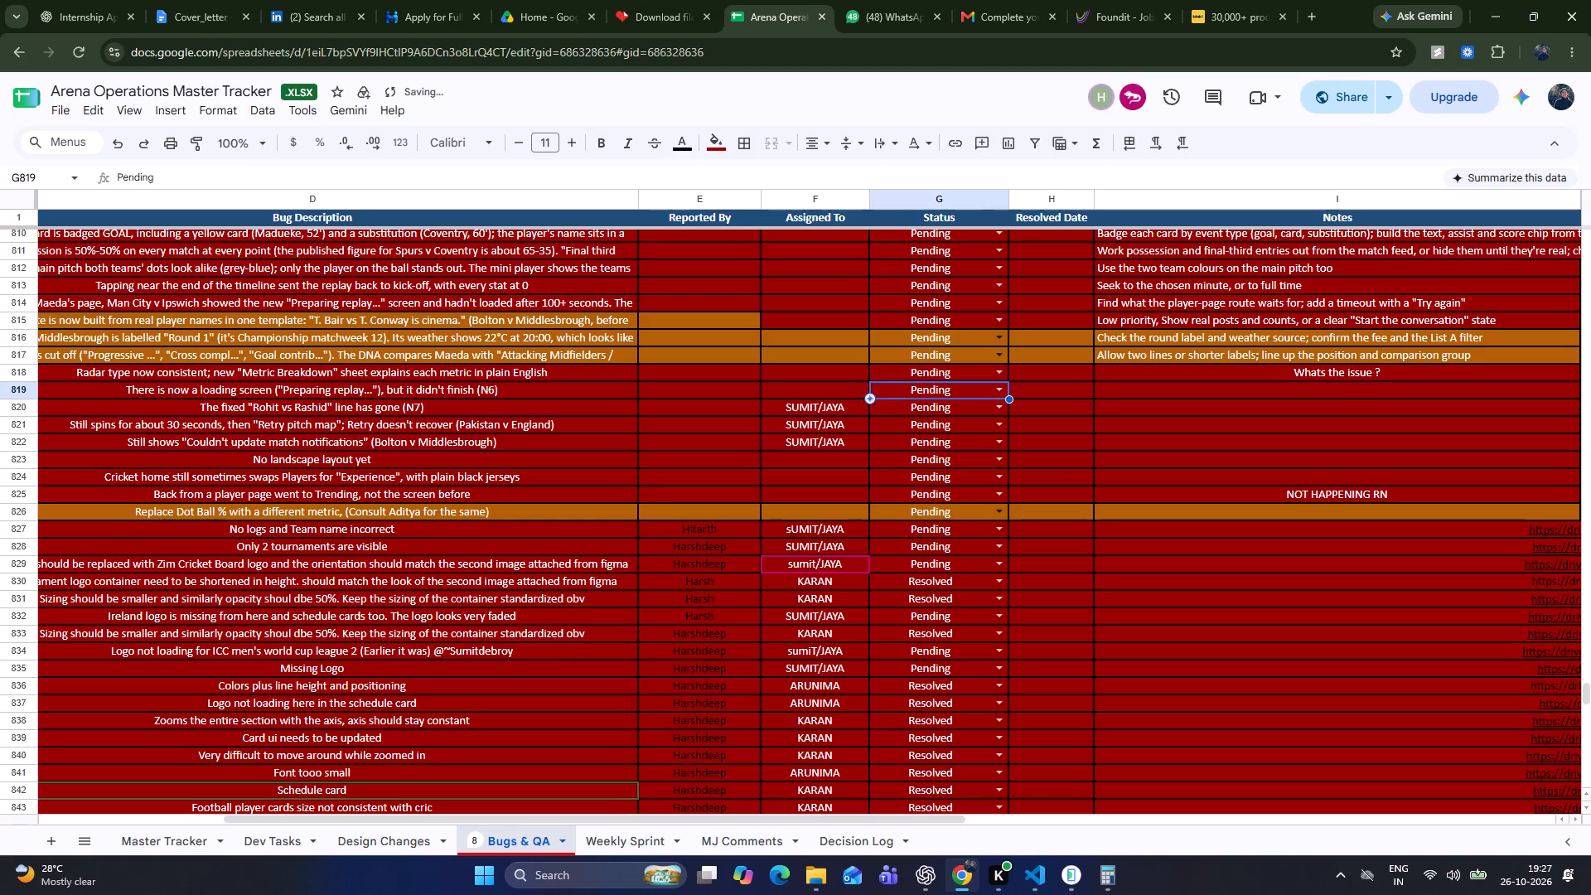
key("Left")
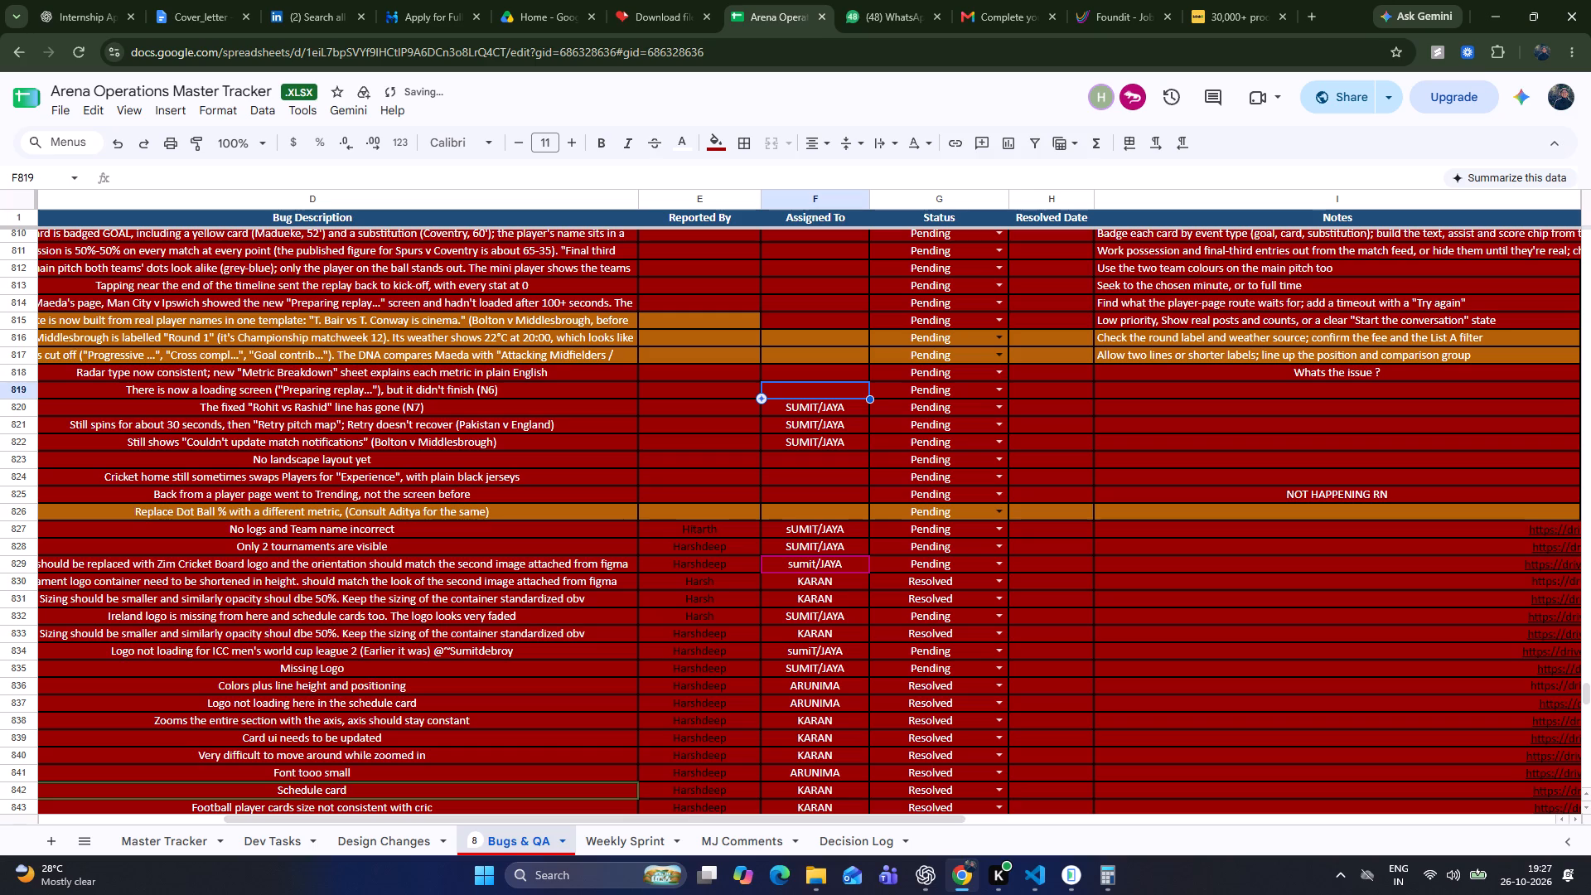
scroll(1508, 374, "up", 1)
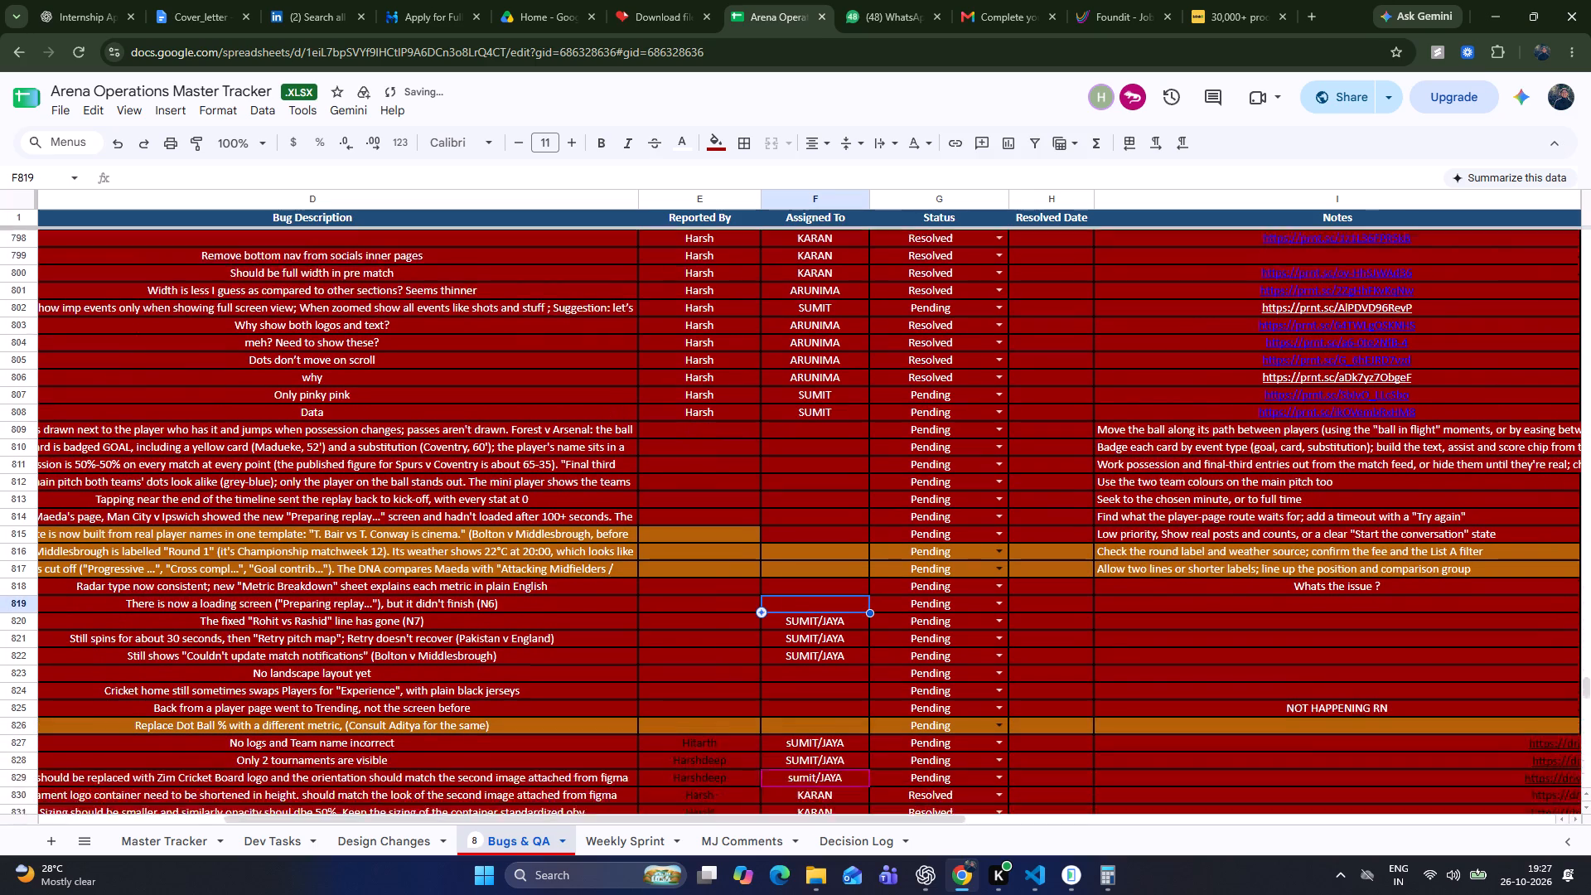
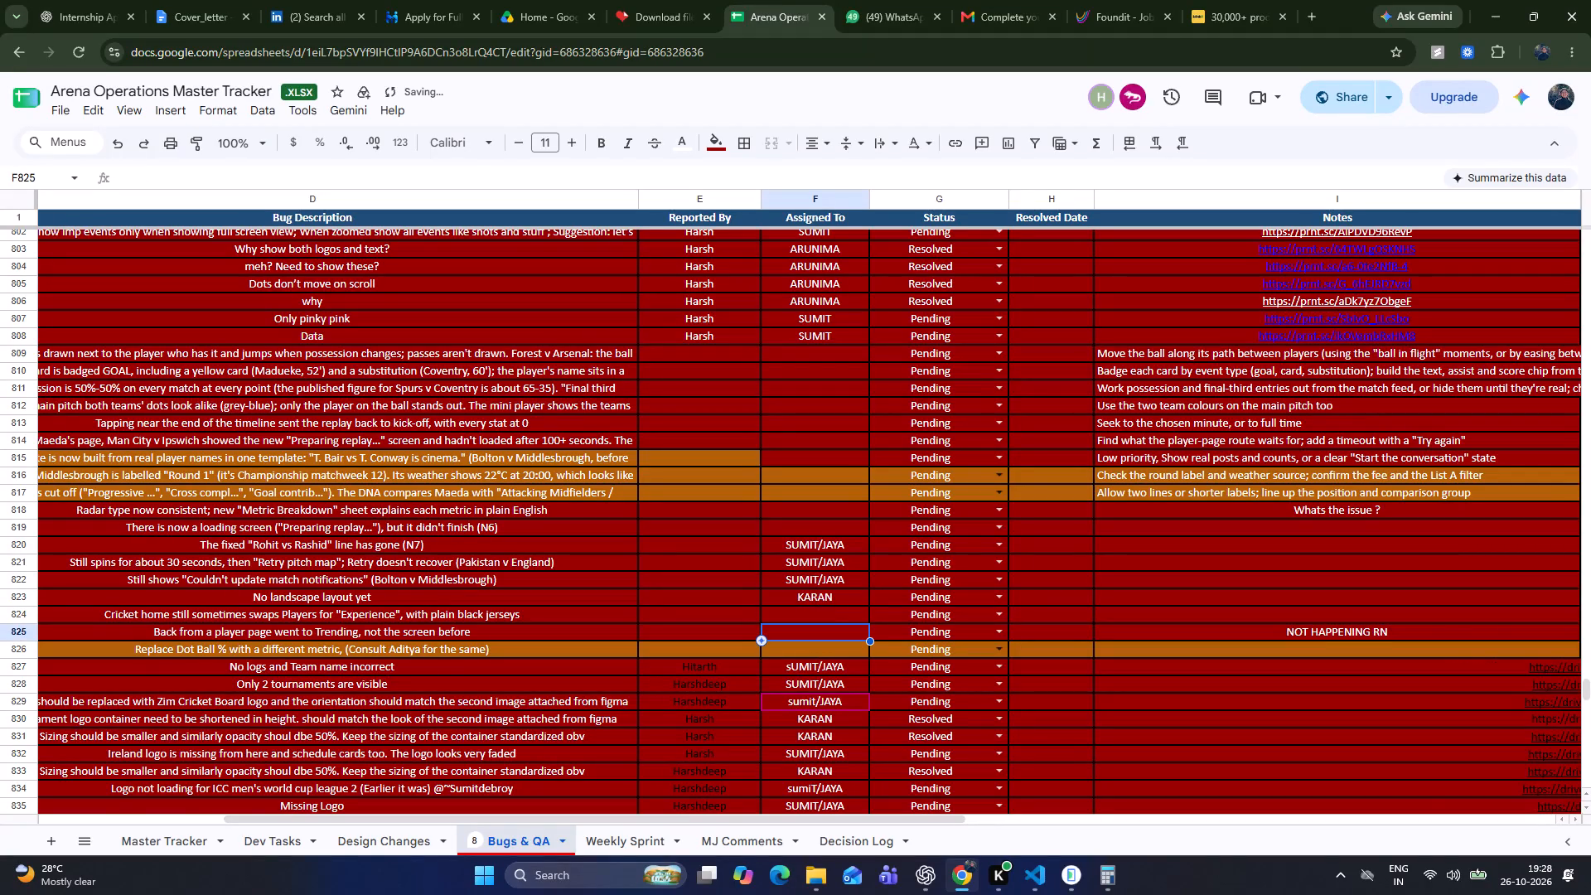
Select the empty Assigned To cell in row 824, for the Cricket home bug that swaps Players for "Experience".
key("Up")
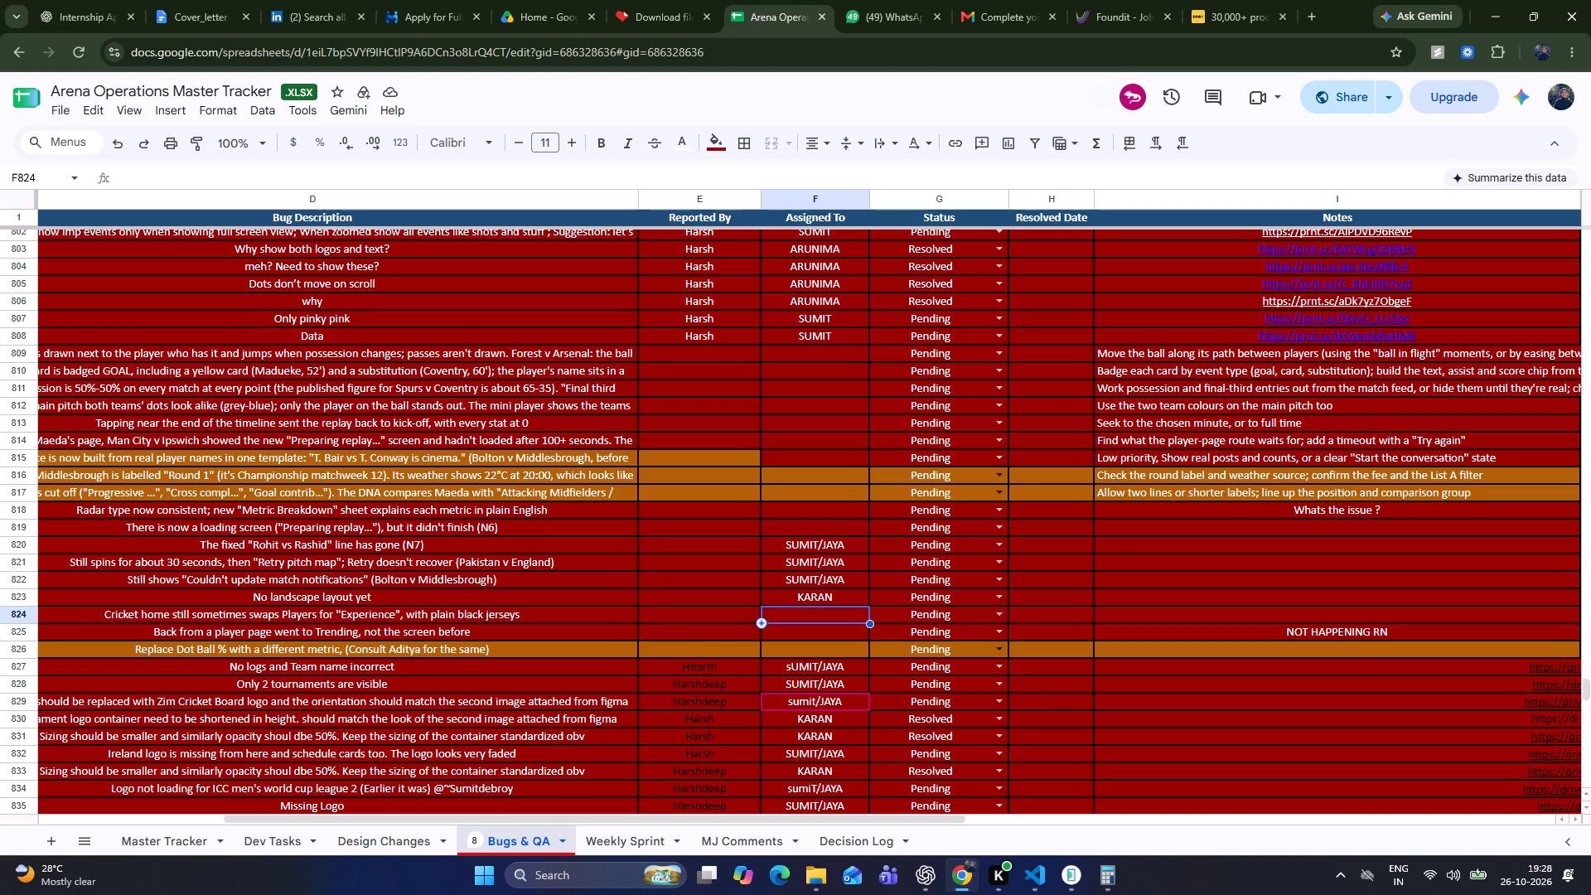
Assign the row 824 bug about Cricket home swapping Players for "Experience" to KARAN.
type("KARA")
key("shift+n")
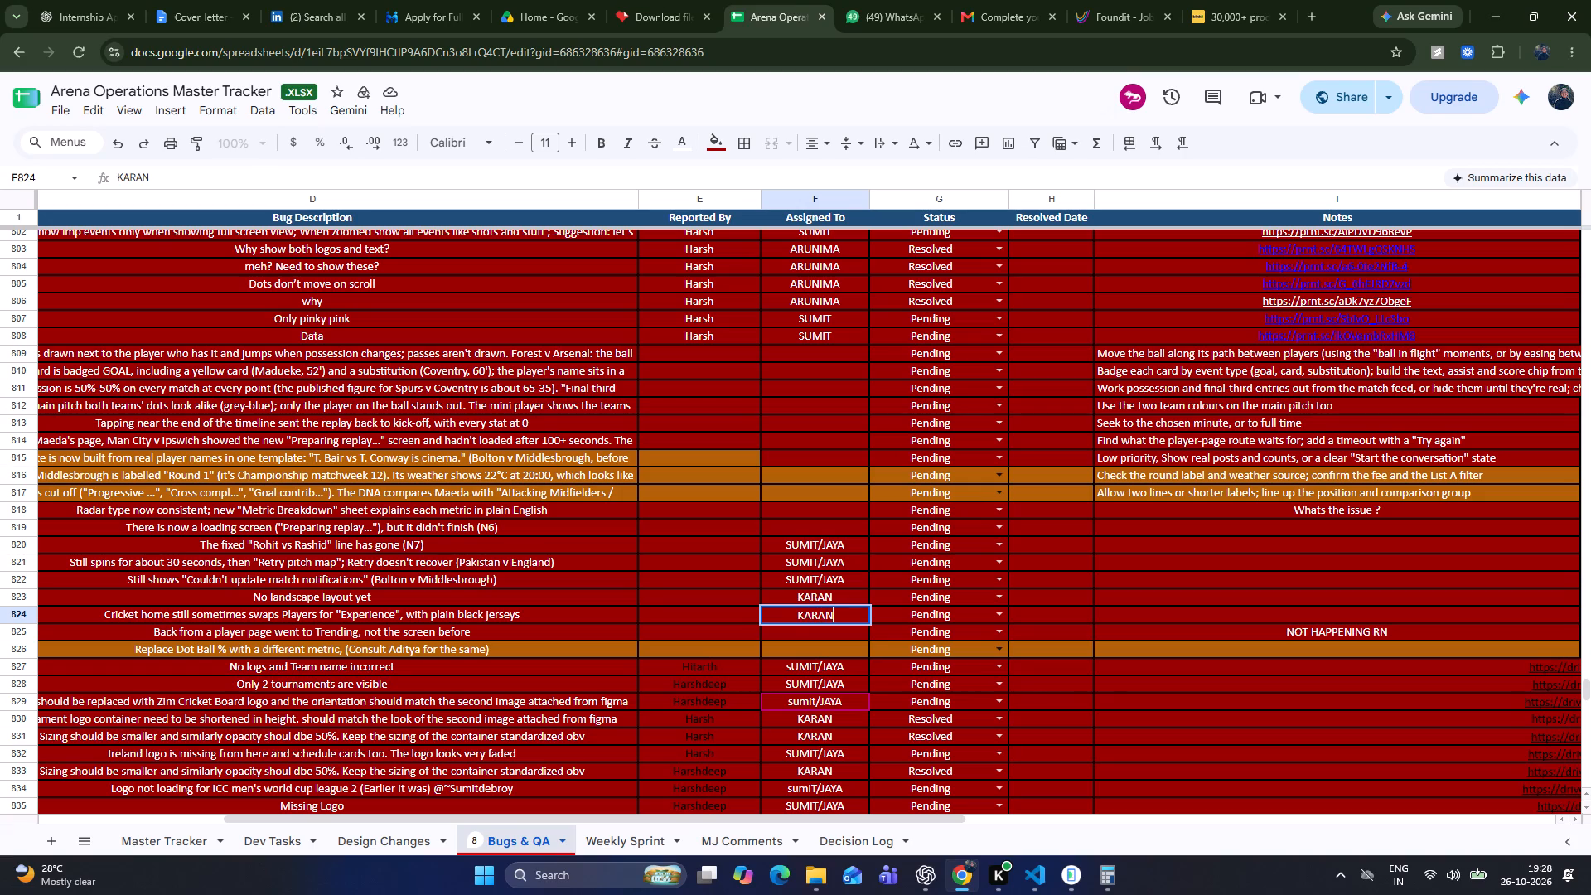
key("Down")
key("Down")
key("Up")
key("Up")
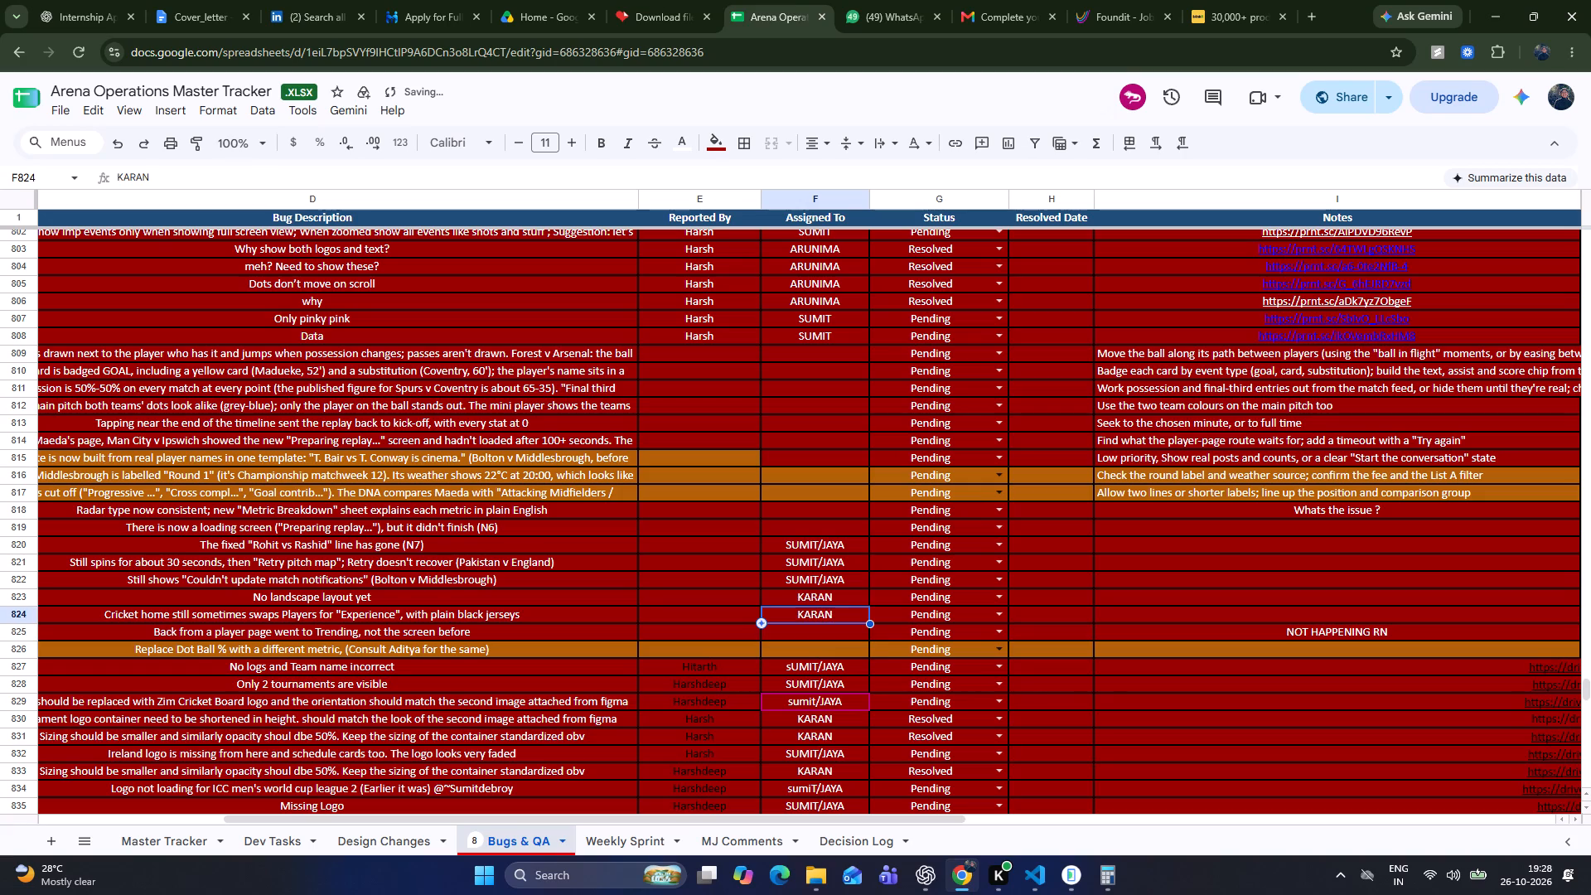
Replace the assignee of the row 824 bug, Cricket home swapping Players for "Experience", with SUMIT/JAYA.
key("BackSpace")
type("SUMIT")
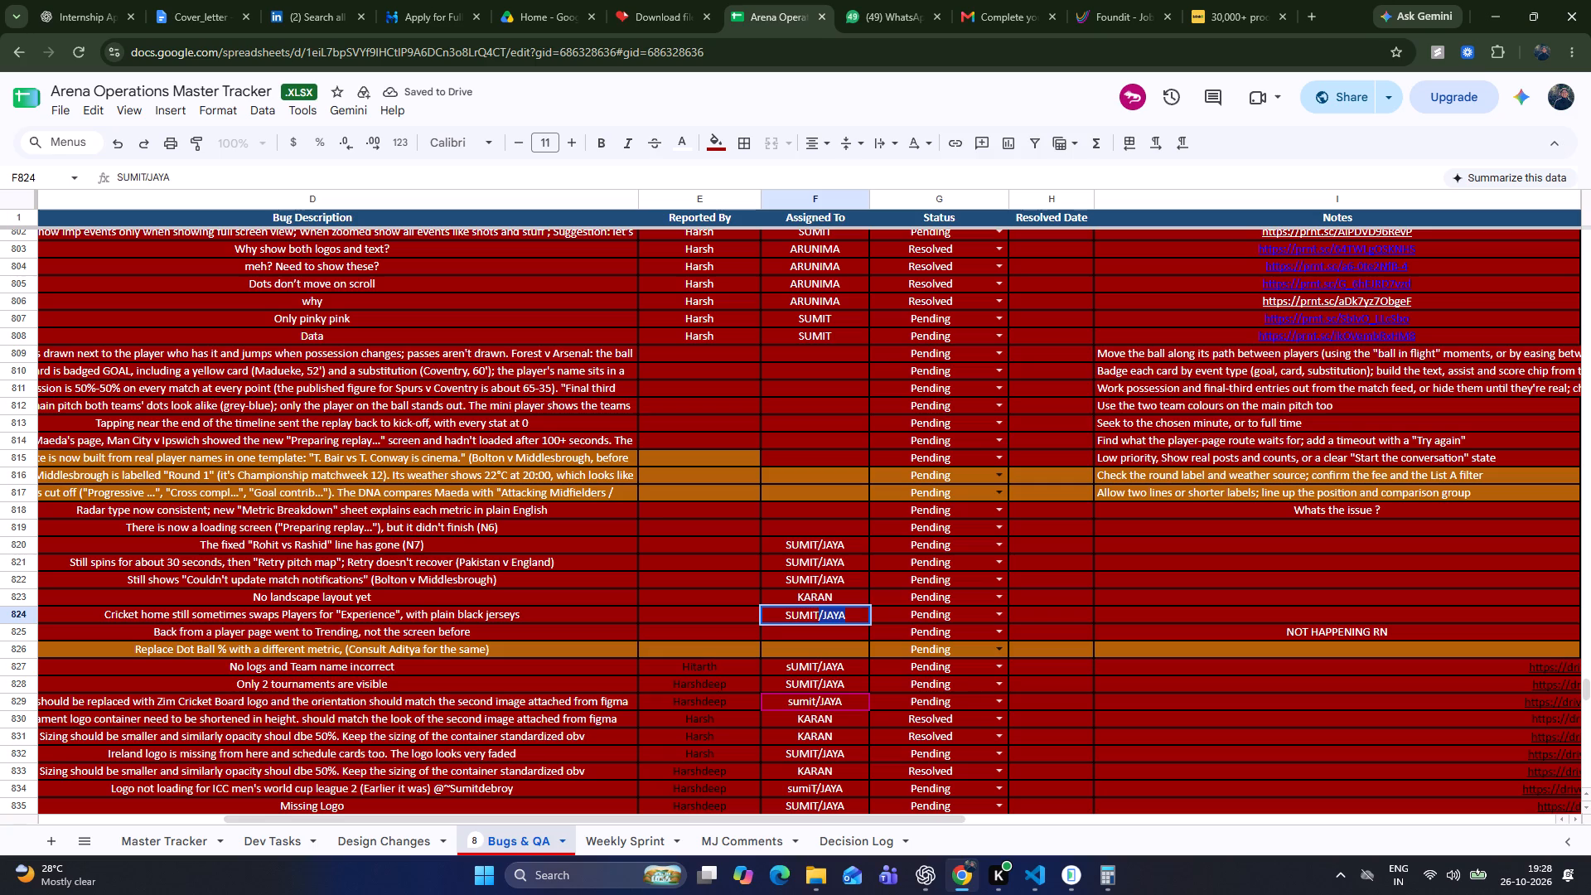
key("Right")
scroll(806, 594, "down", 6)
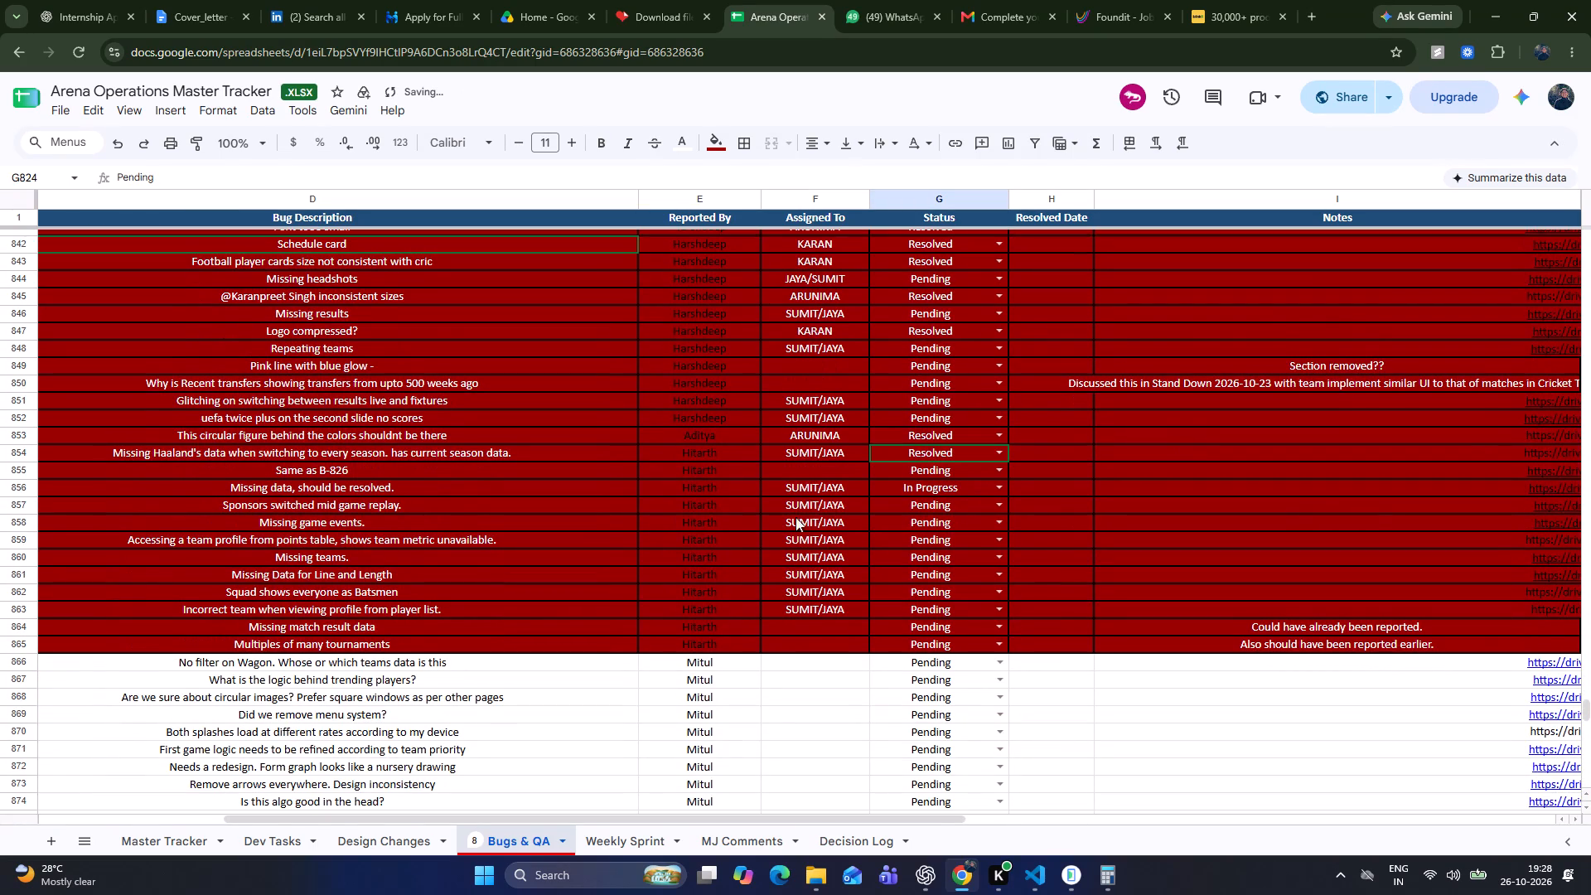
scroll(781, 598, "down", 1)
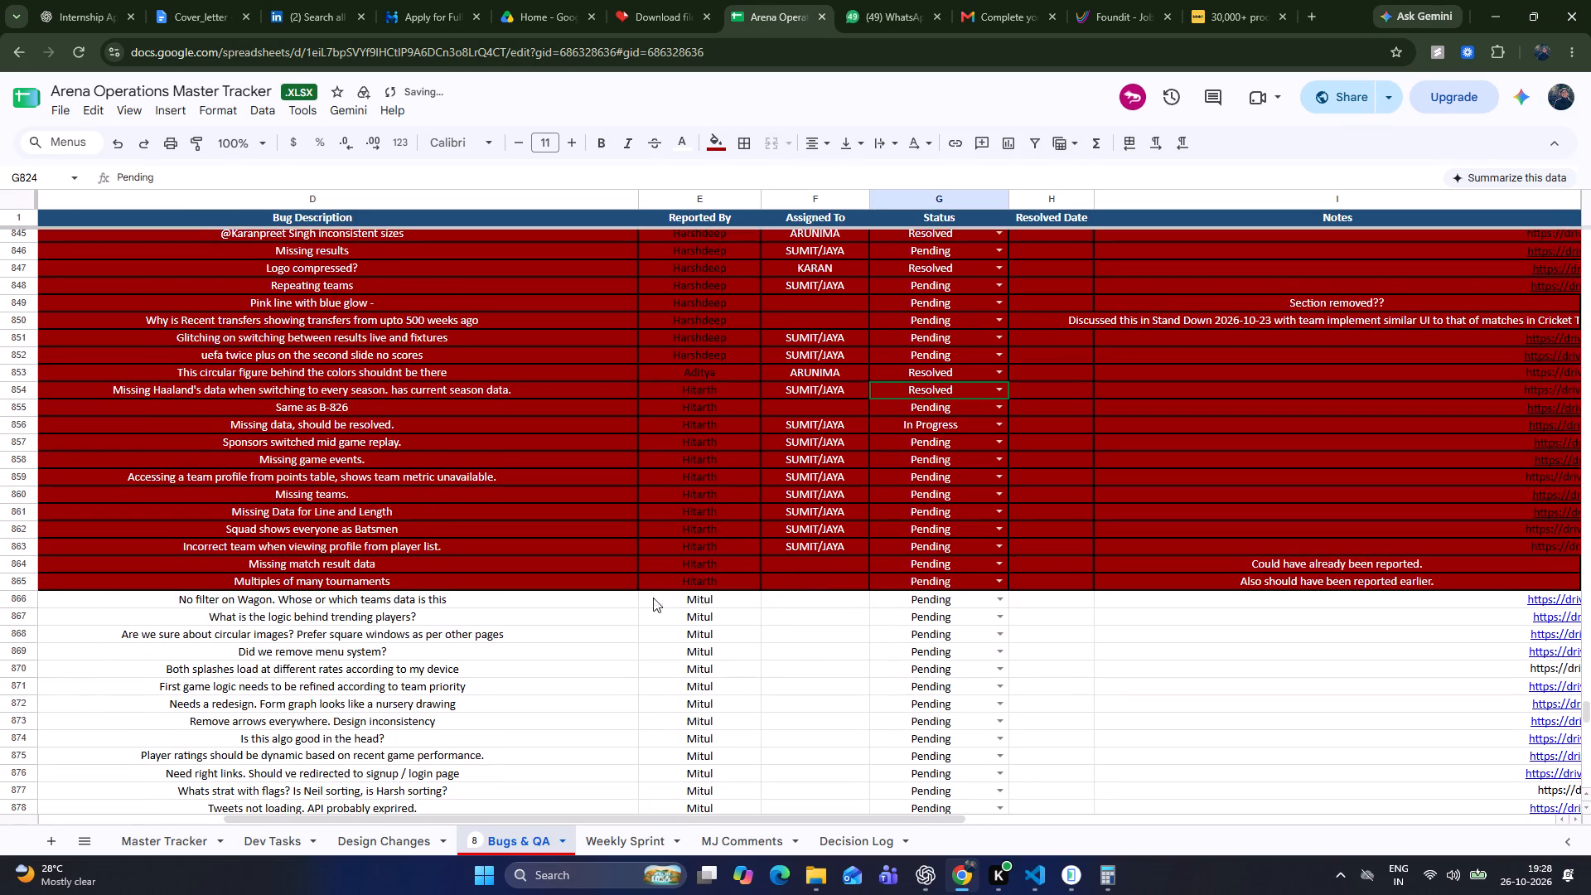
Switch to Visual Studio Code and rerun "flutter run --flavor staging -t lib/main_staging.dart" in the arena-mobile terminal.
left_click(1039, 883)
left_click(1073, 824)
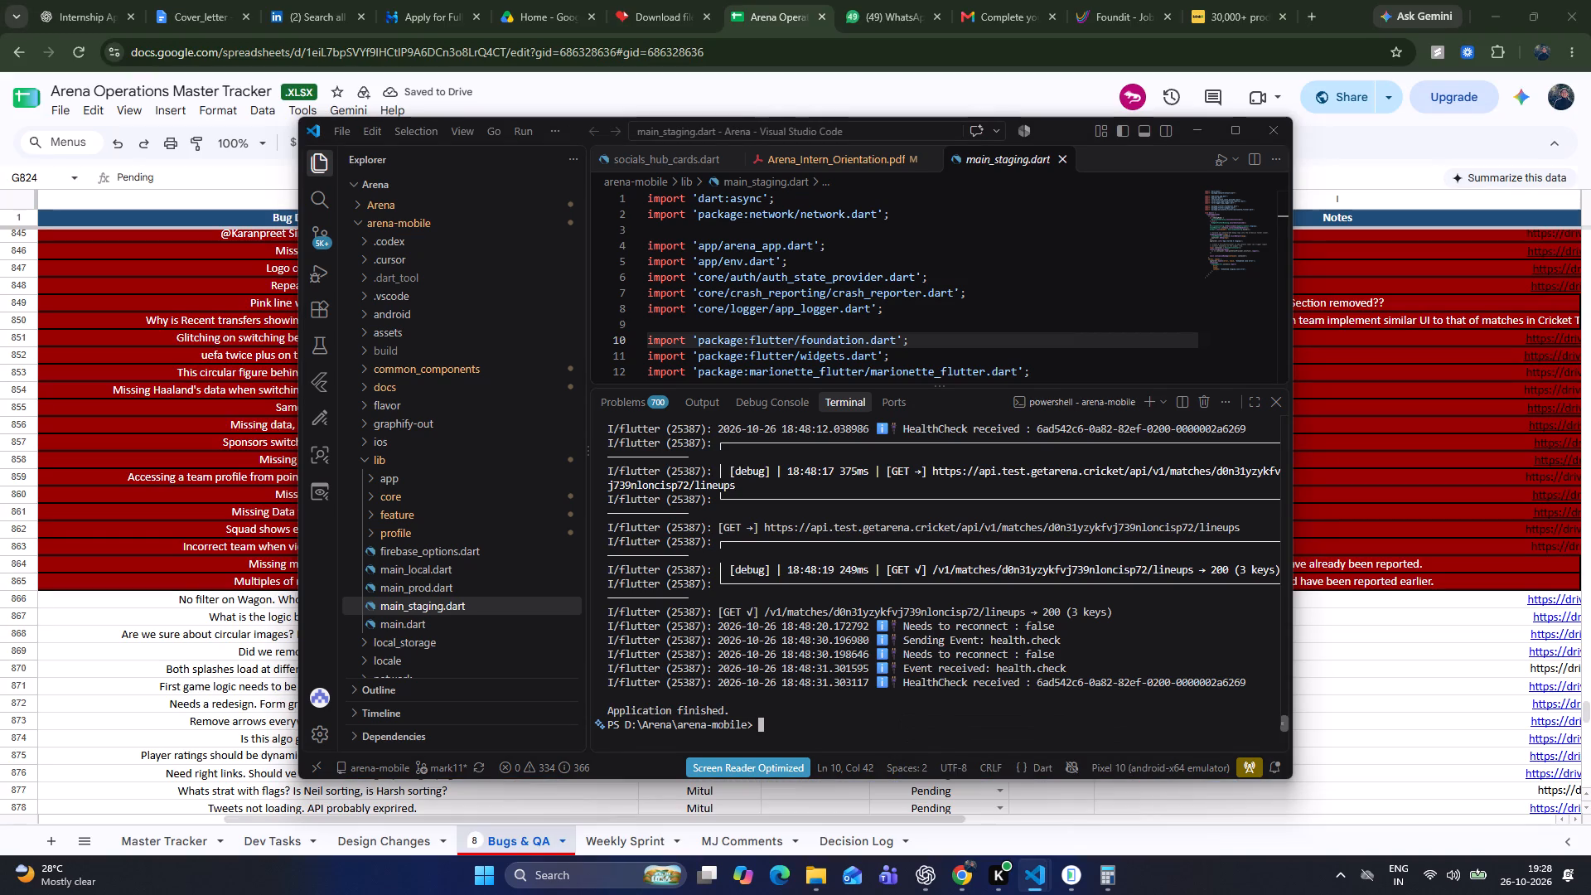
key("Up")
key("Return")
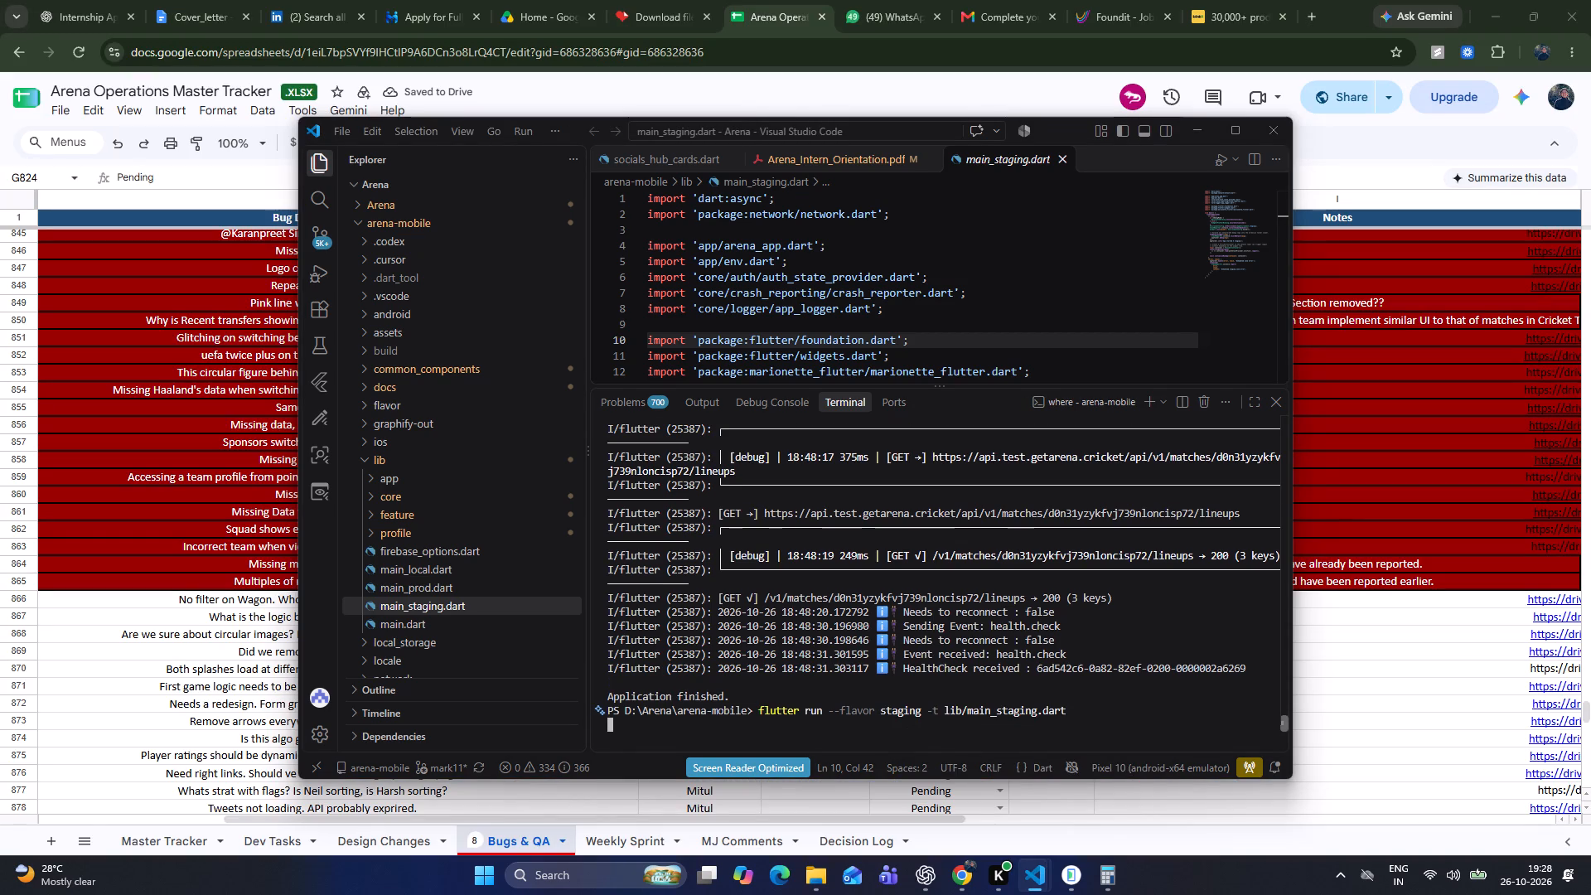
Switch back to the bug tracker in Chrome and select the attachment link of the row 922 bug, "Should be CAPS.".
left_click(1456, 644)
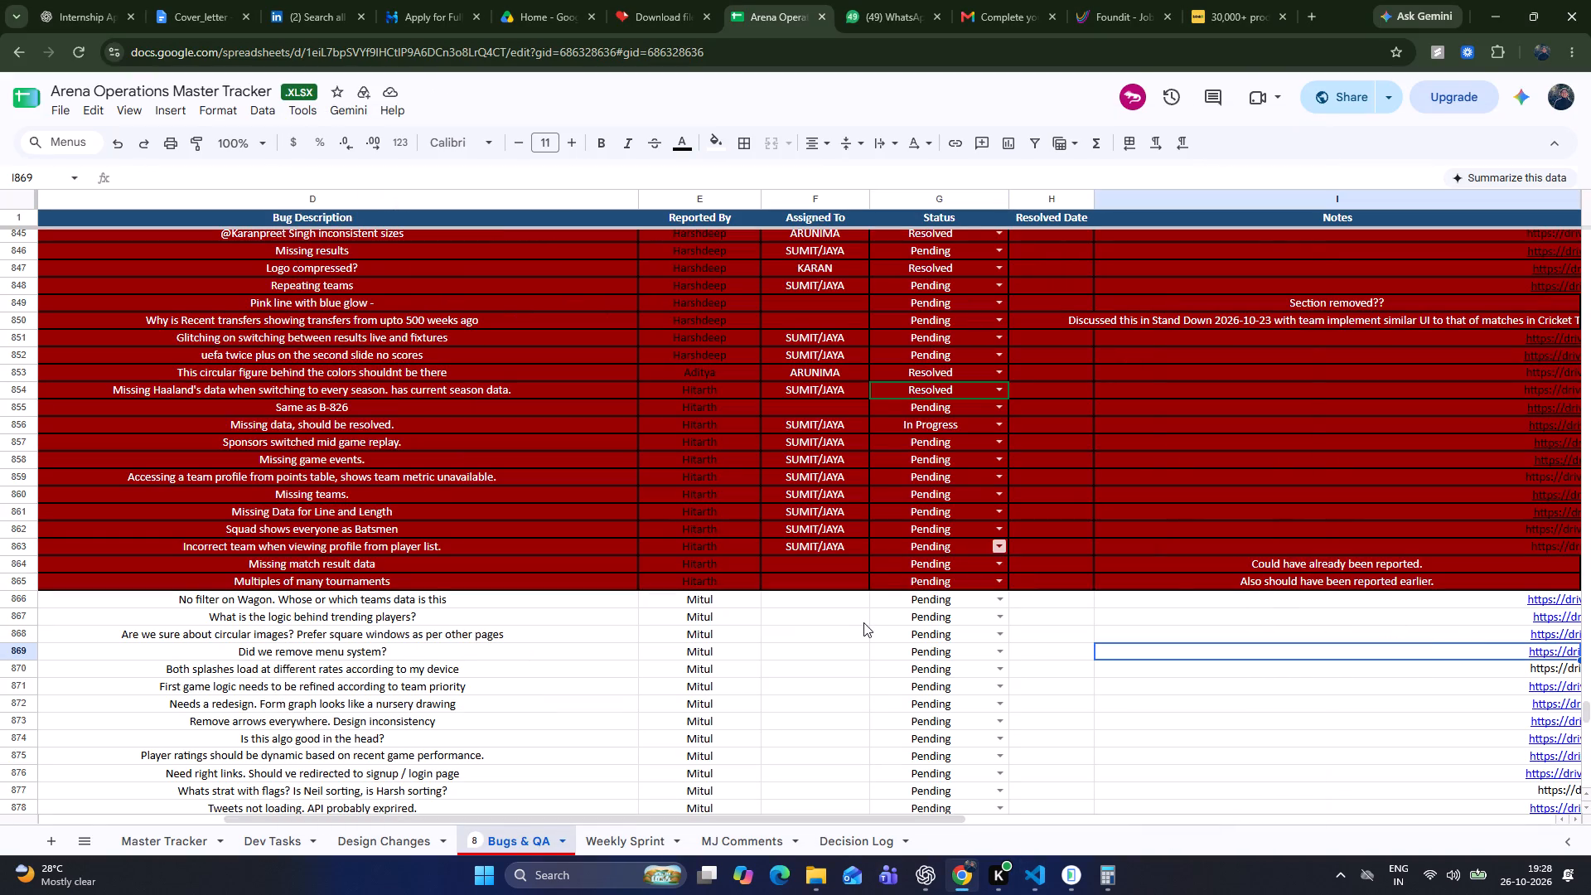
scroll(863, 622, "down", 3)
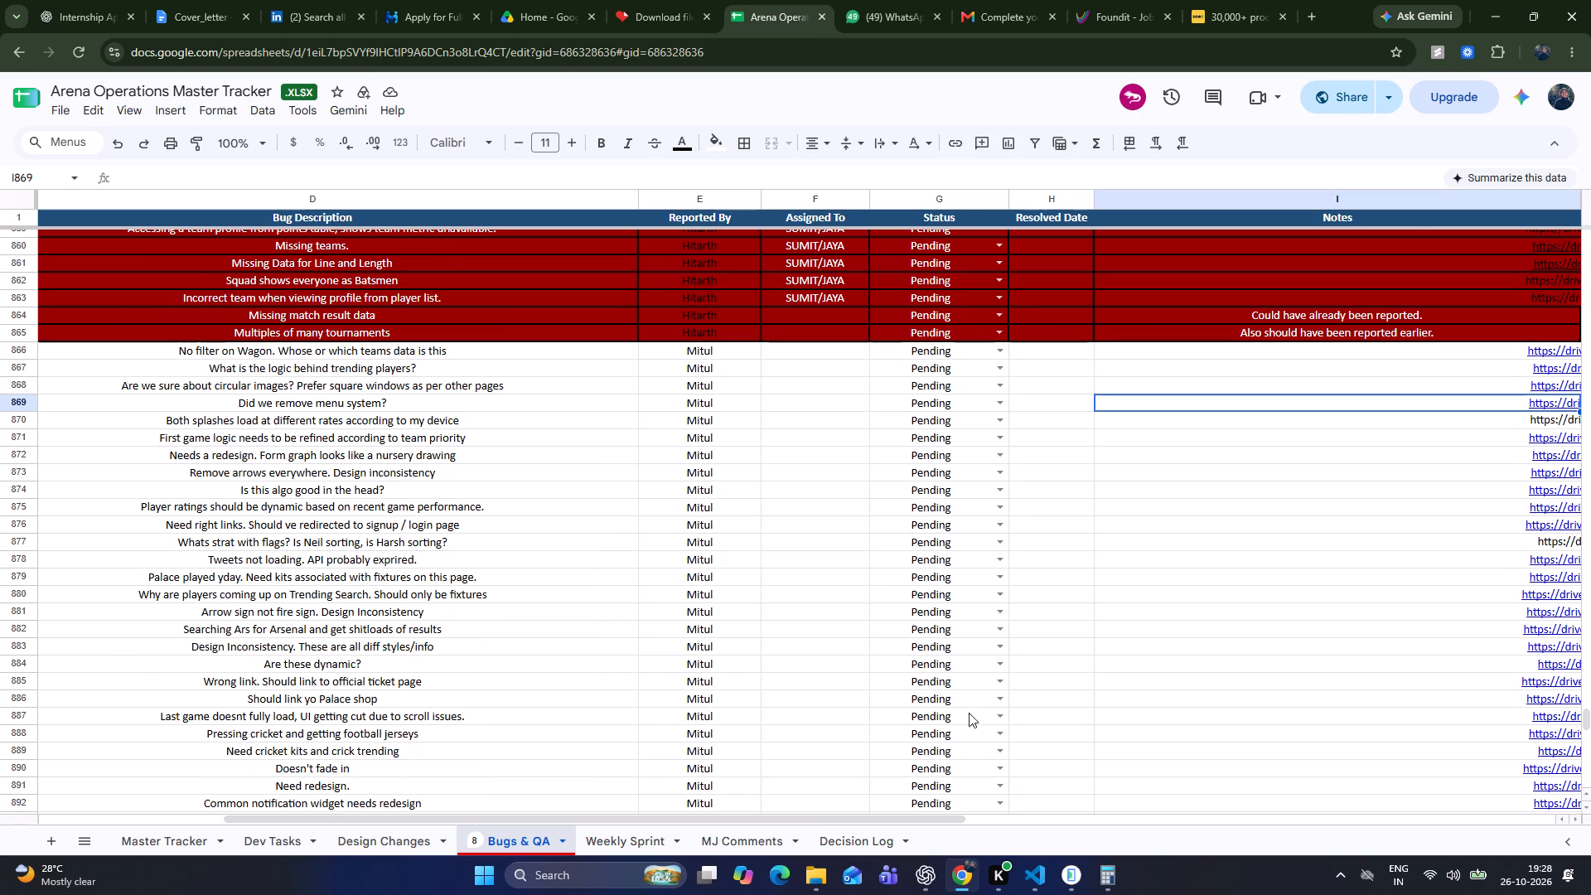
scroll(965, 733, "down", 10)
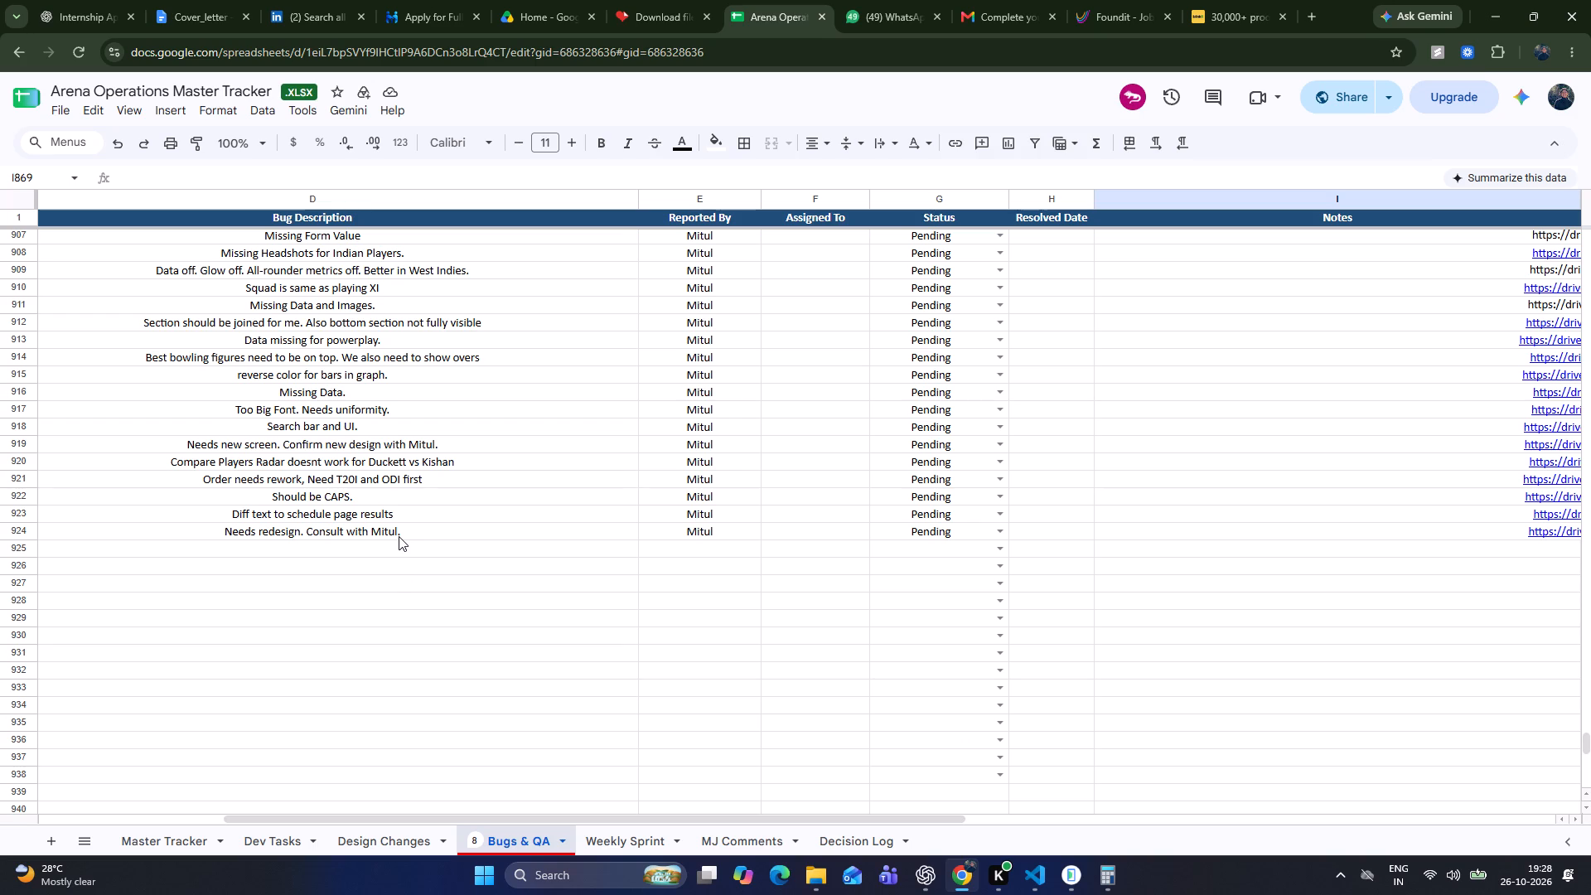
left_click(1547, 496)
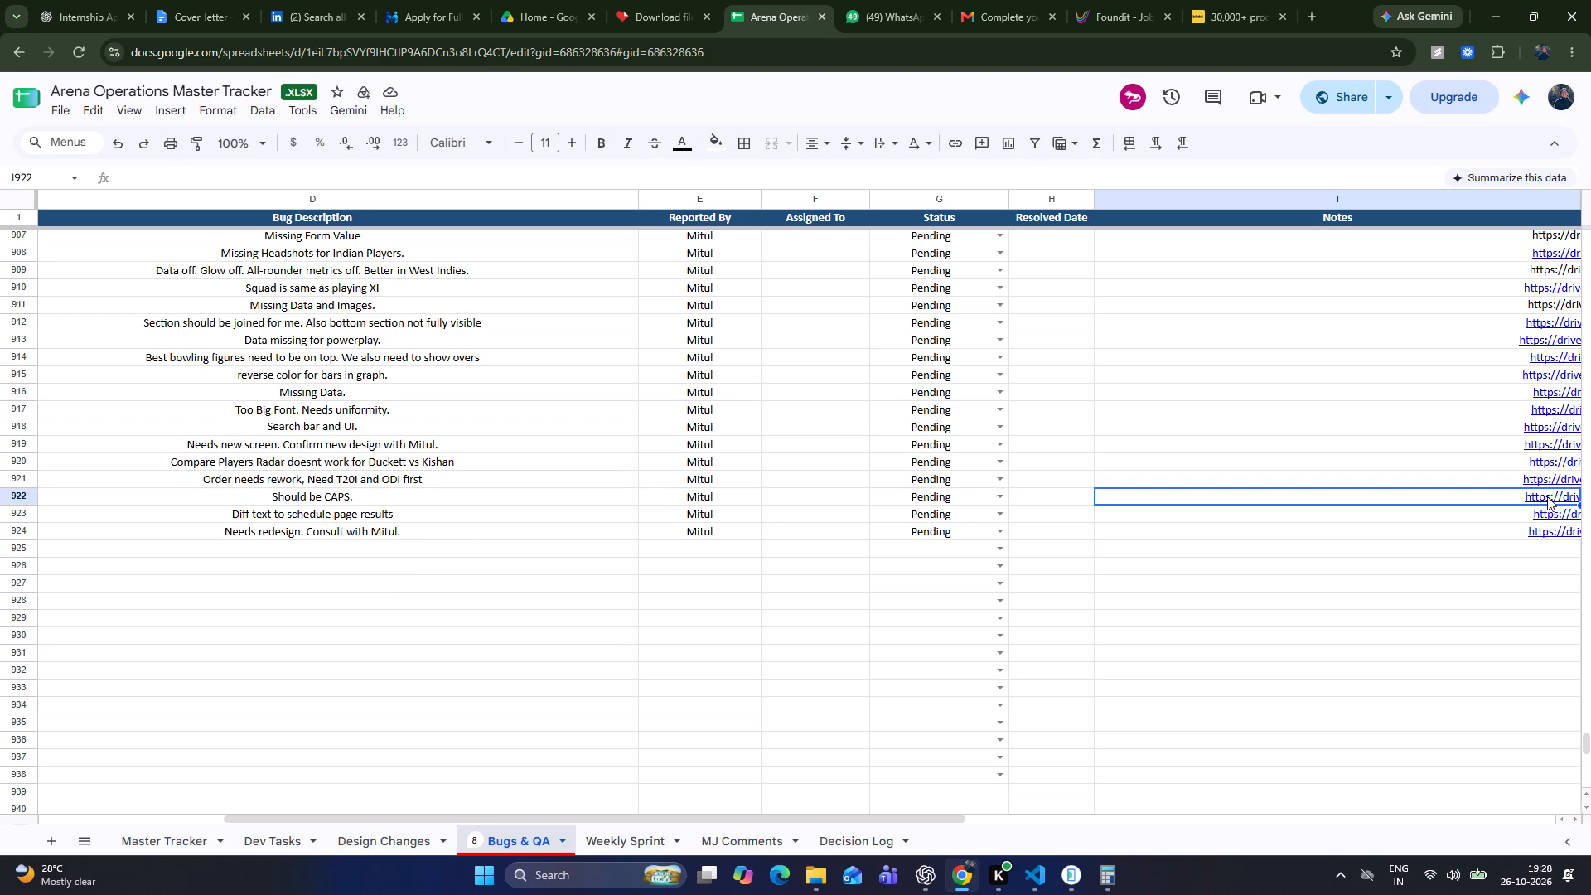
scroll(1547, 496, "left", 3)
left_click(1472, 497)
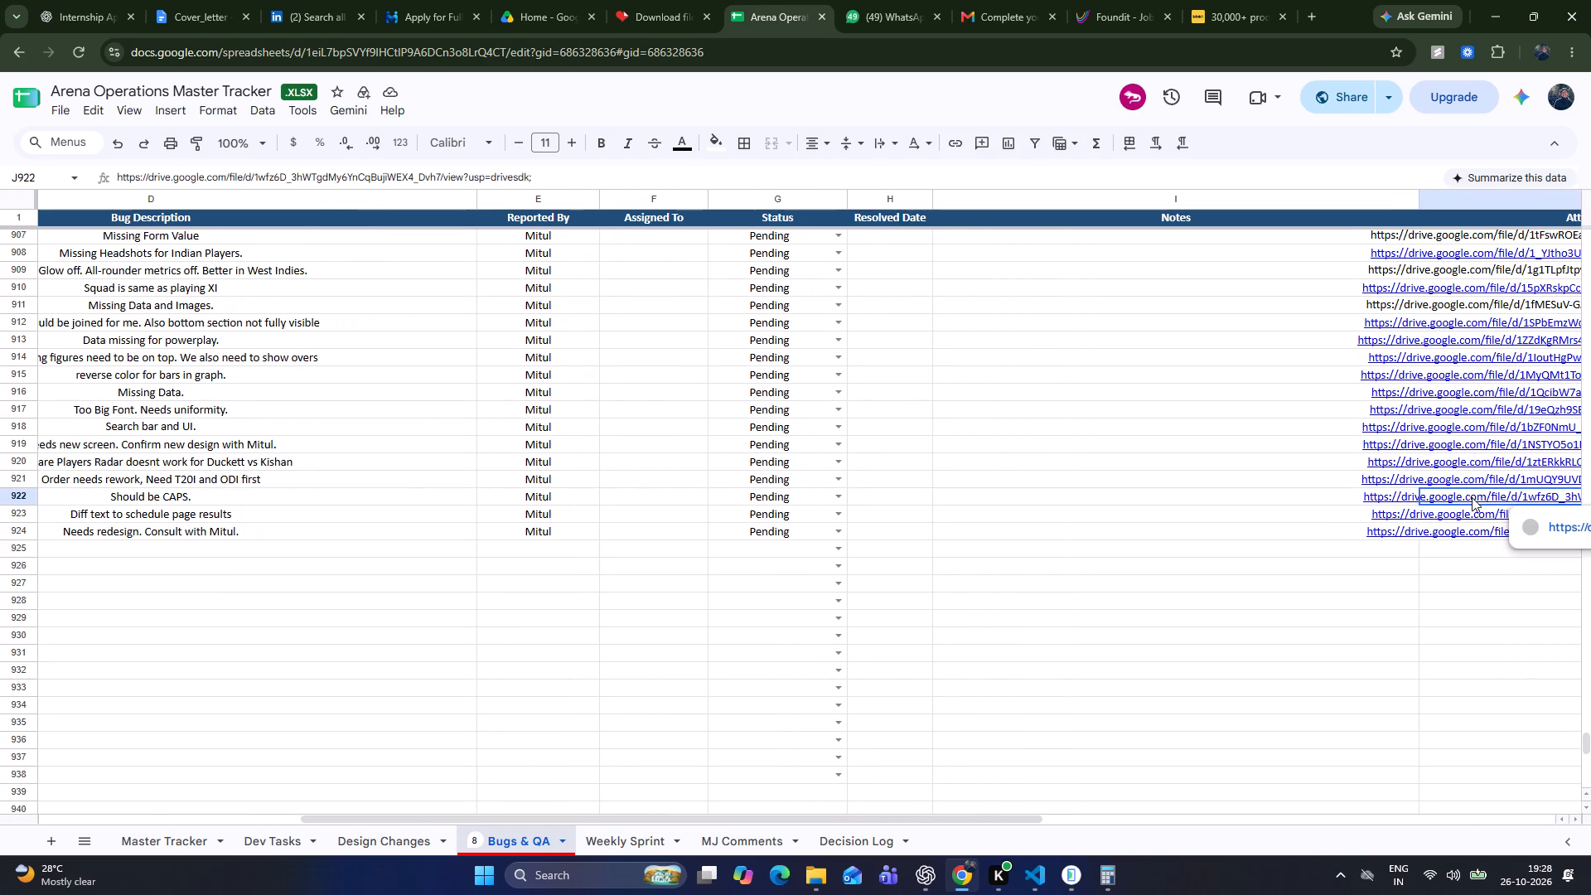
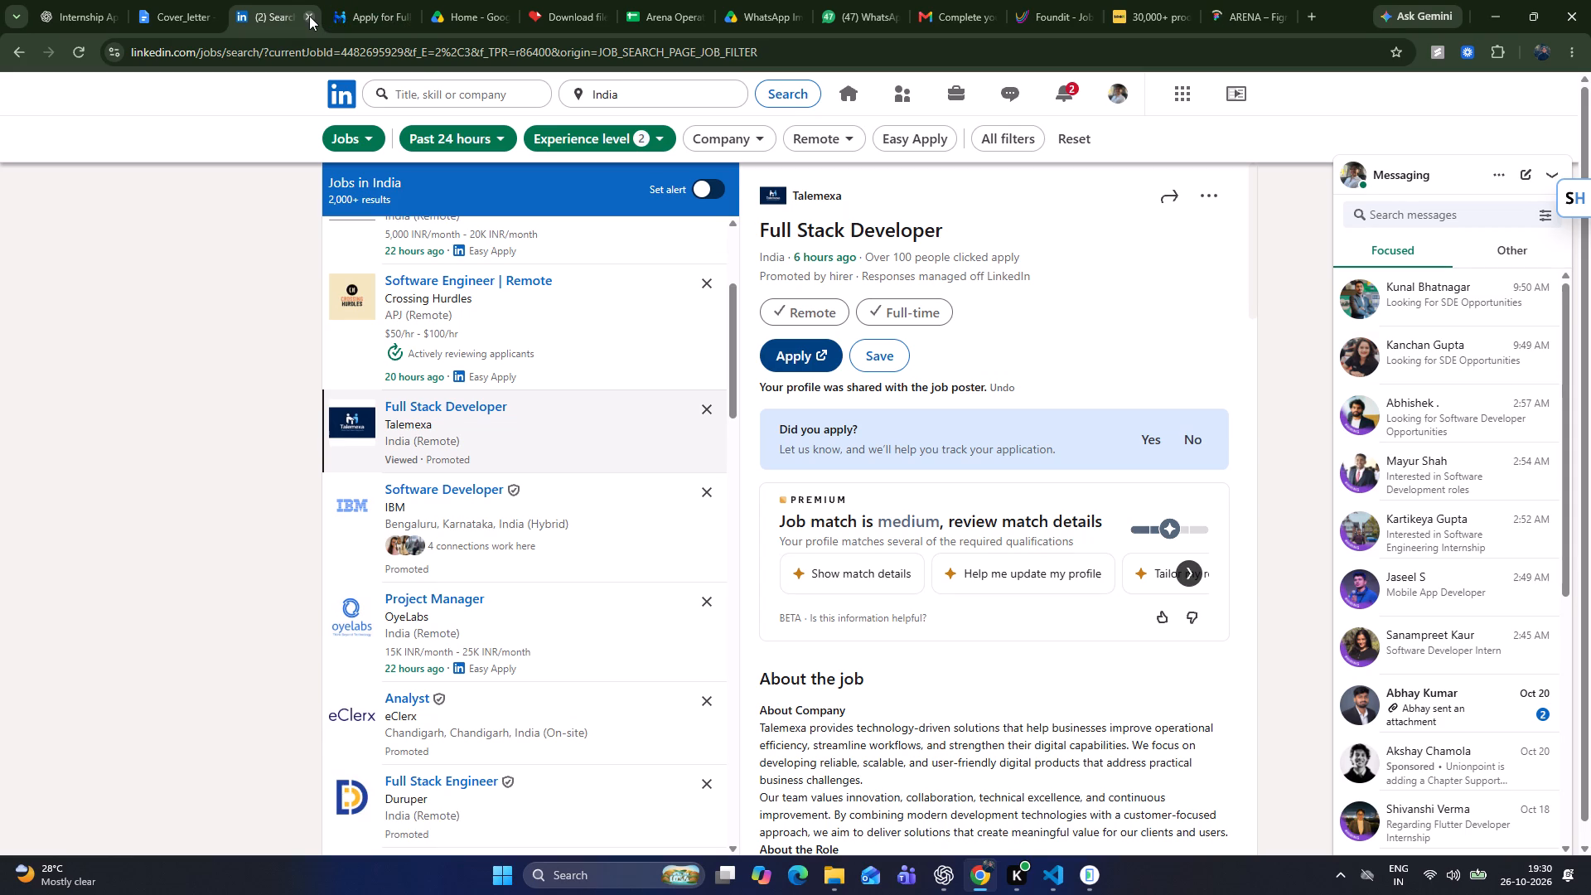
Close the LinkedIn job search tab.
left_click(309, 16)
Open the ARENA Figma file and examine the Page 36 frames, including the player comparison screen with its radar chart and Metric Breakdown.
left_click(1141, 7)
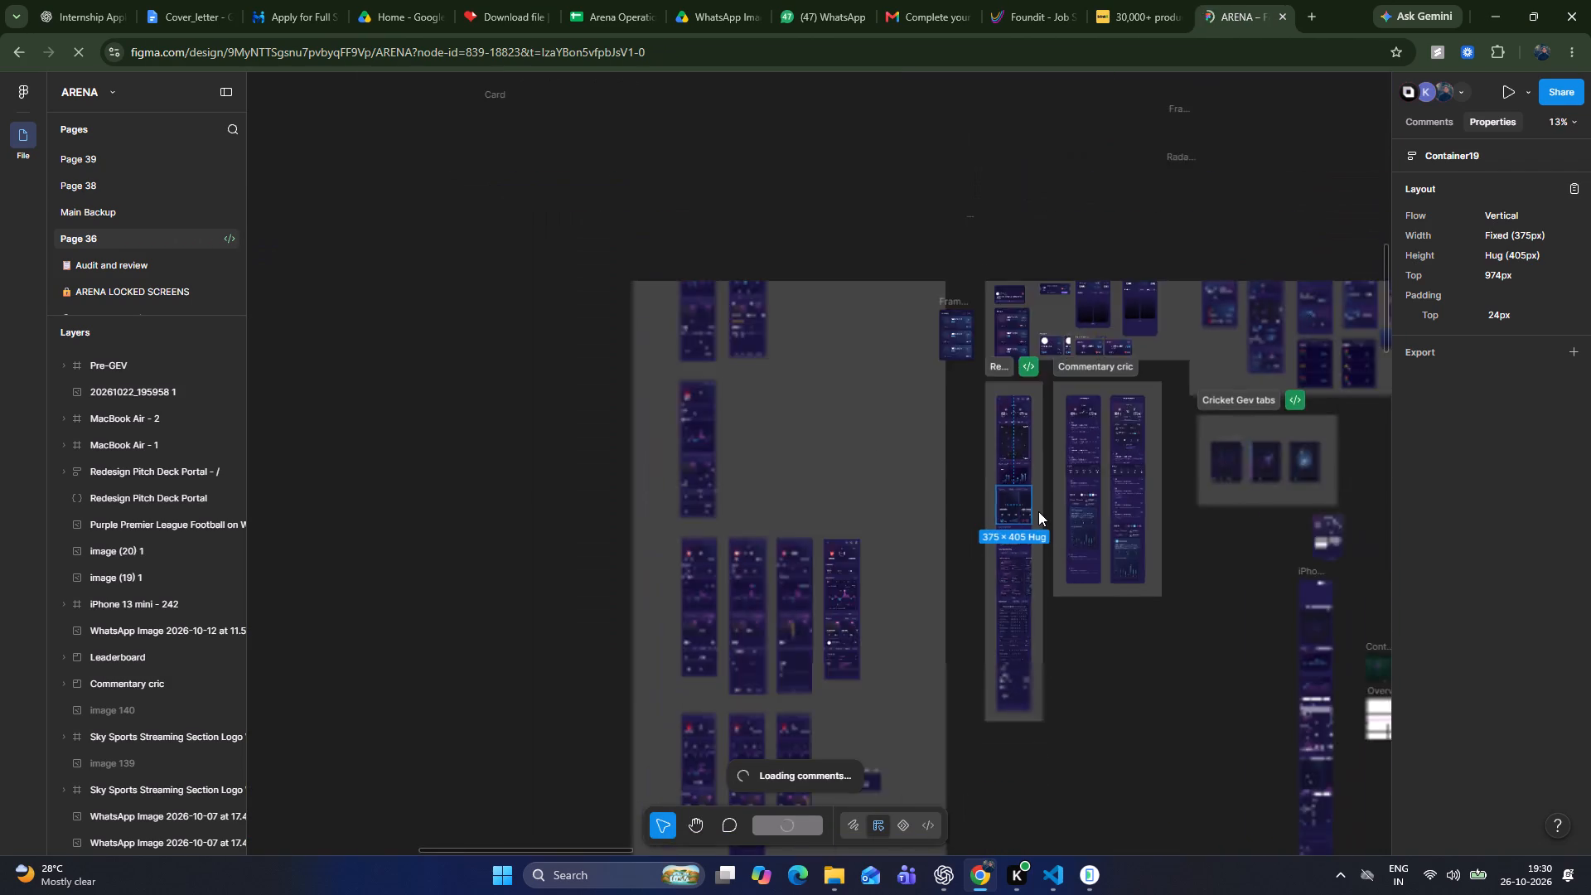
scroll(1038, 511, "left", 5)
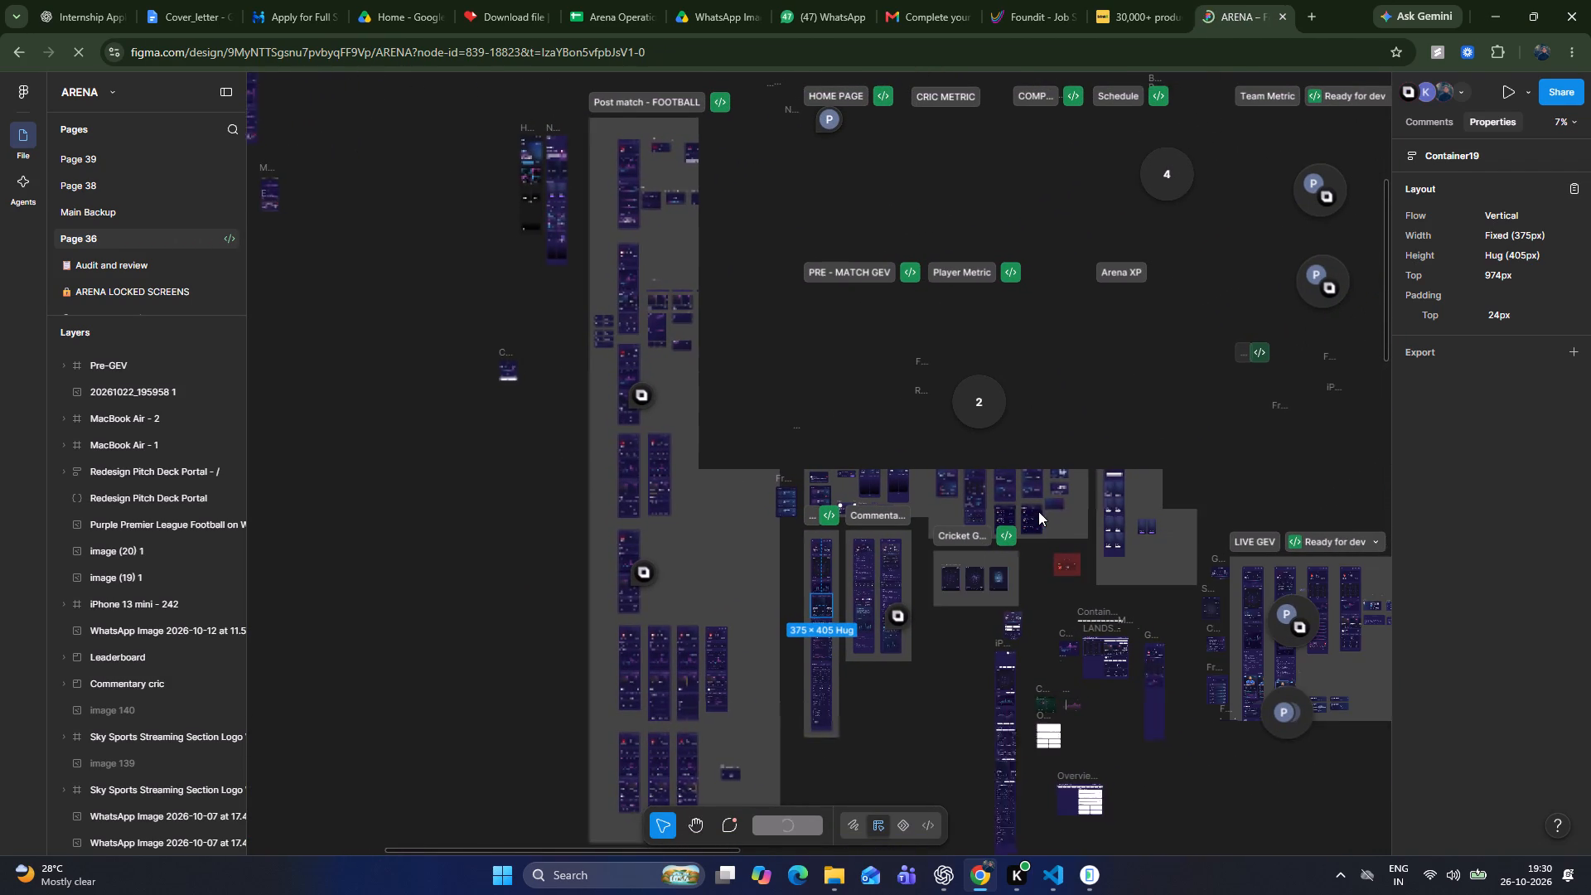
scroll(1038, 511, "left", 4)
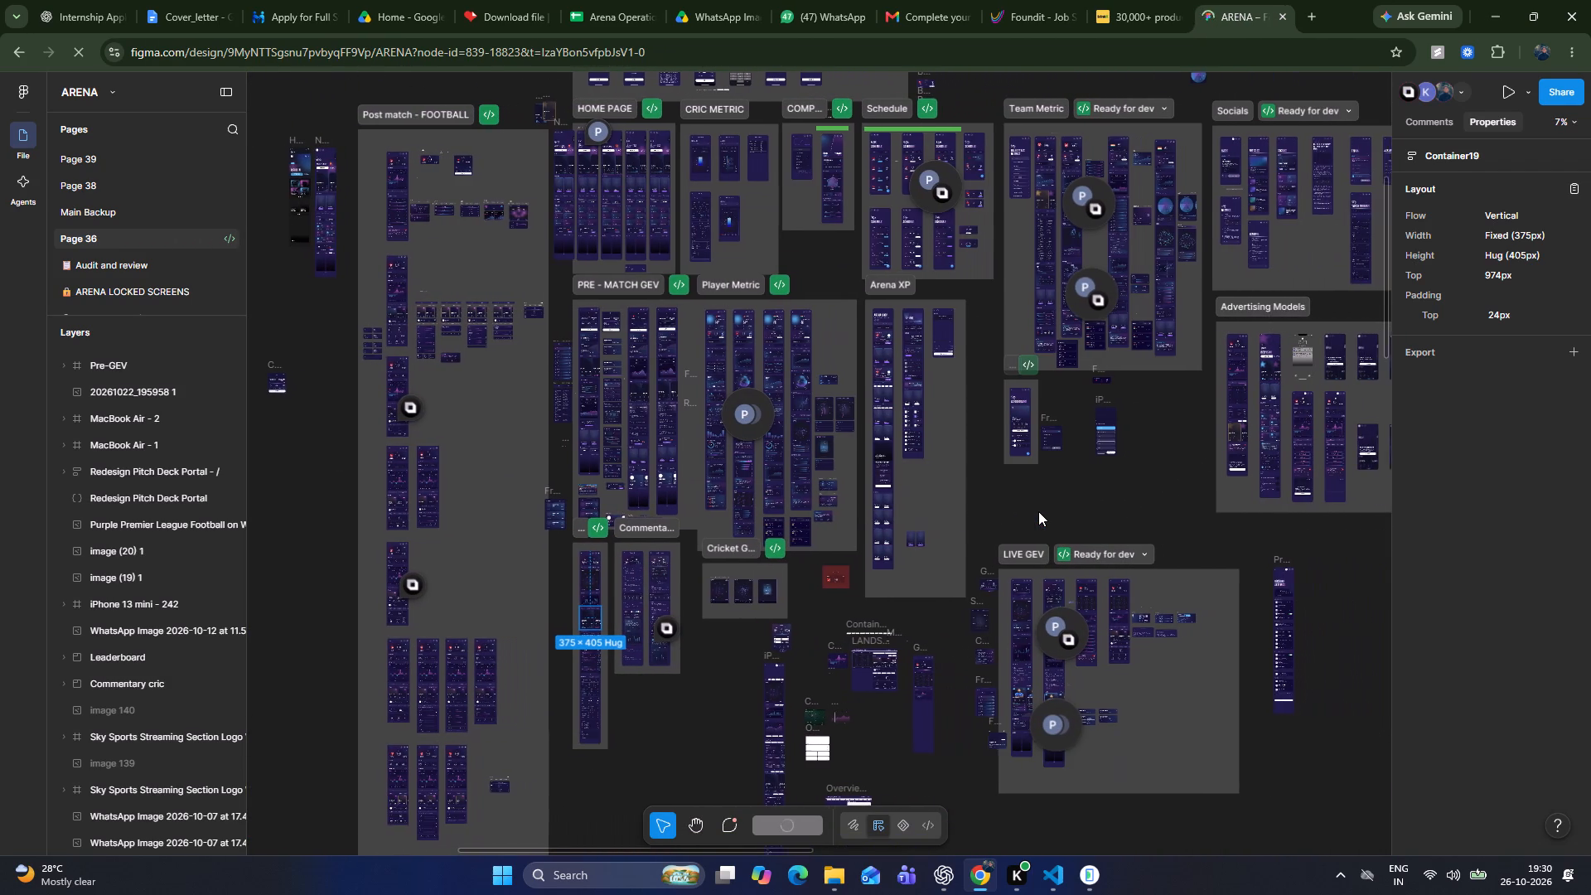
scroll(1038, 511, "left", 3)
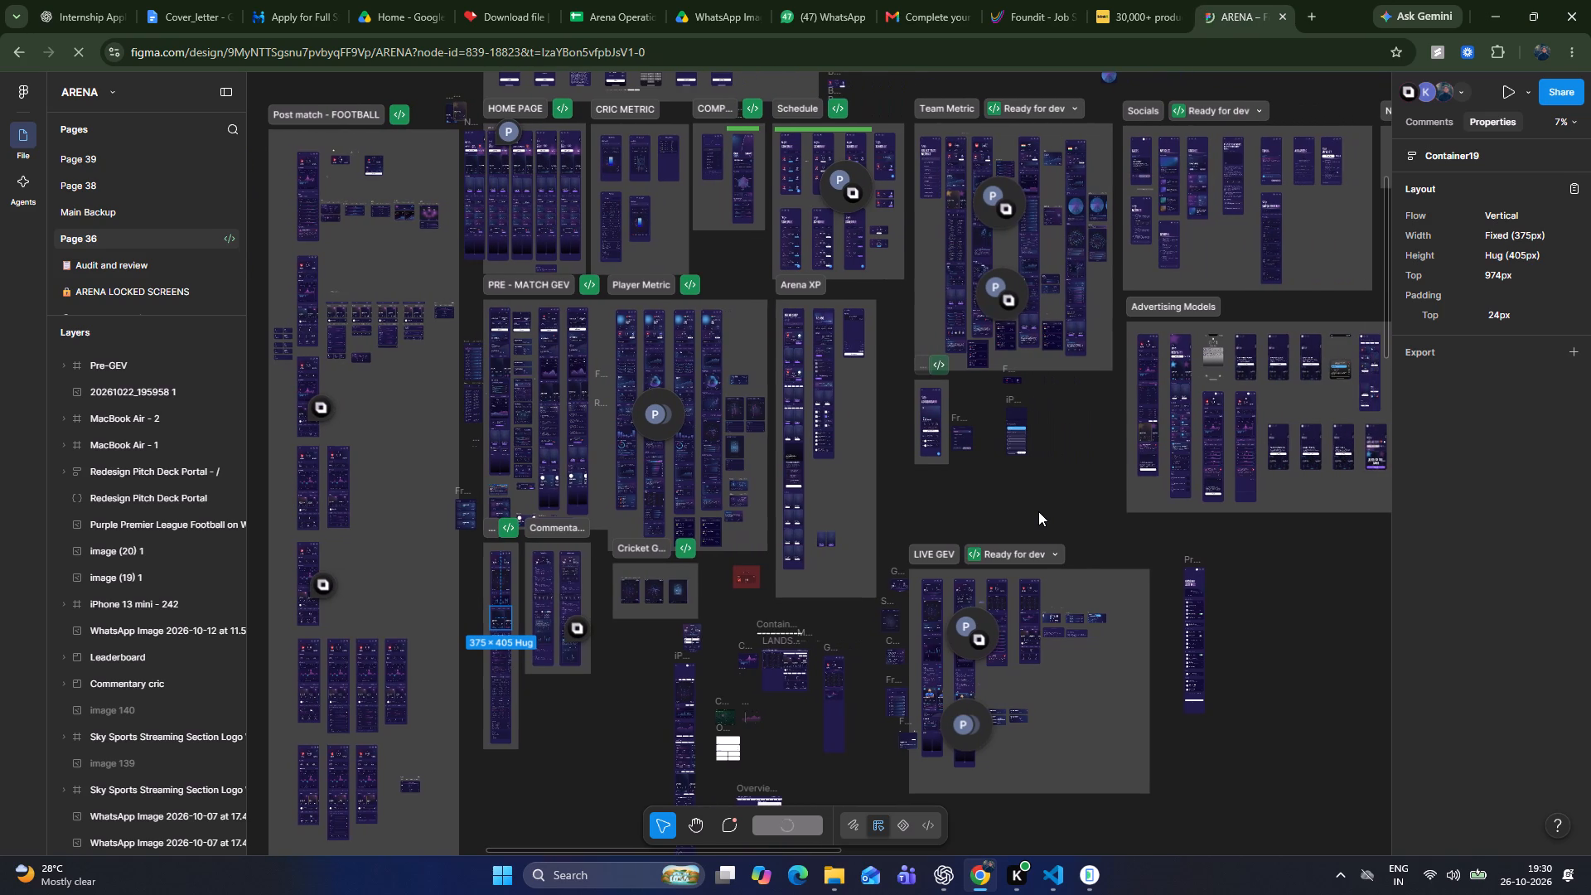
scroll(1038, 511, "left", 1)
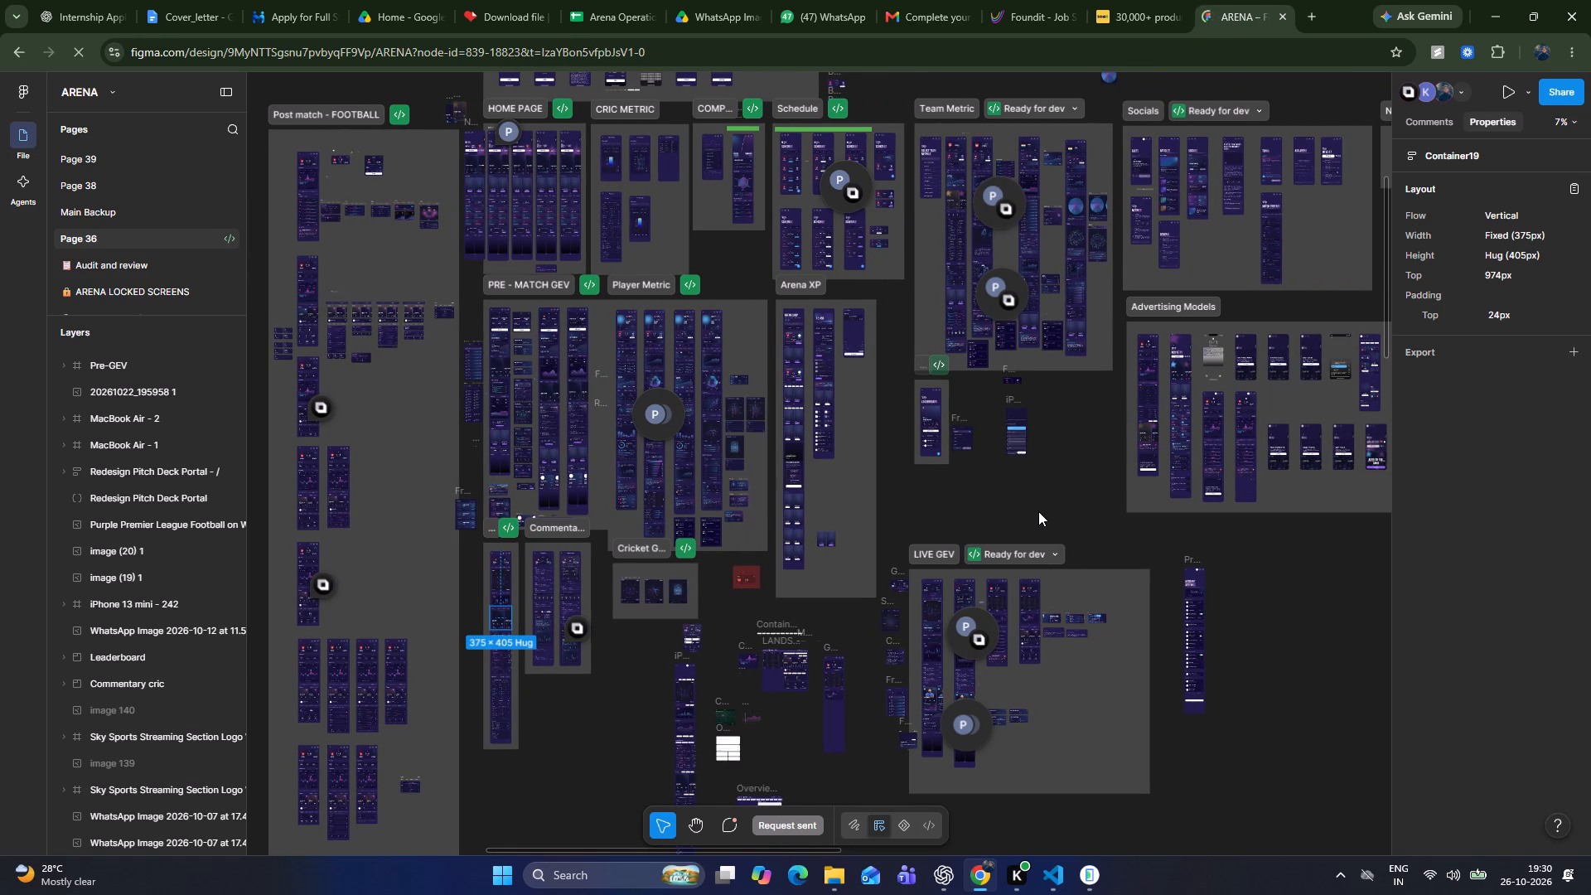
scroll(1038, 511, "left", 4)
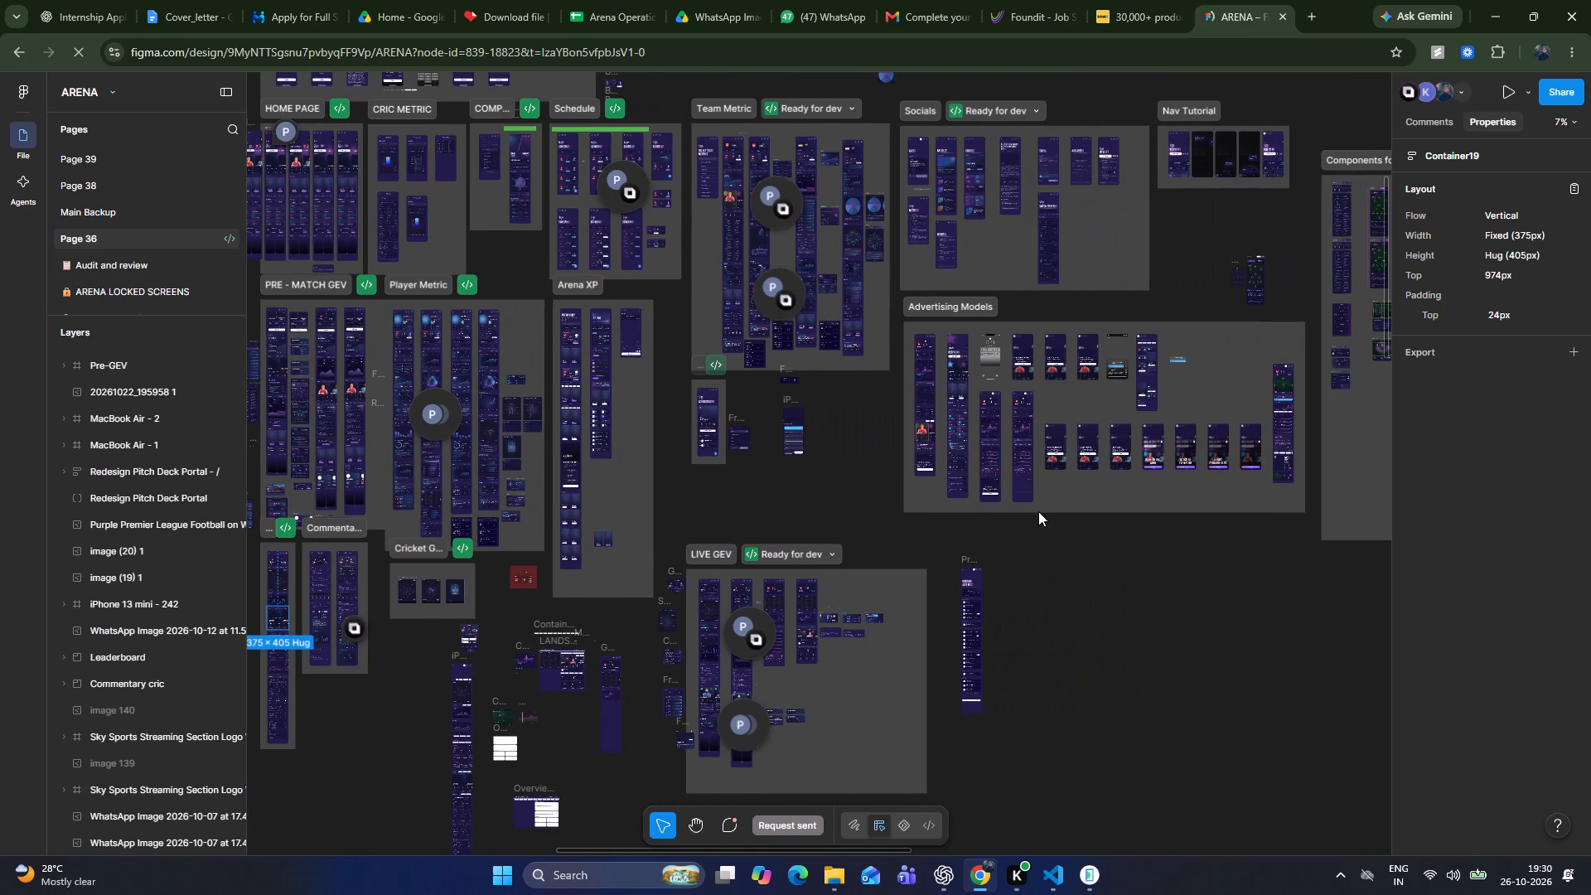
scroll(1038, 511, "up", 6)
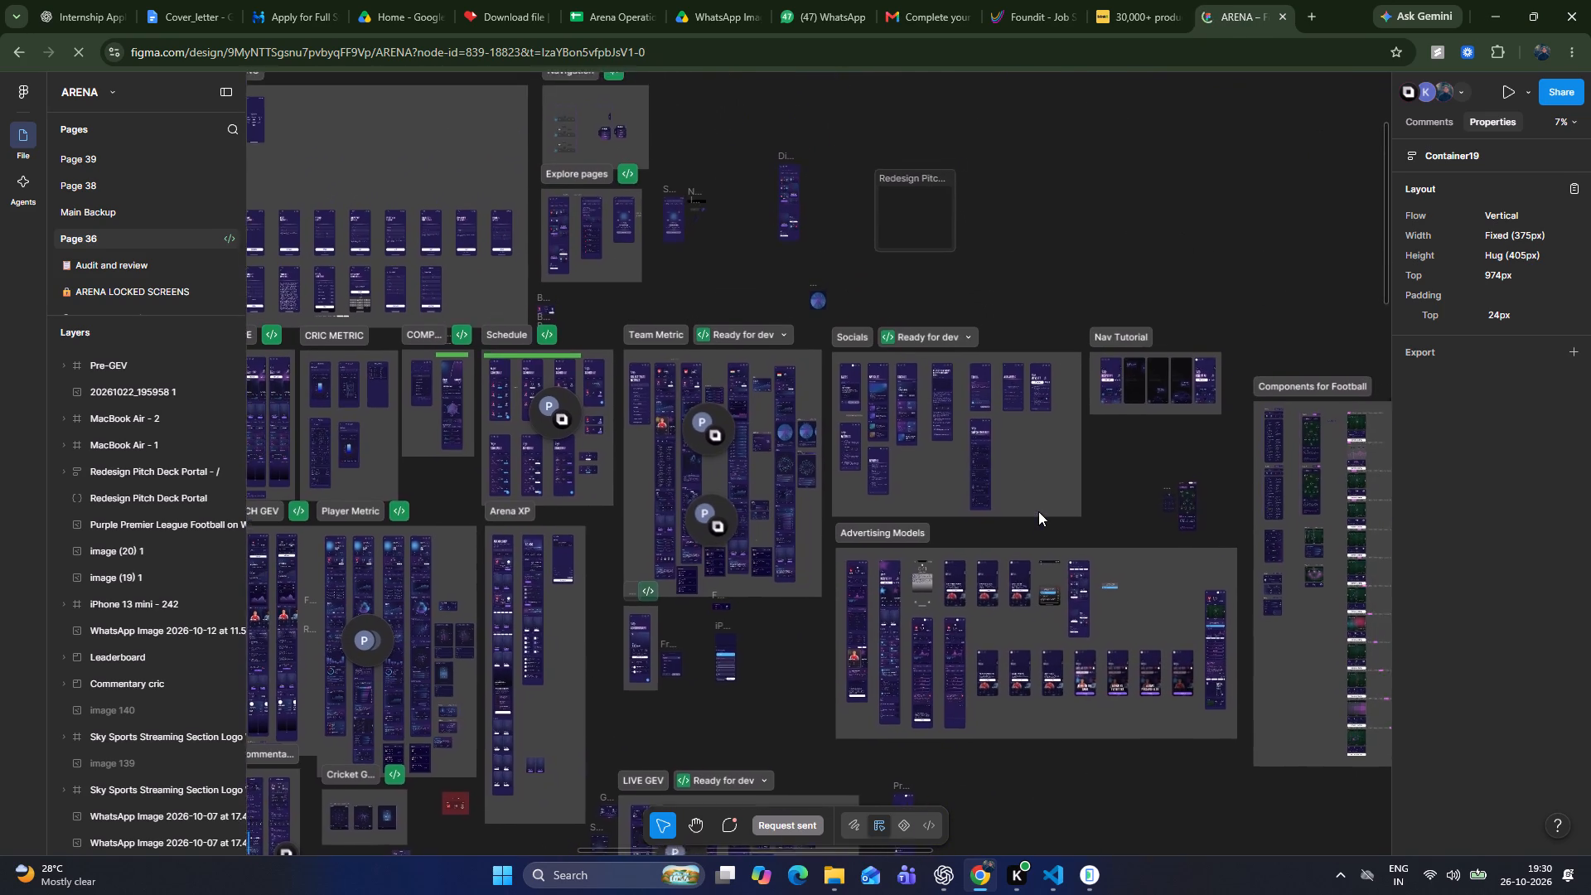
scroll(1038, 511, "up", 1)
scroll(1038, 511, "right", 4)
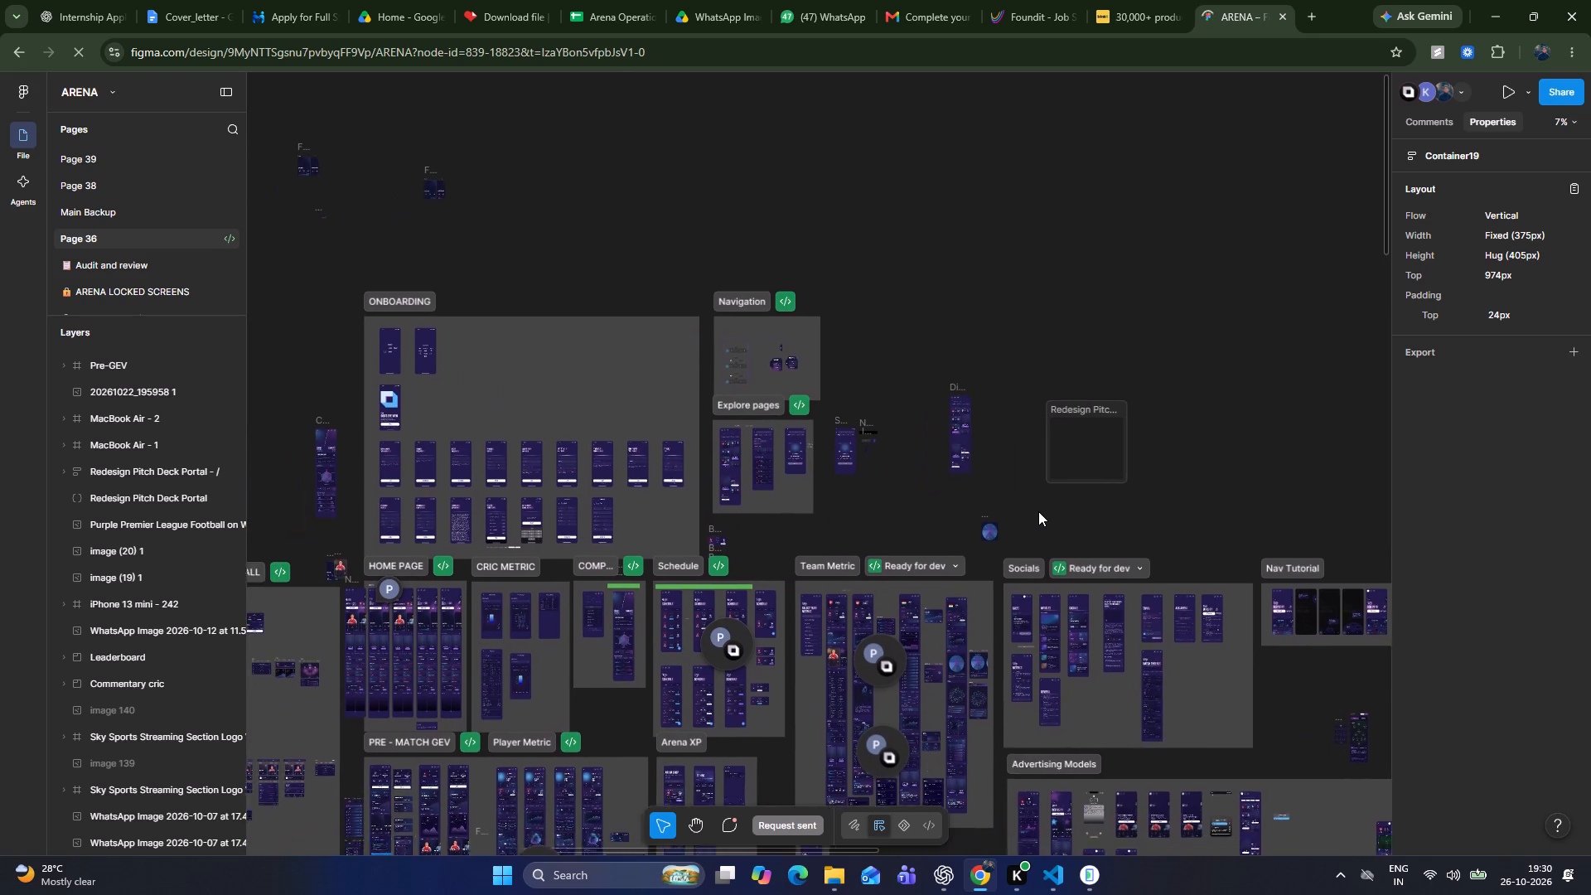
scroll(1038, 511, "right", 3)
scroll(1038, 511, "left", 2)
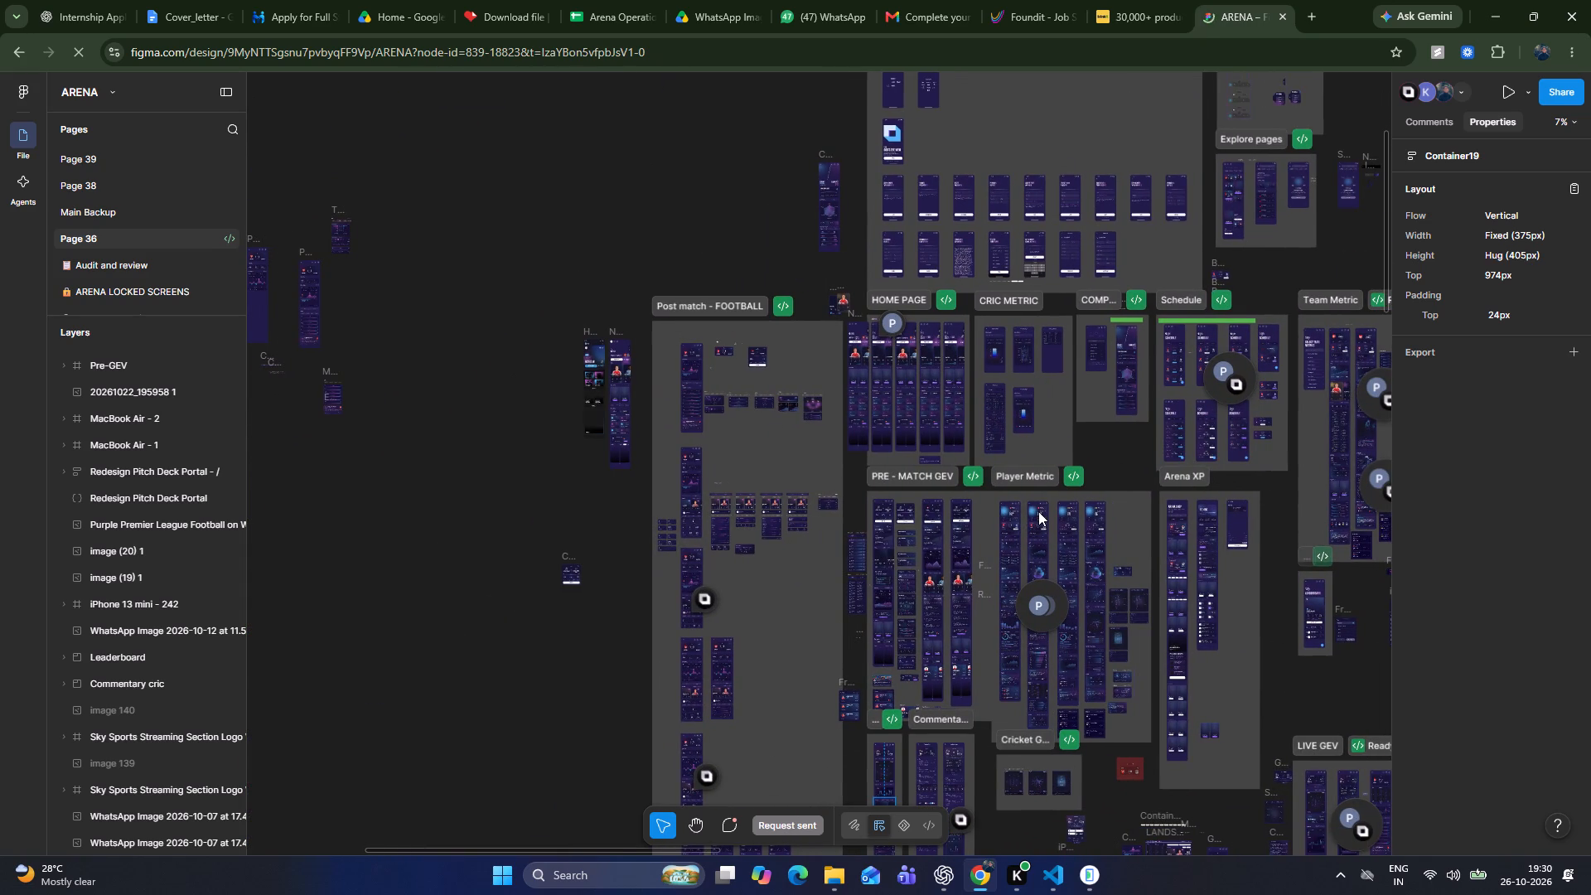
scroll(1038, 511, "left", 5)
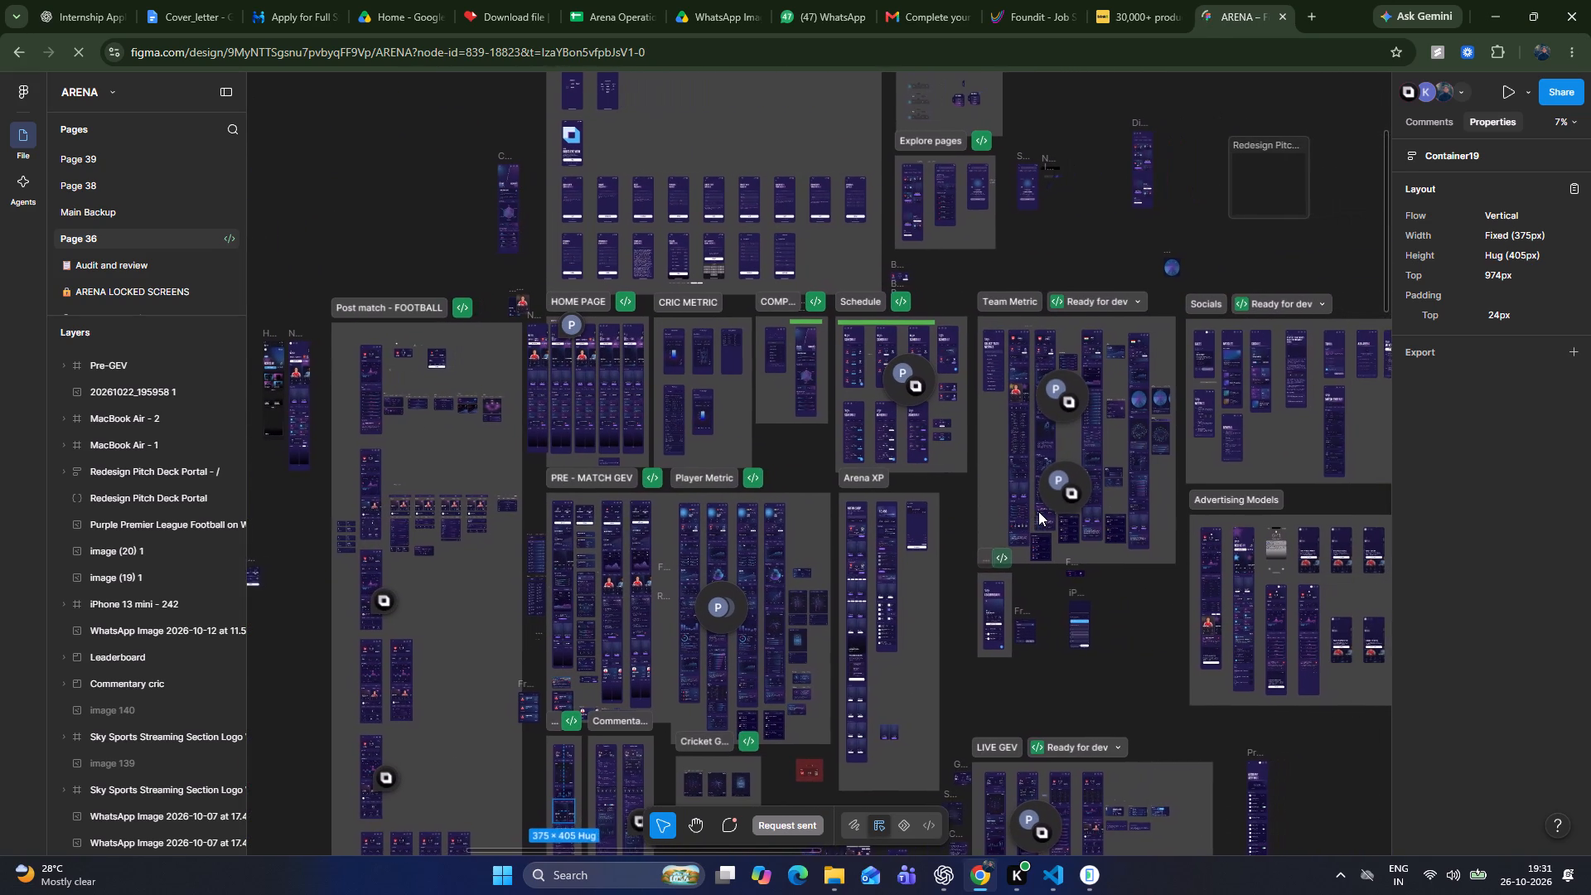
scroll(1038, 511, "left", 3)
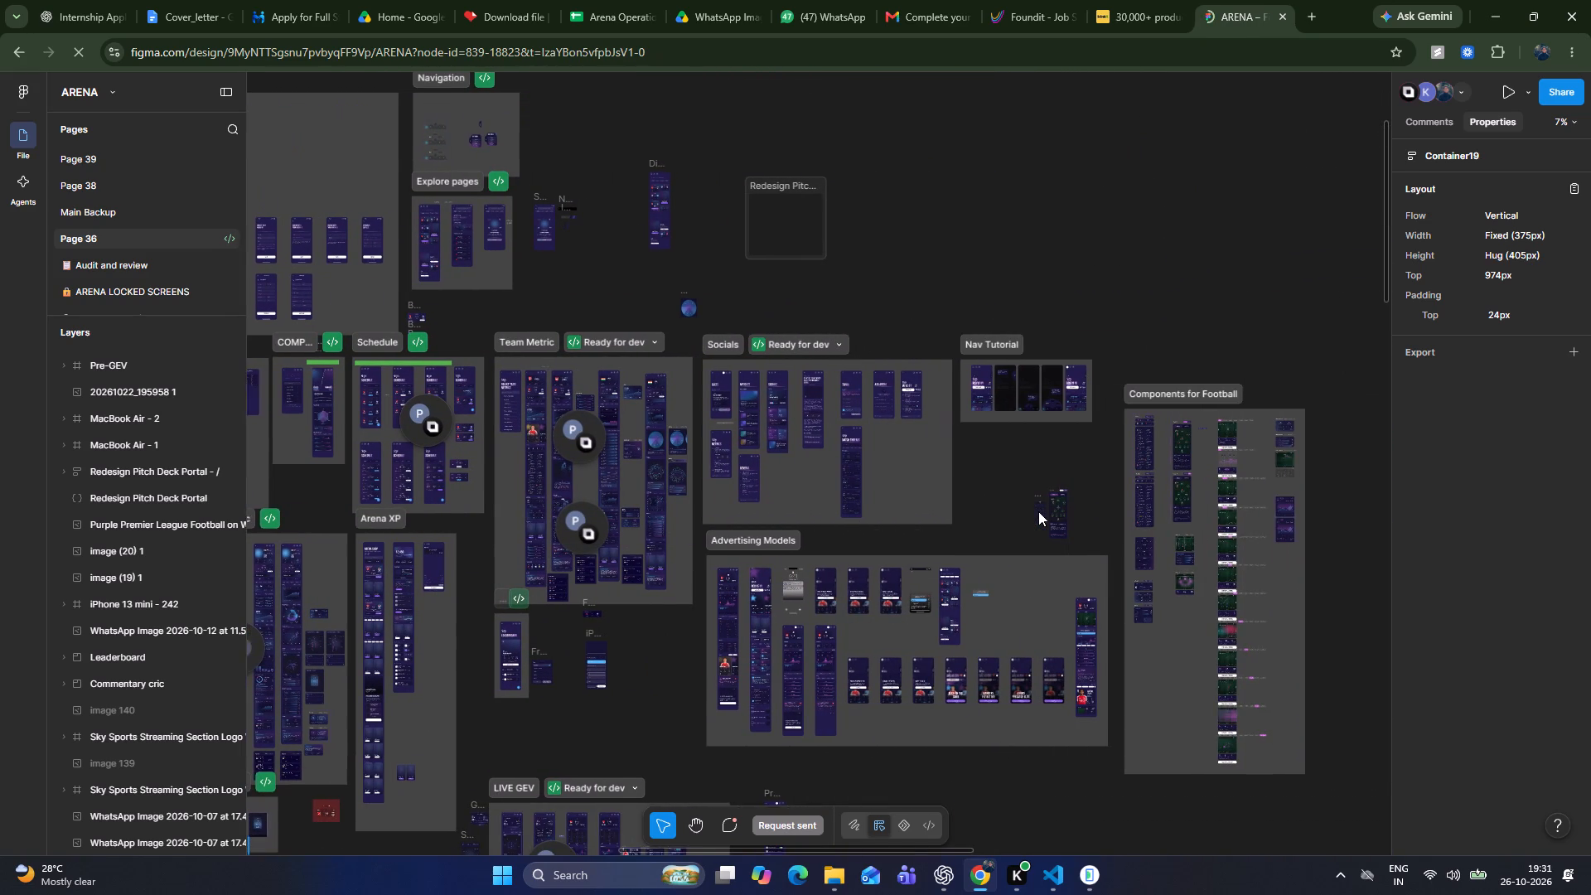
scroll(1038, 511, "left", 1)
scroll(1038, 511, "right", 7)
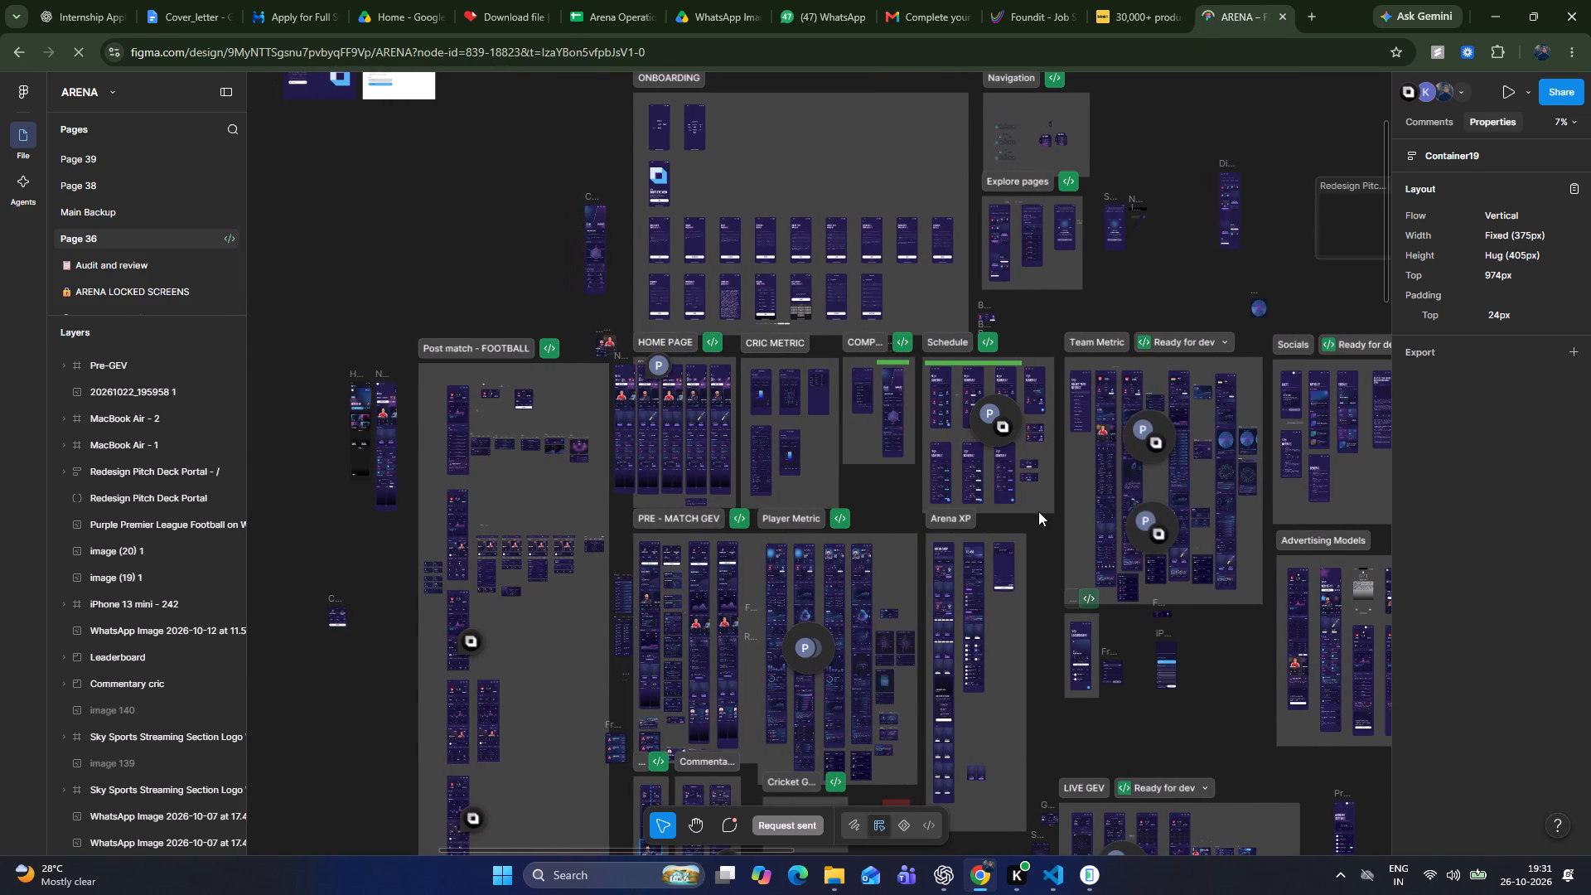
scroll(797, 310, "right", 4)
scroll(797, 310, "up", 2)
scroll(797, 310, "down", 5)
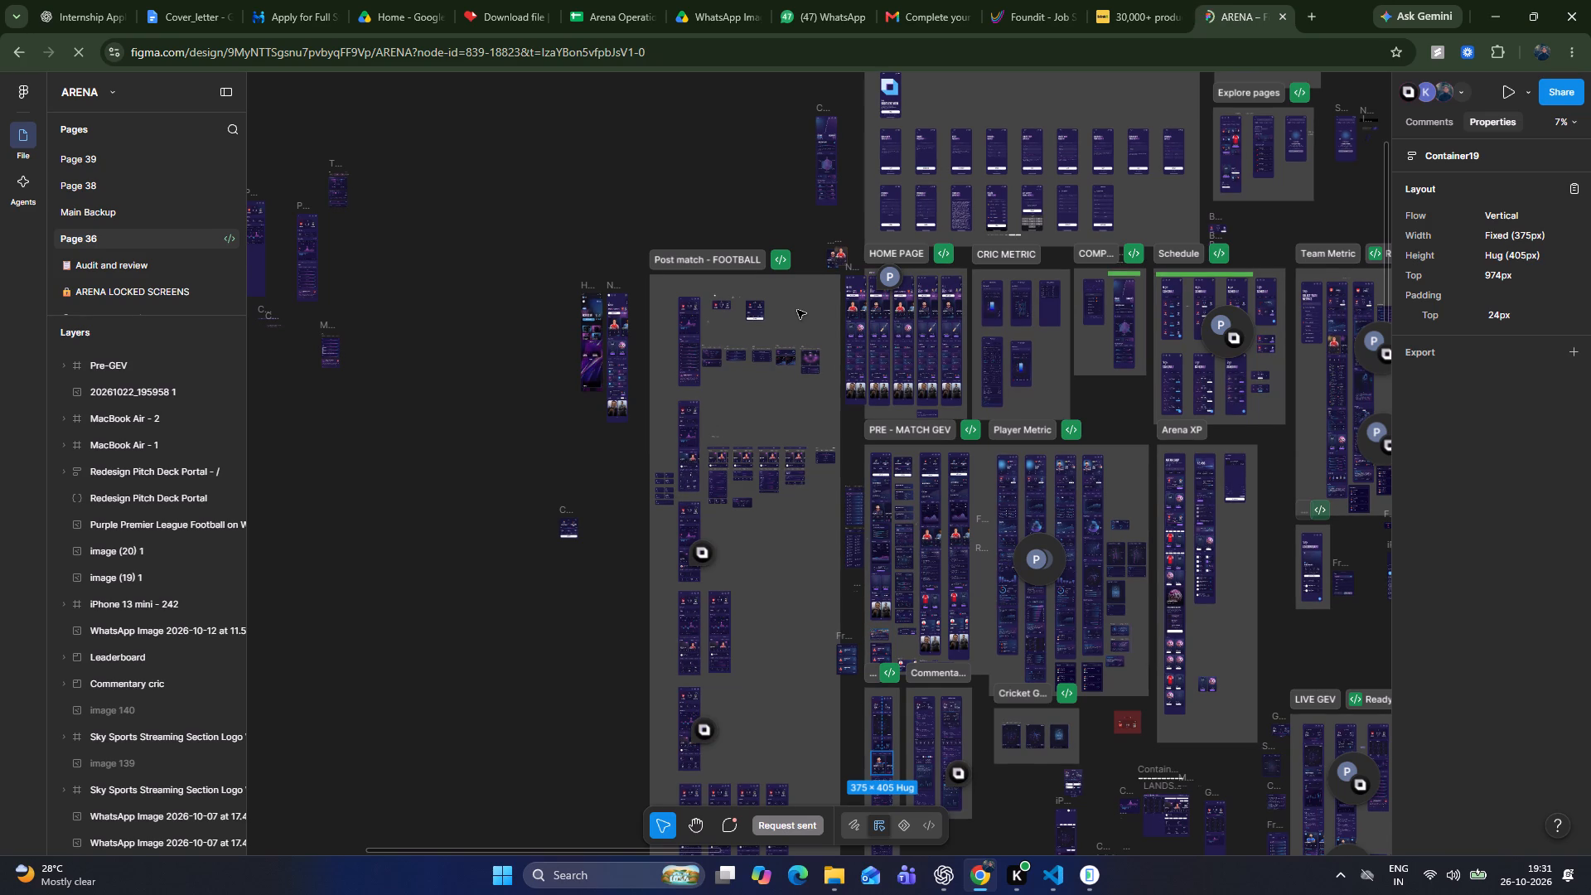
scroll(1016, 484, "left", 1)
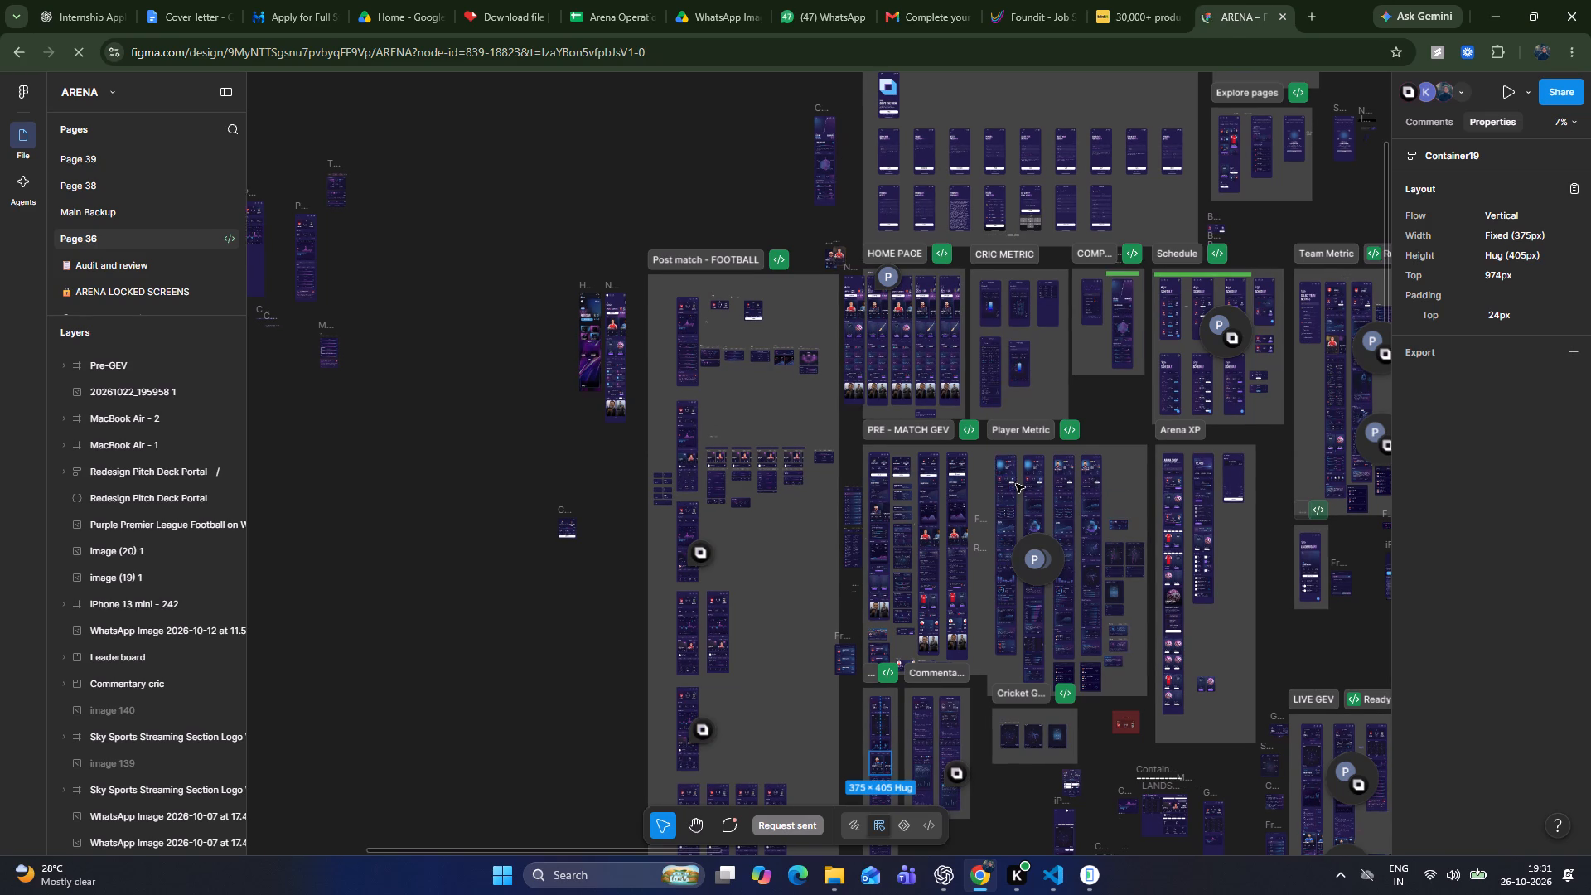
scroll(1016, 484, "left", 3)
scroll(1016, 484, "down", 2)
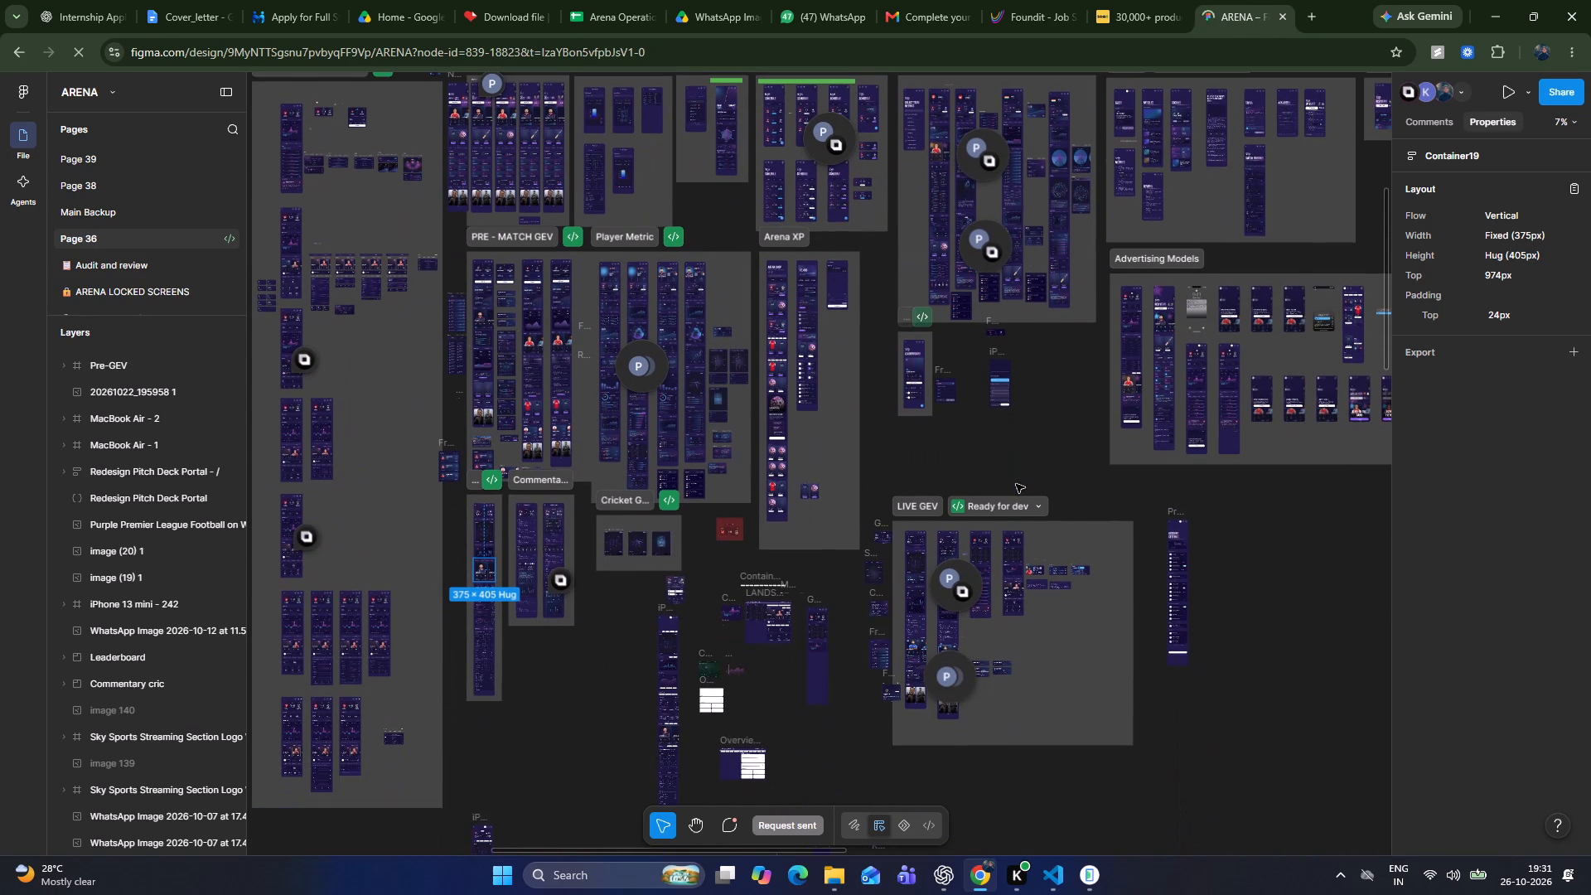
scroll(852, 515, "left", 3)
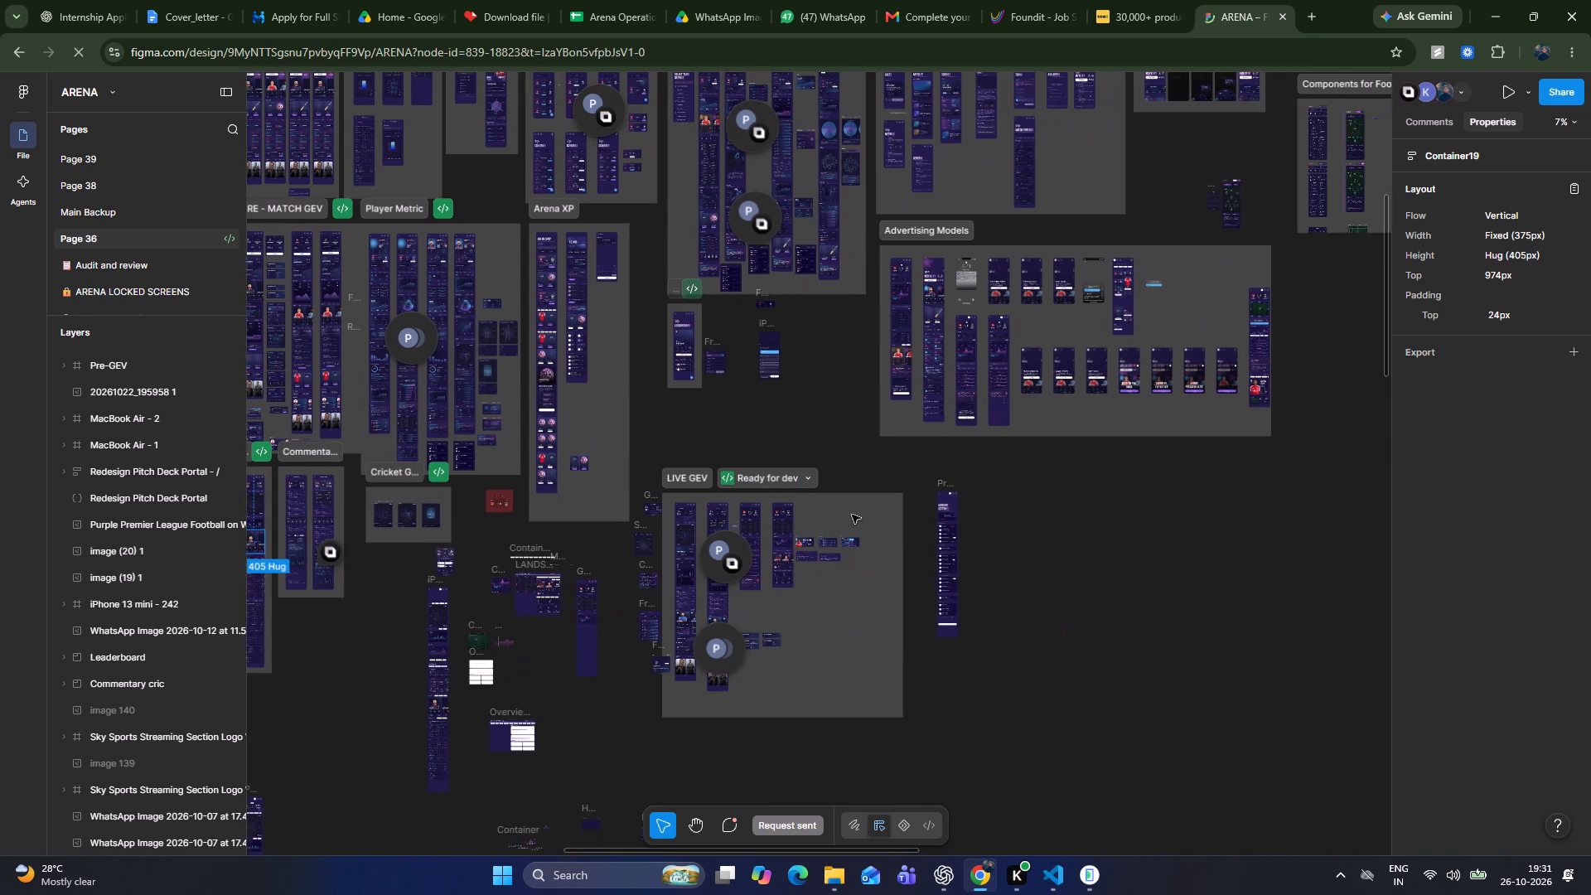
scroll(852, 515, "left", 1)
scroll(955, 381, "left", 1)
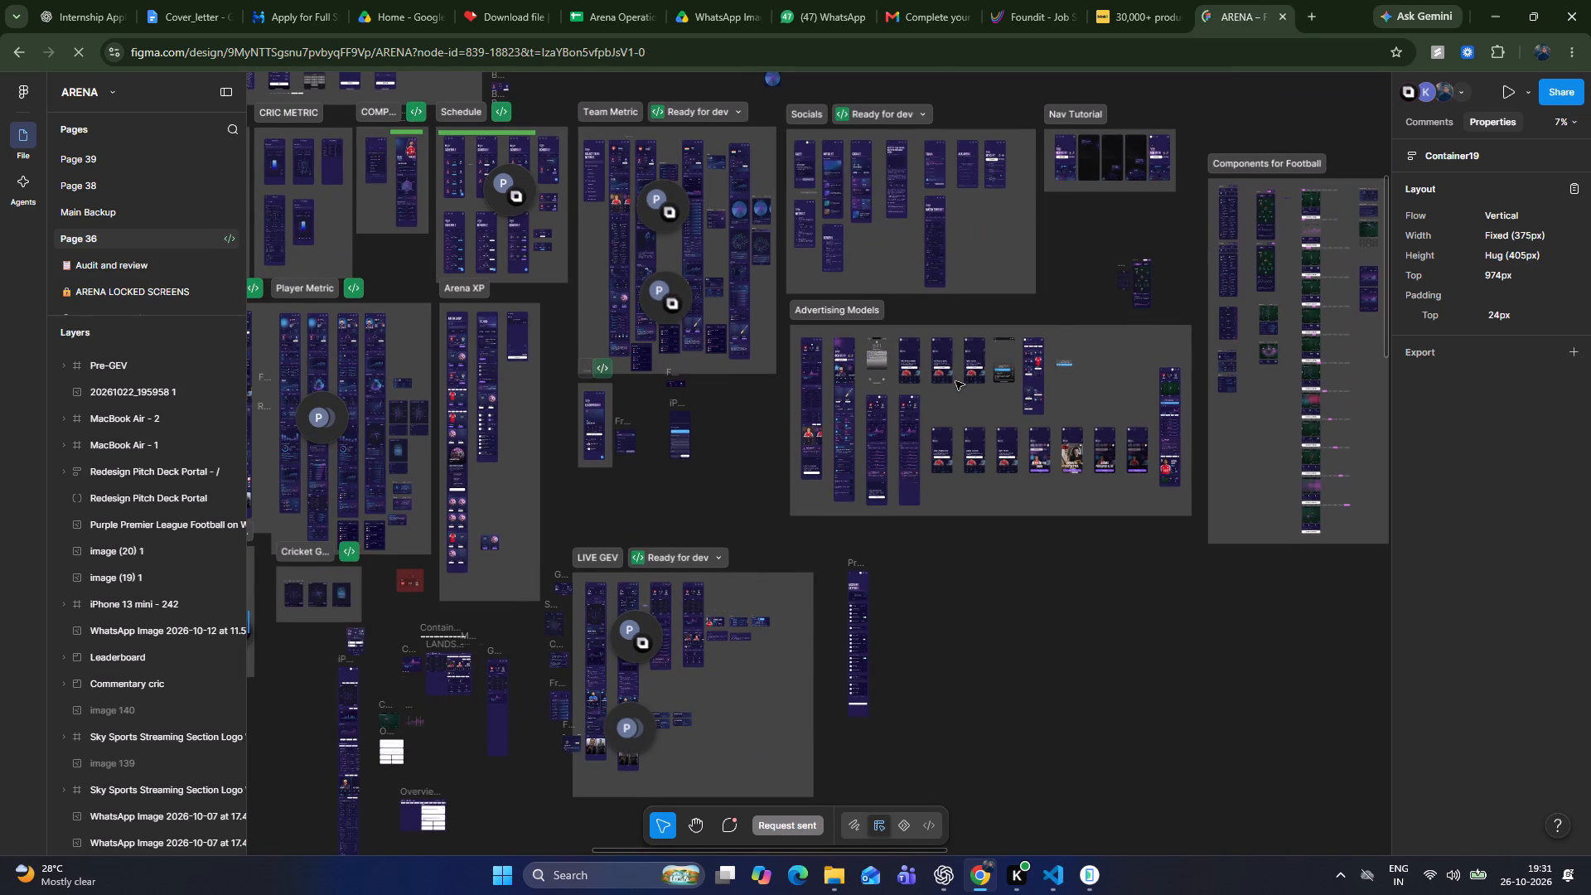
scroll(733, 389, "up", 1)
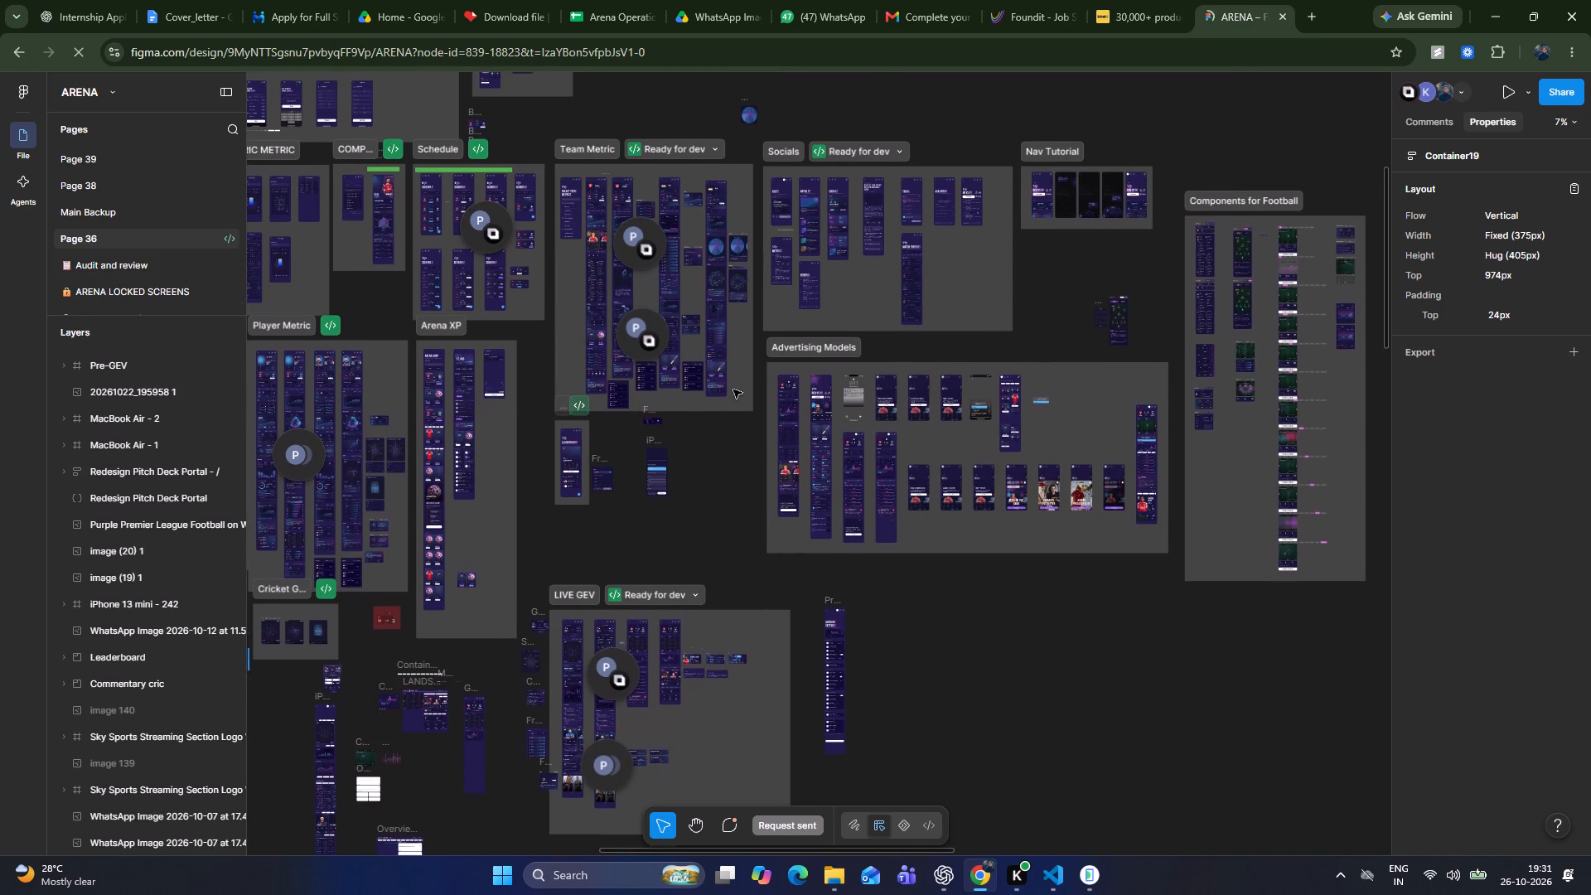
scroll(733, 389, "up", 1)
scroll(733, 389, "right", 1)
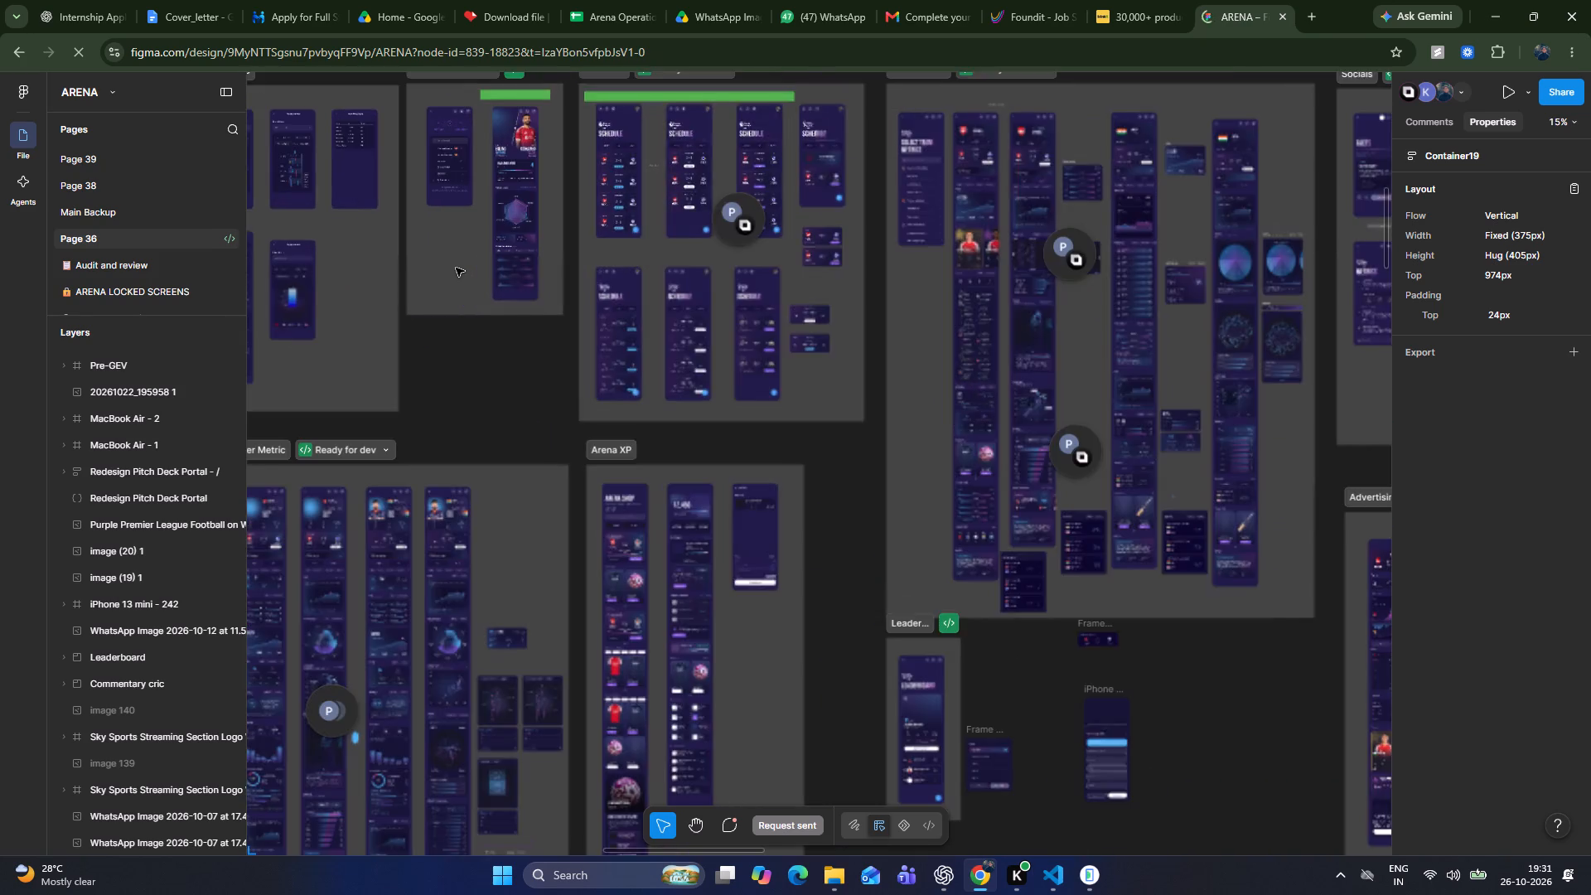
scroll(456, 268, "up", 1)
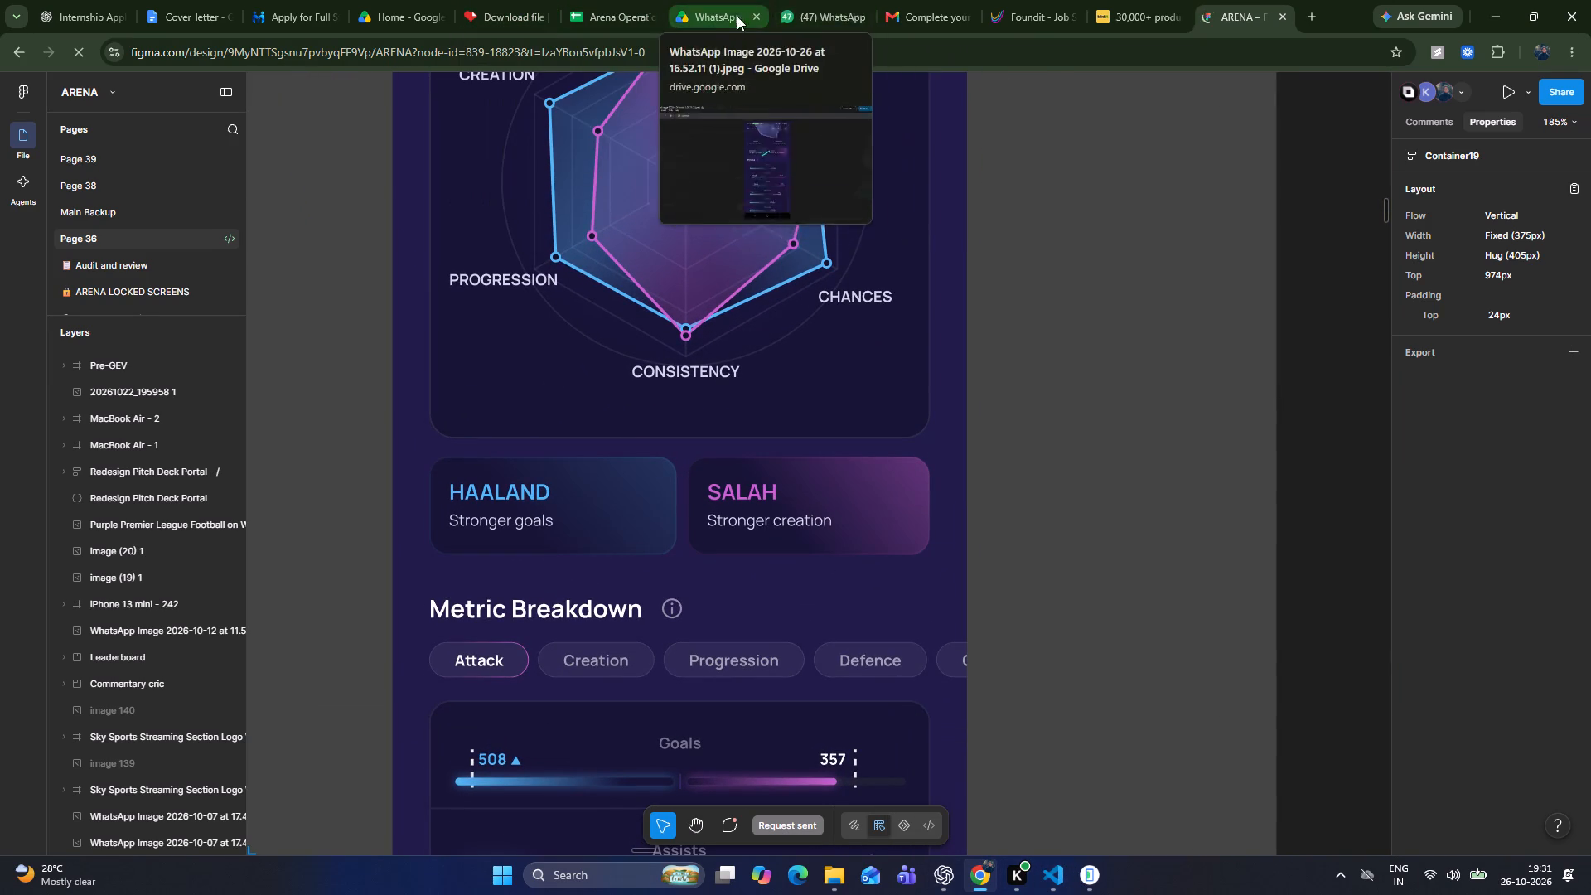
Return to the Arena Operations Master Tracker and assign the row 922 bug "Should be CAPS." to Arunima.
left_click(606, 0)
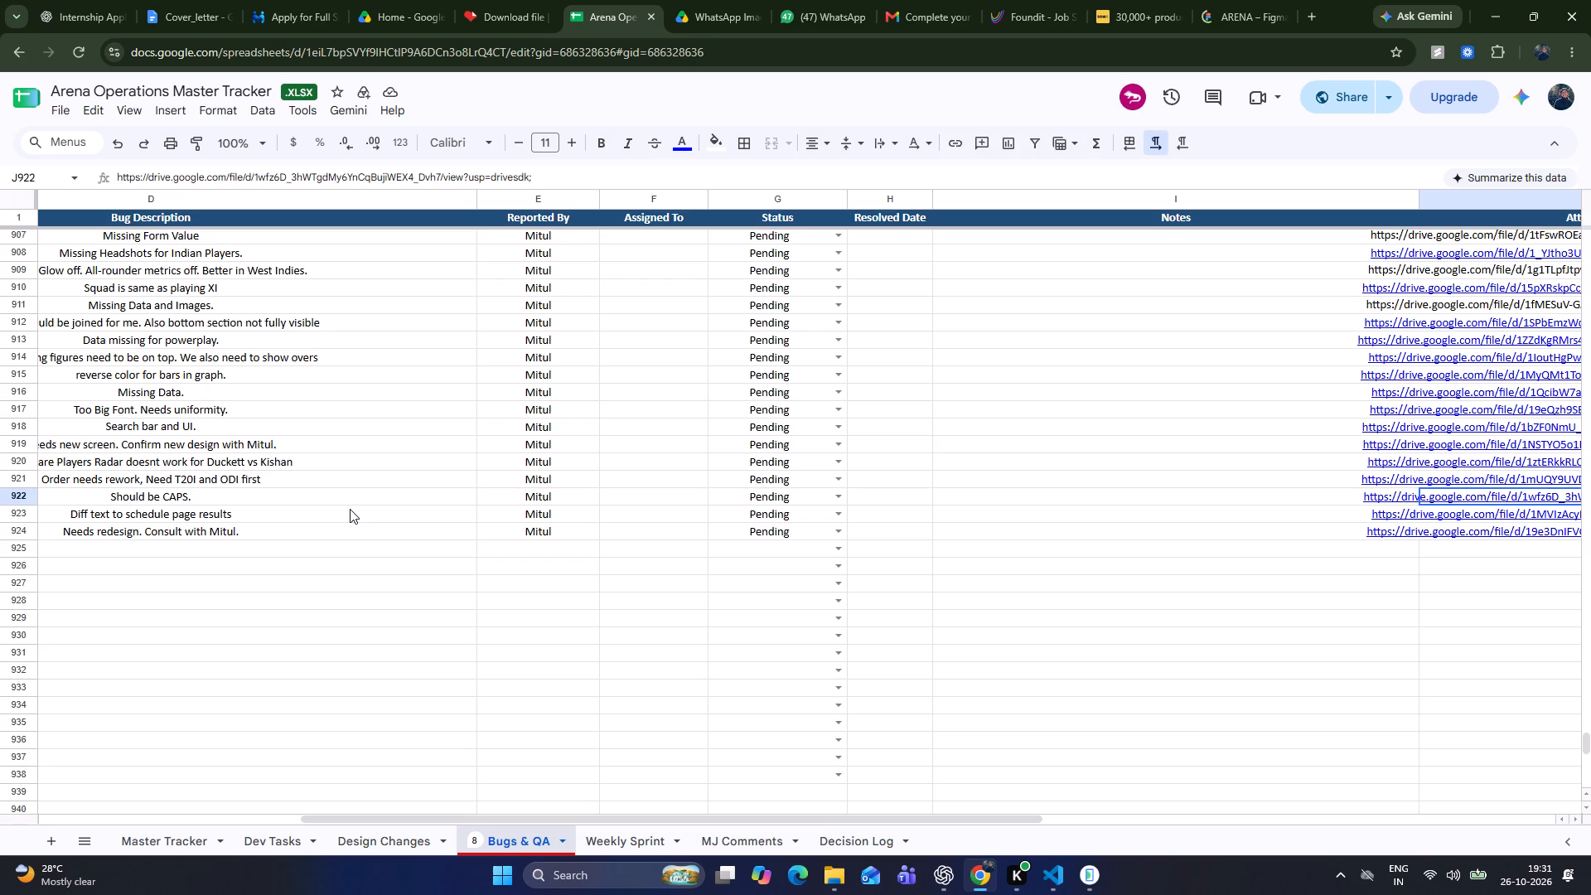
scroll(350, 509, "left", 1)
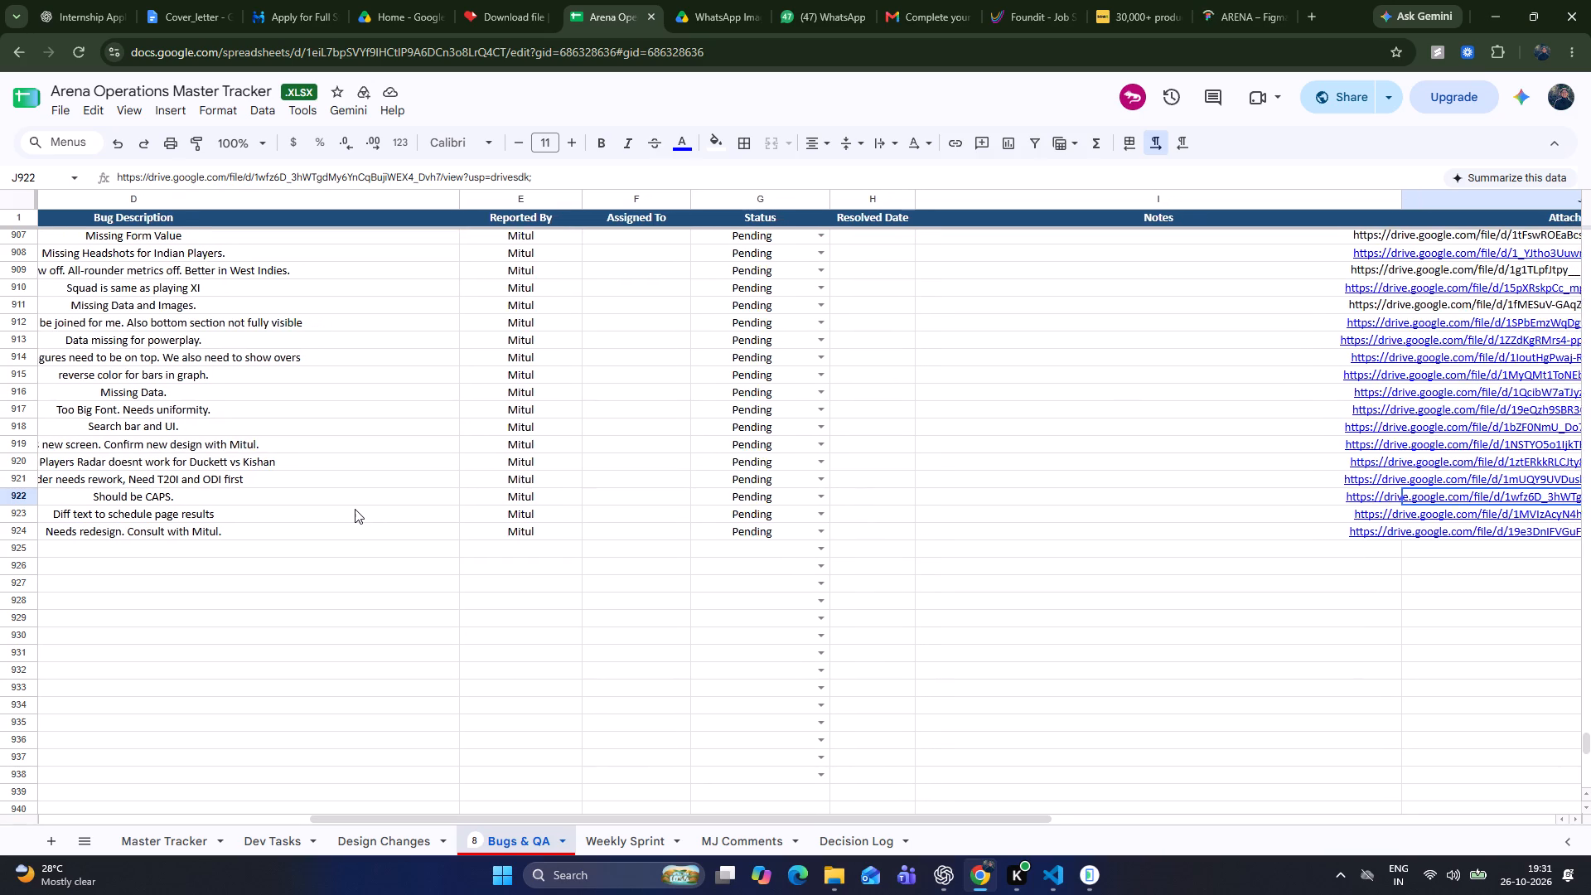
scroll(355, 509, "left", 1)
left_click(609, 498)
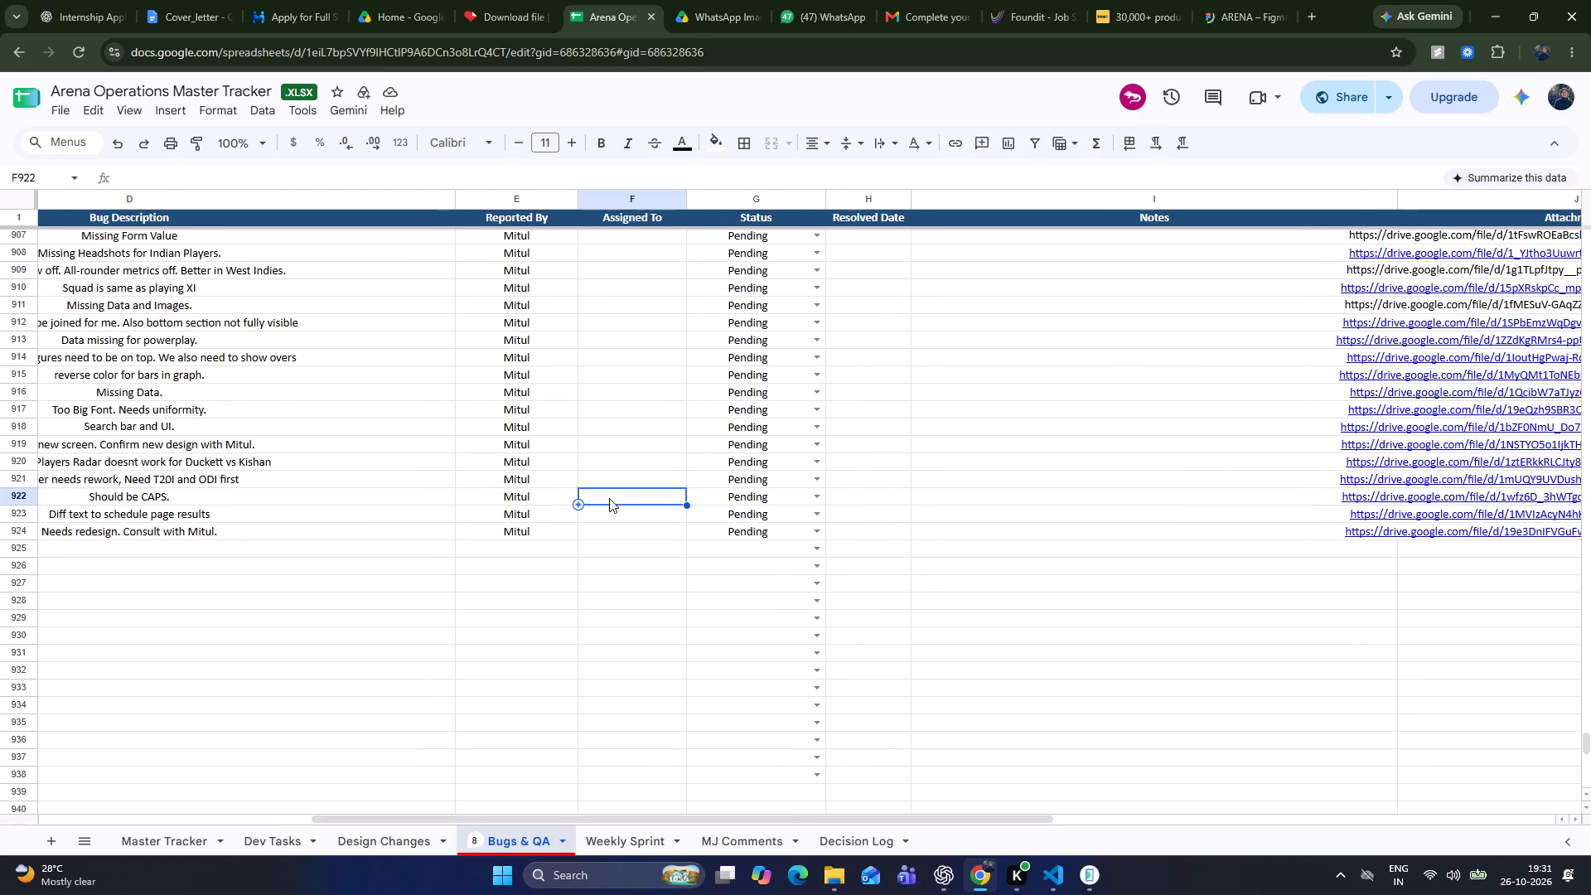
key("shift+a")
left_click(609, 498)
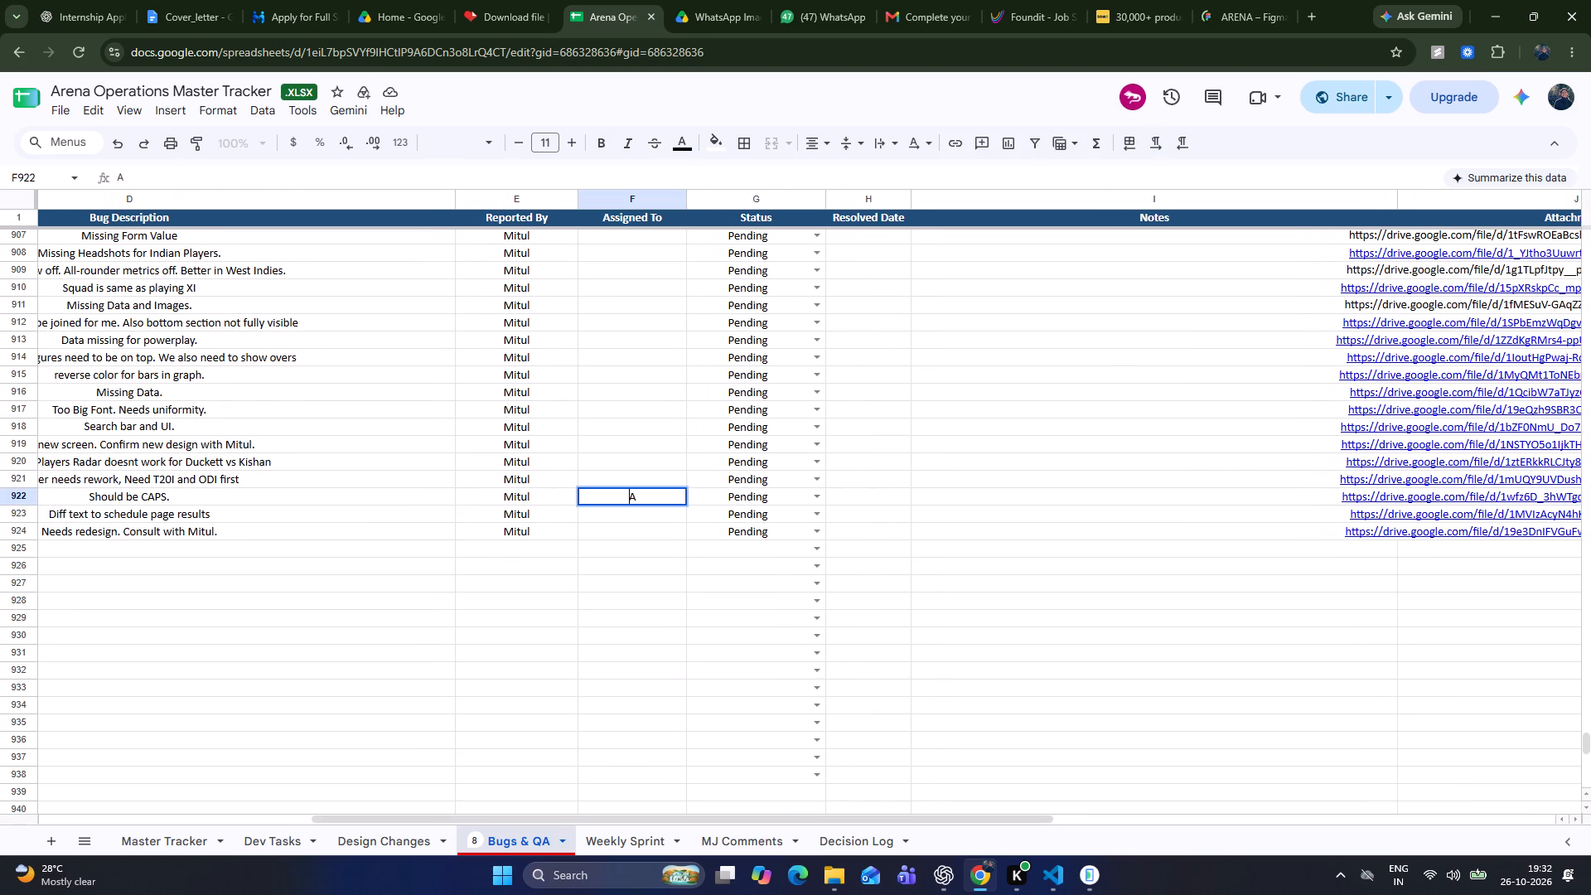
left_click(650, 493)
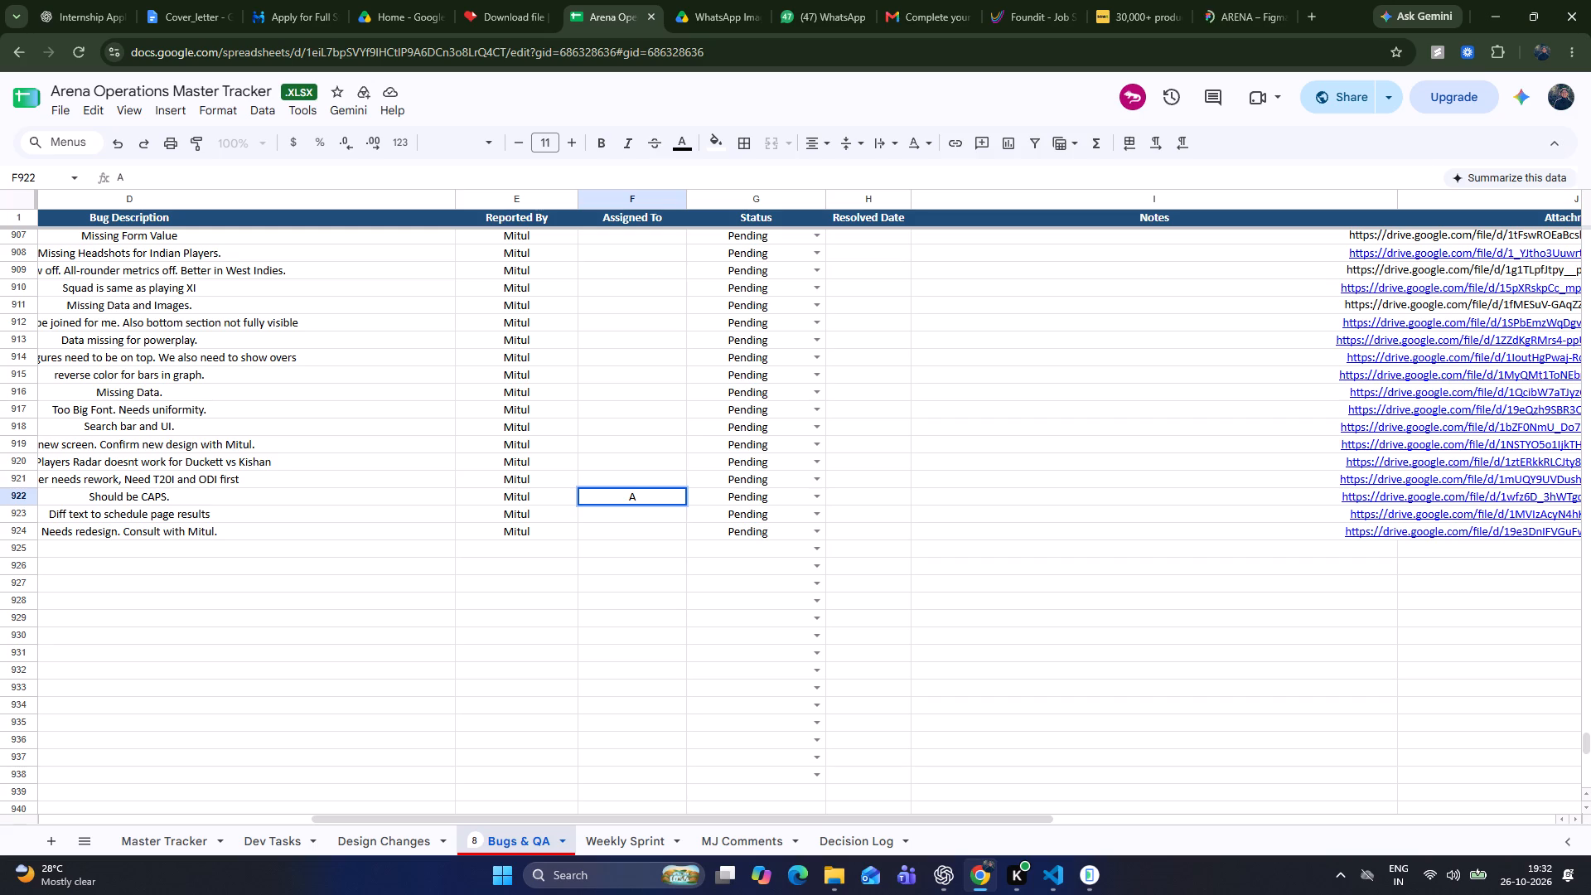
type("runima")
left_click(1389, 496)
left_click(1439, 496)
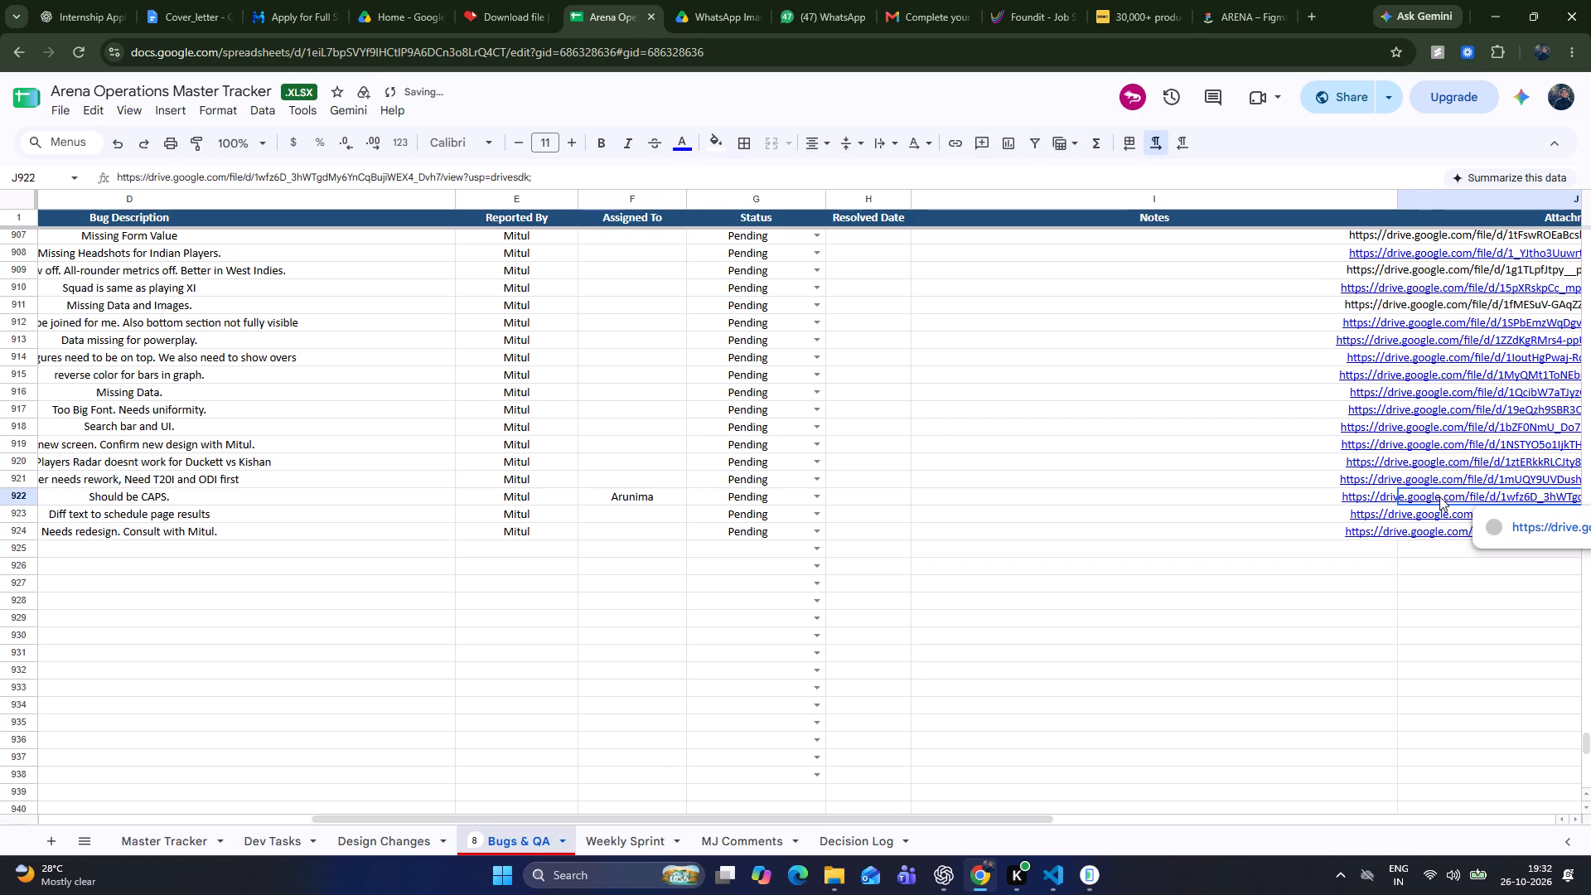
Switch to the Android emulator and look through the Arena app's Schedule page and the Cricket home page down to Intelligence.
left_click(1100, 881)
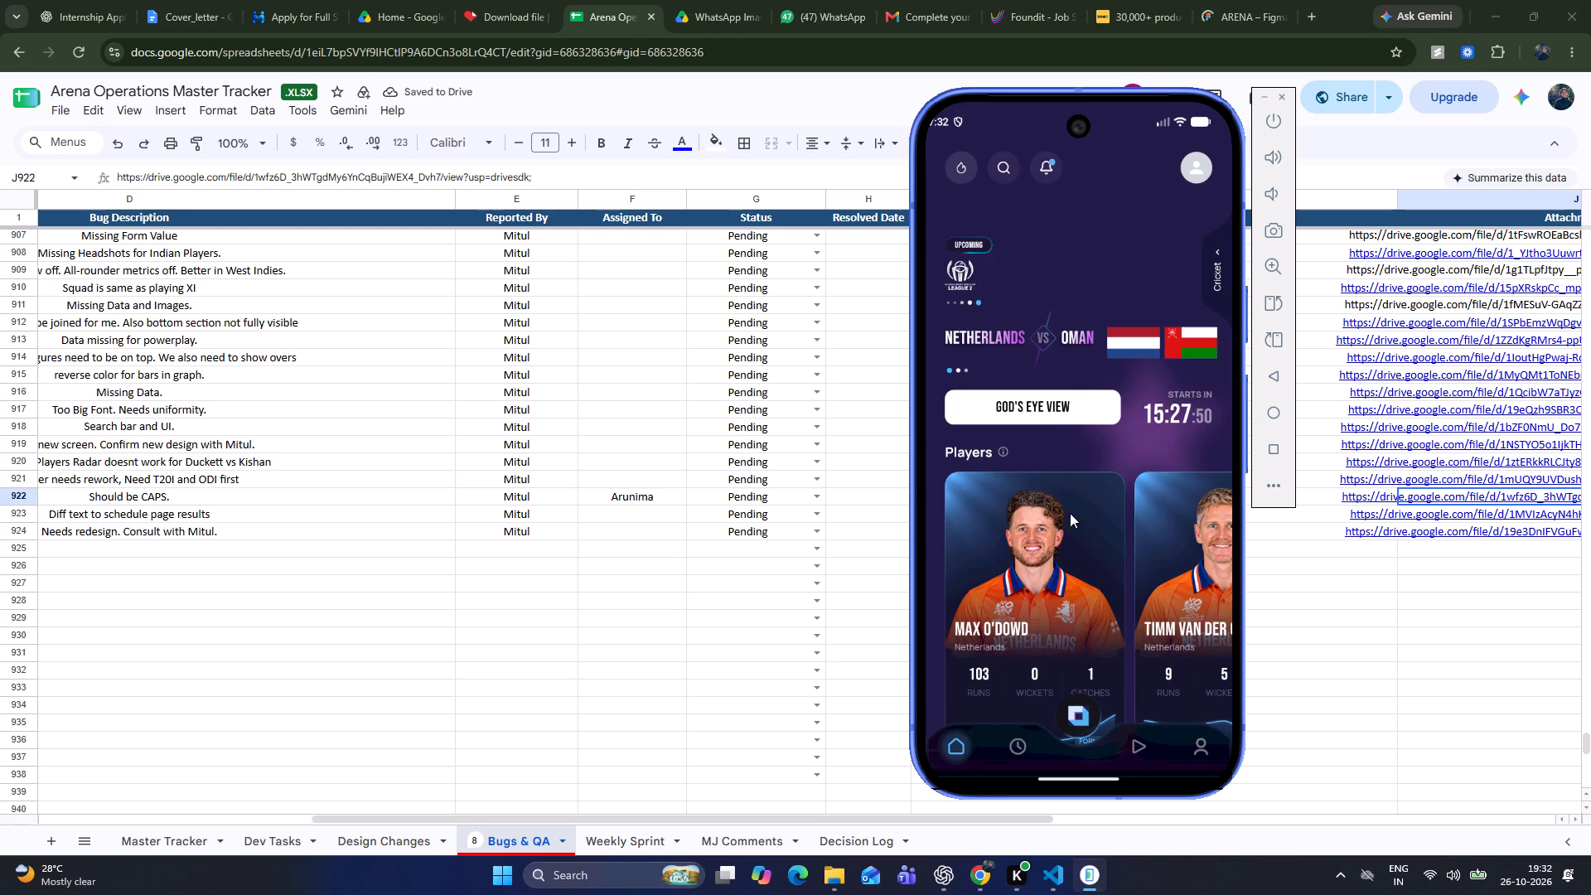
left_click(1016, 745)
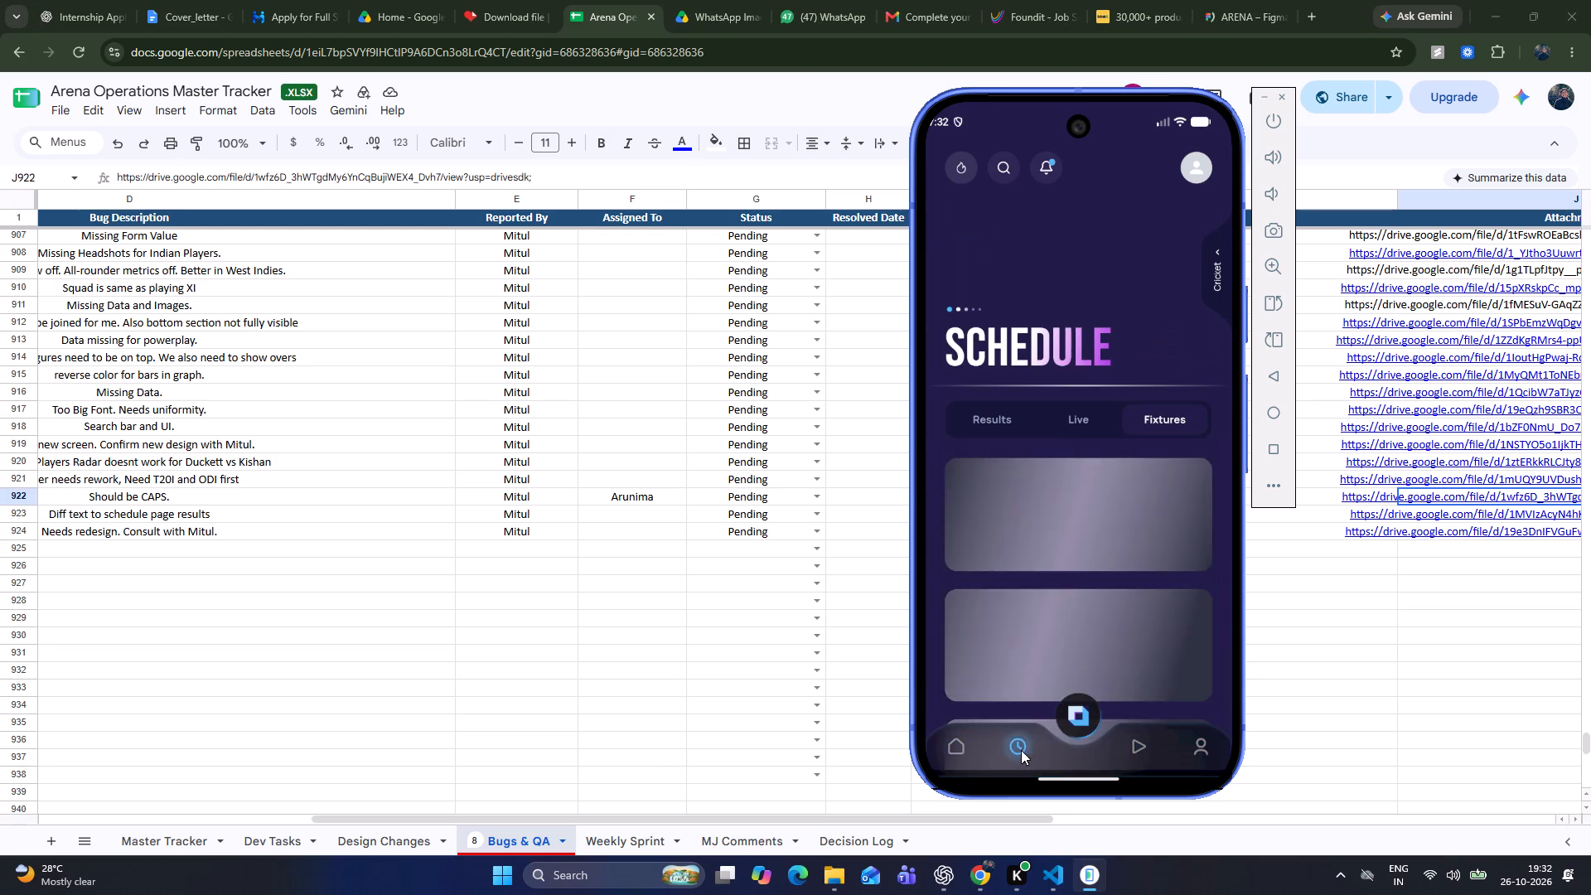
left_click(950, 748)
left_click_drag(1046, 649, 1075, 490)
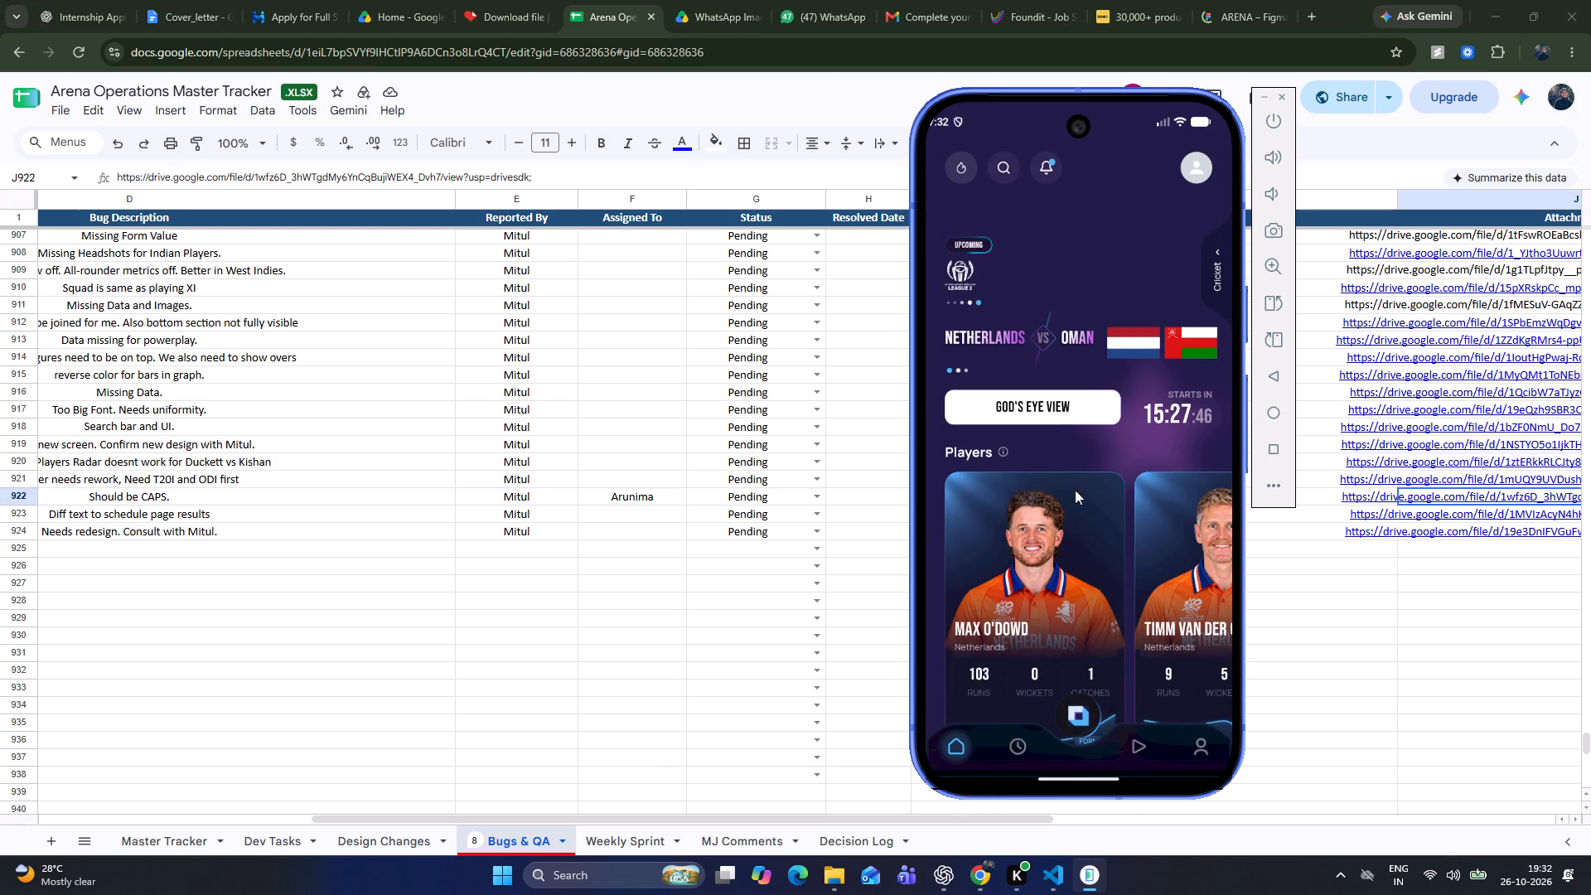
left_click_drag(1075, 490, 1081, 454)
left_click_drag(1078, 556, 1122, 315)
left_click_drag(1110, 451, 1090, 330)
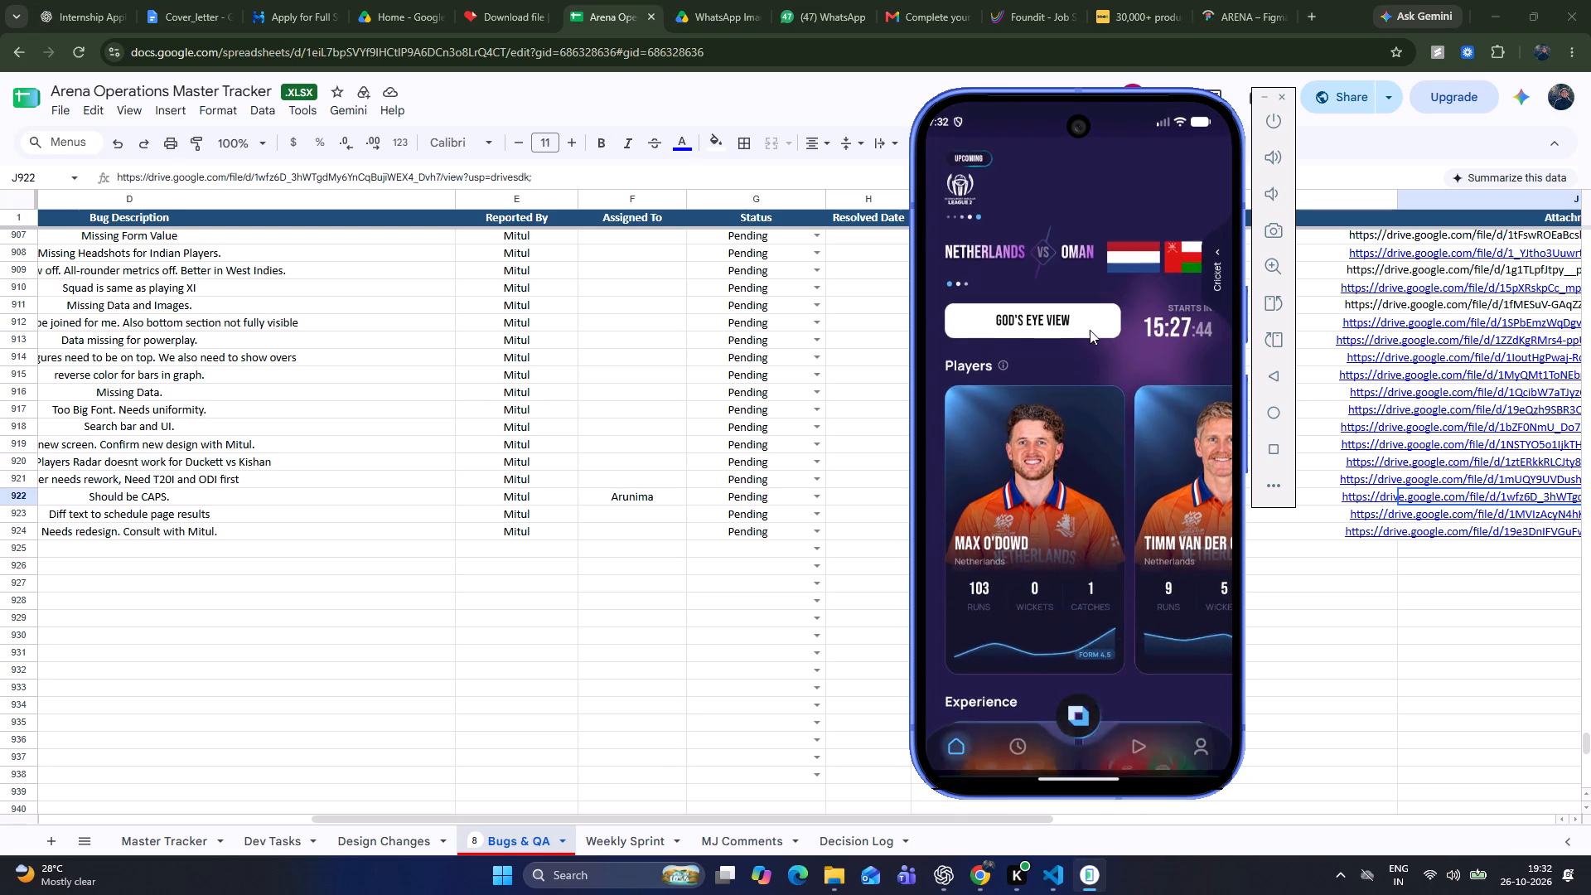
left_click_drag(1090, 330, 1097, 259)
left_click_drag(1081, 590, 1099, 284)
left_click_drag(1063, 619, 1097, 351)
left_click_drag(1086, 597, 1120, 375)
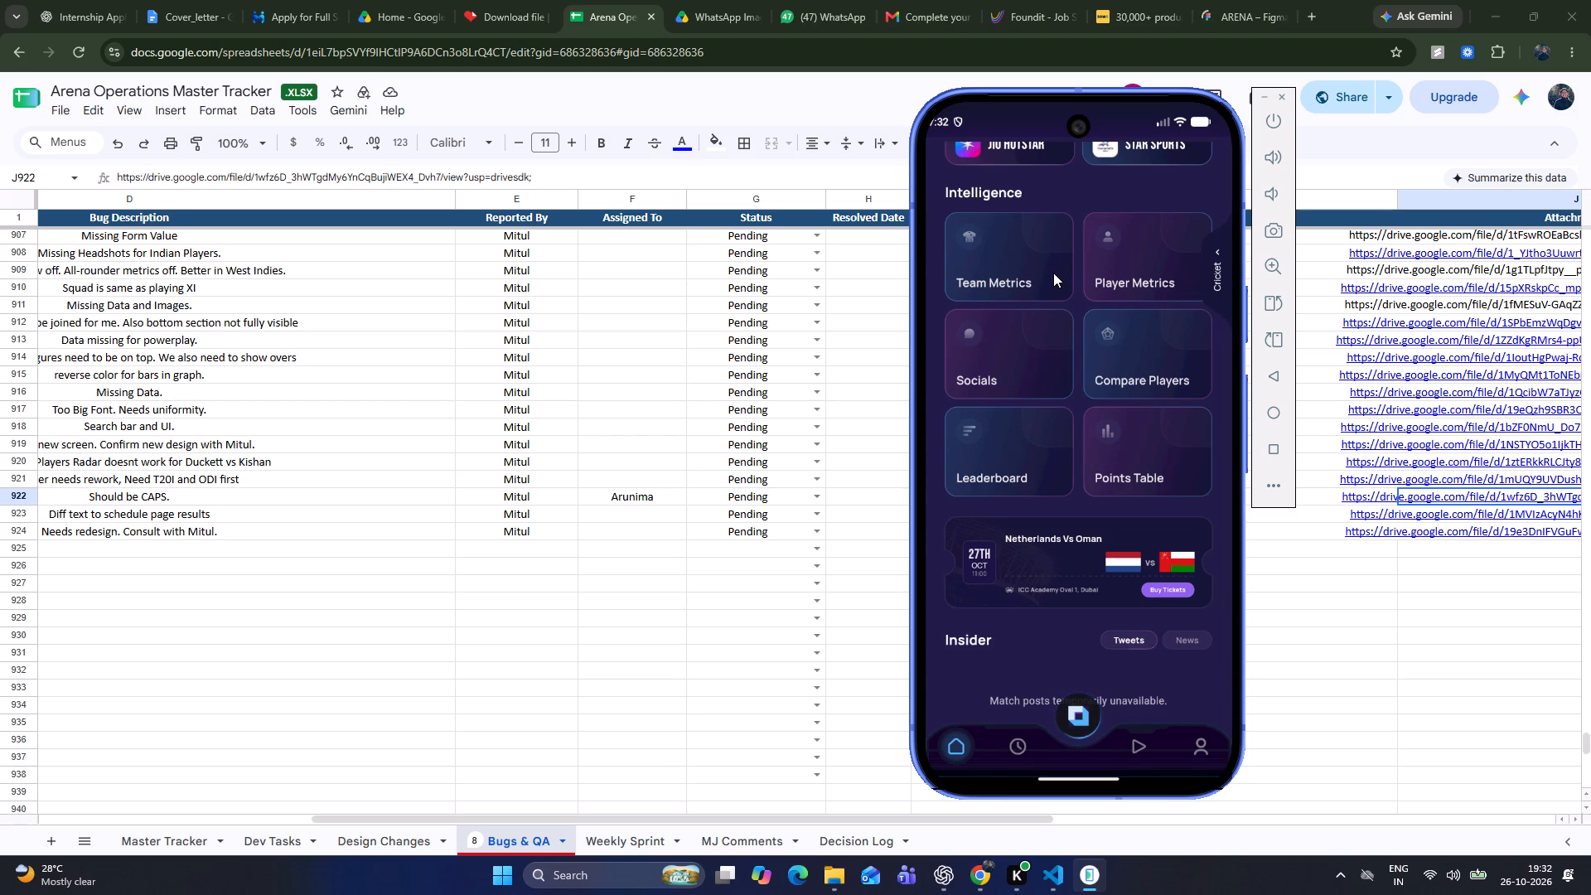
Check the Team Metrics selection page, go back, and open Compare Players from the Intelligence section.
left_click(1053, 273)
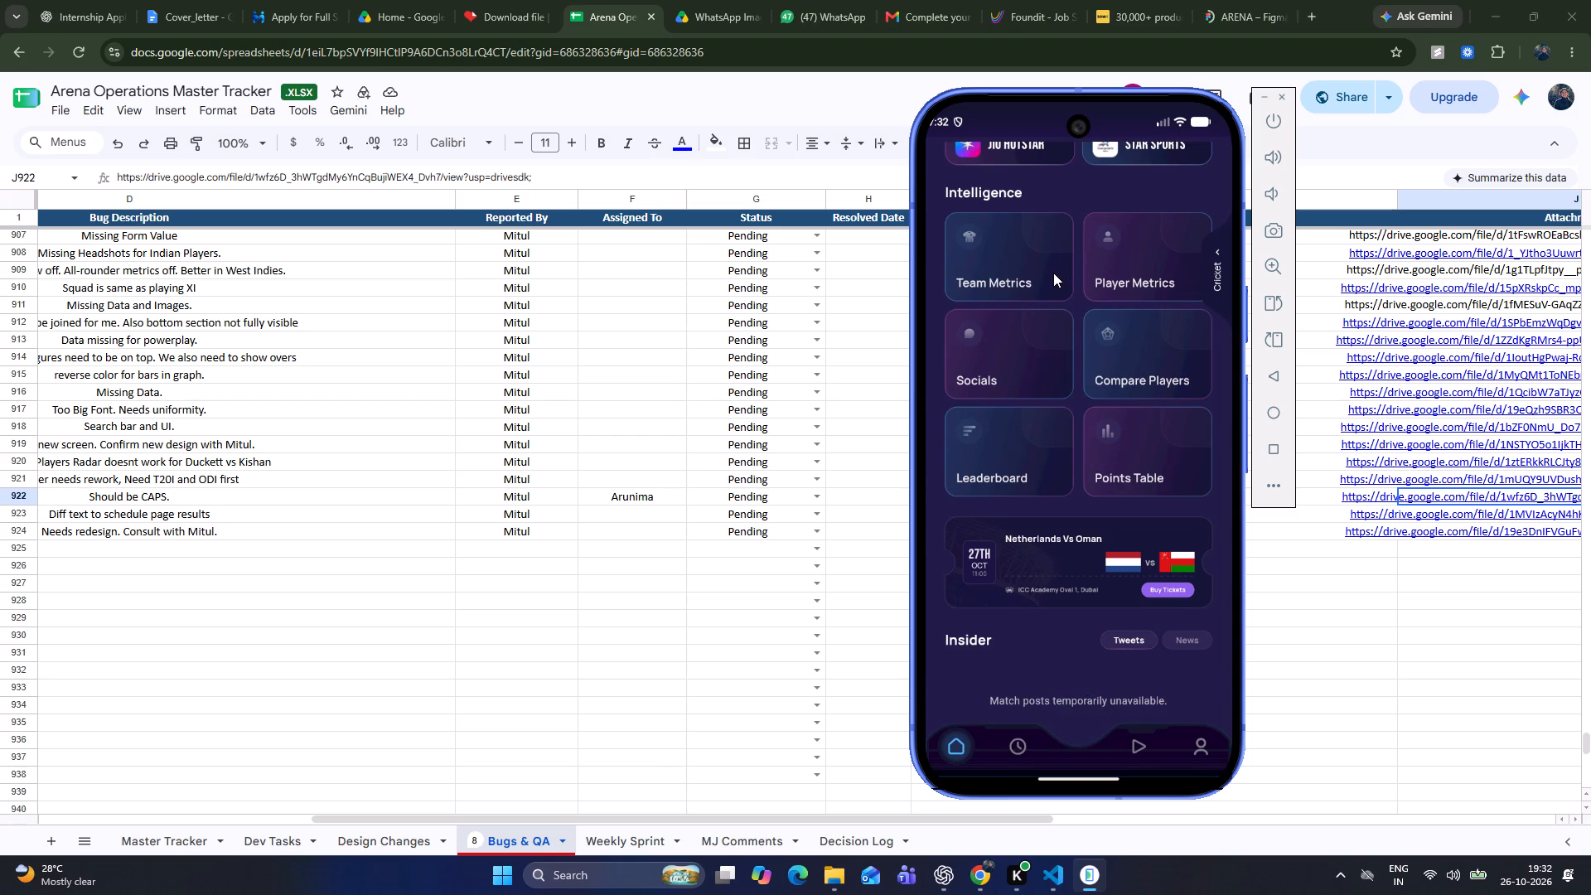
left_click(1270, 375)
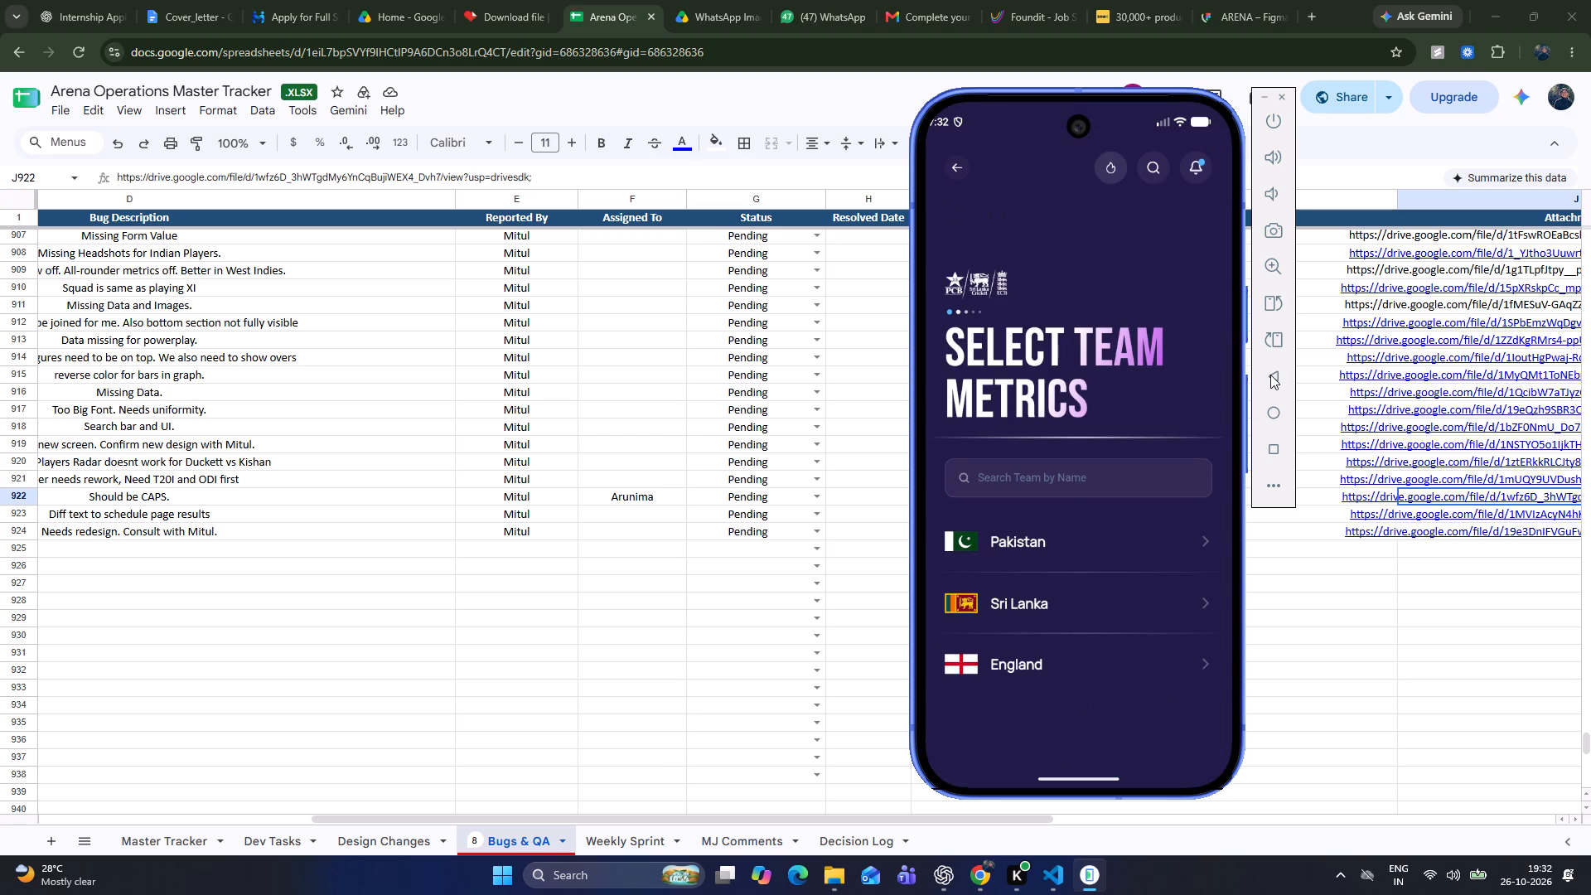
left_click(1150, 369)
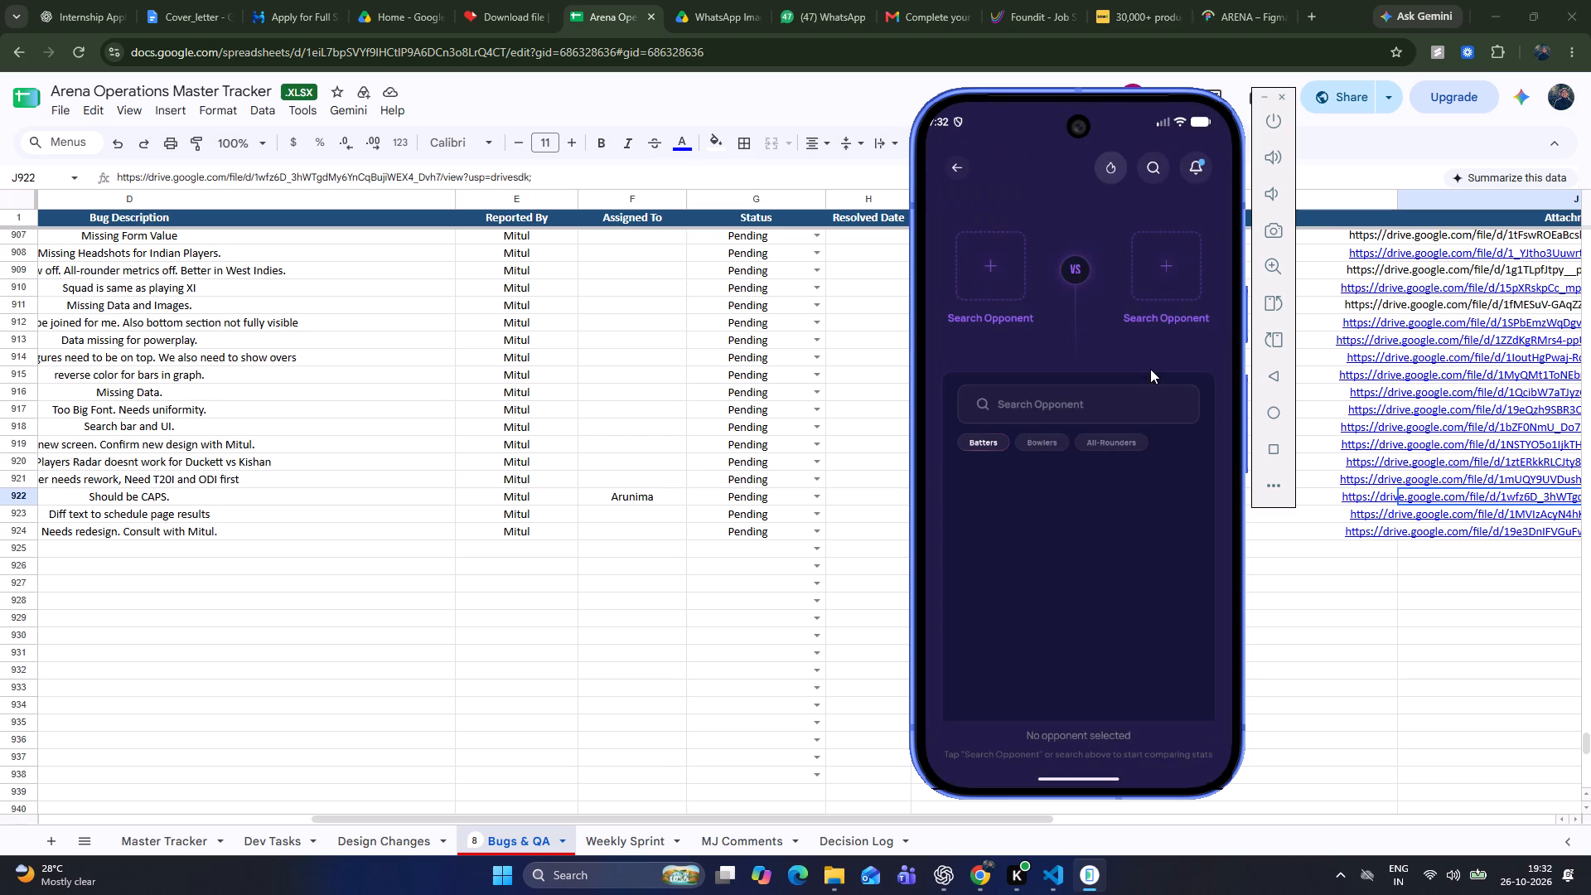
Select Gerhard Erasmus and Safyaan Sharif as the compared players and bring up the Performance section of their comparison.
left_click(1031, 527)
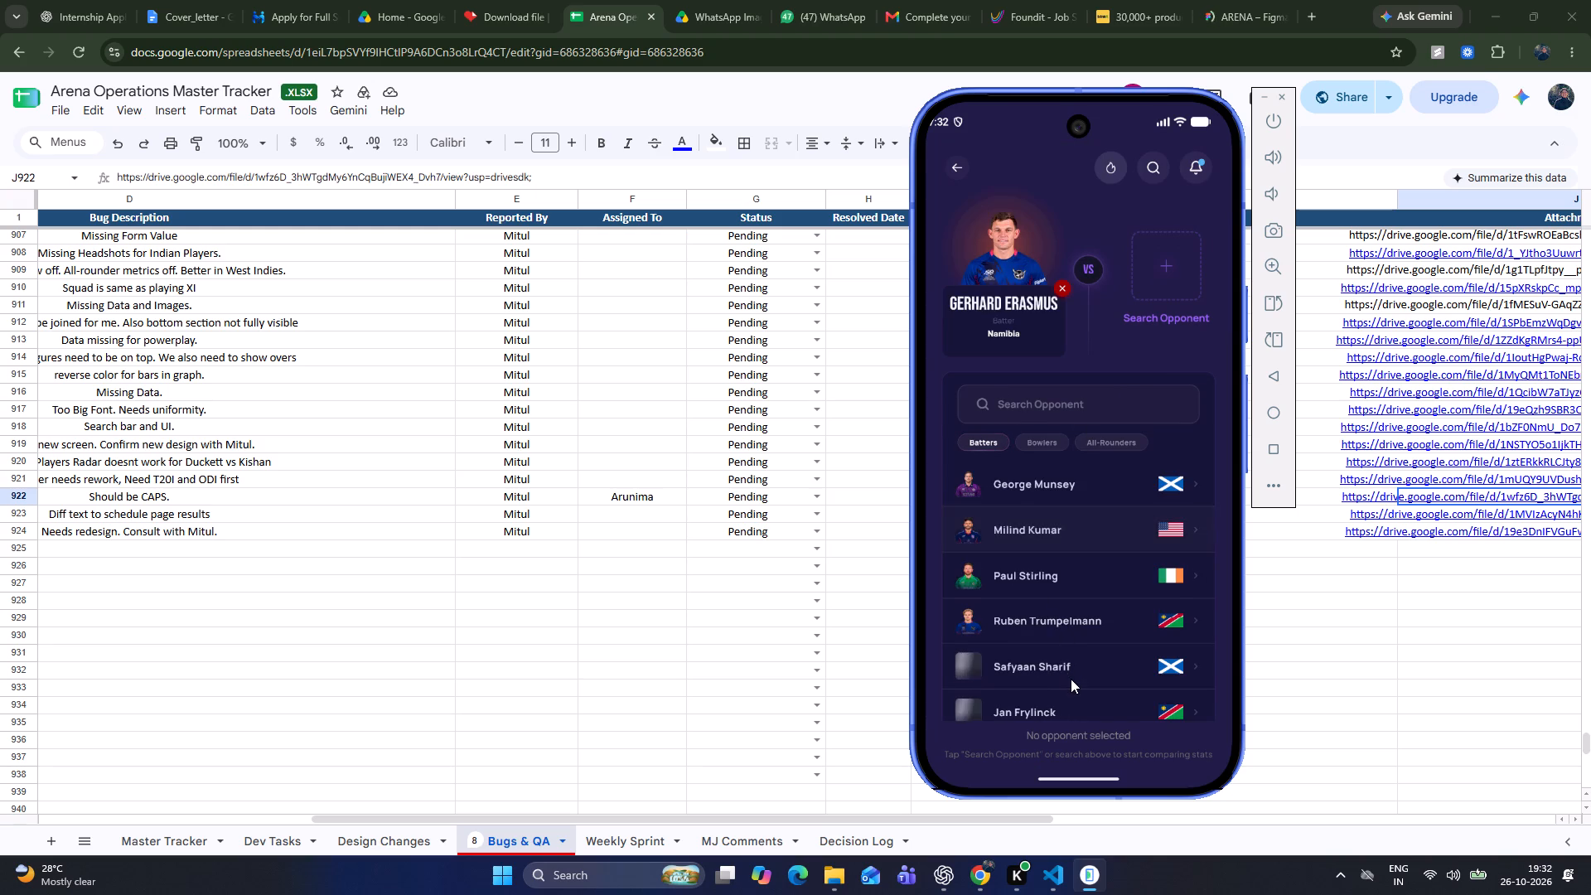
left_click(1071, 679)
left_click_drag(1071, 679, 1074, 597)
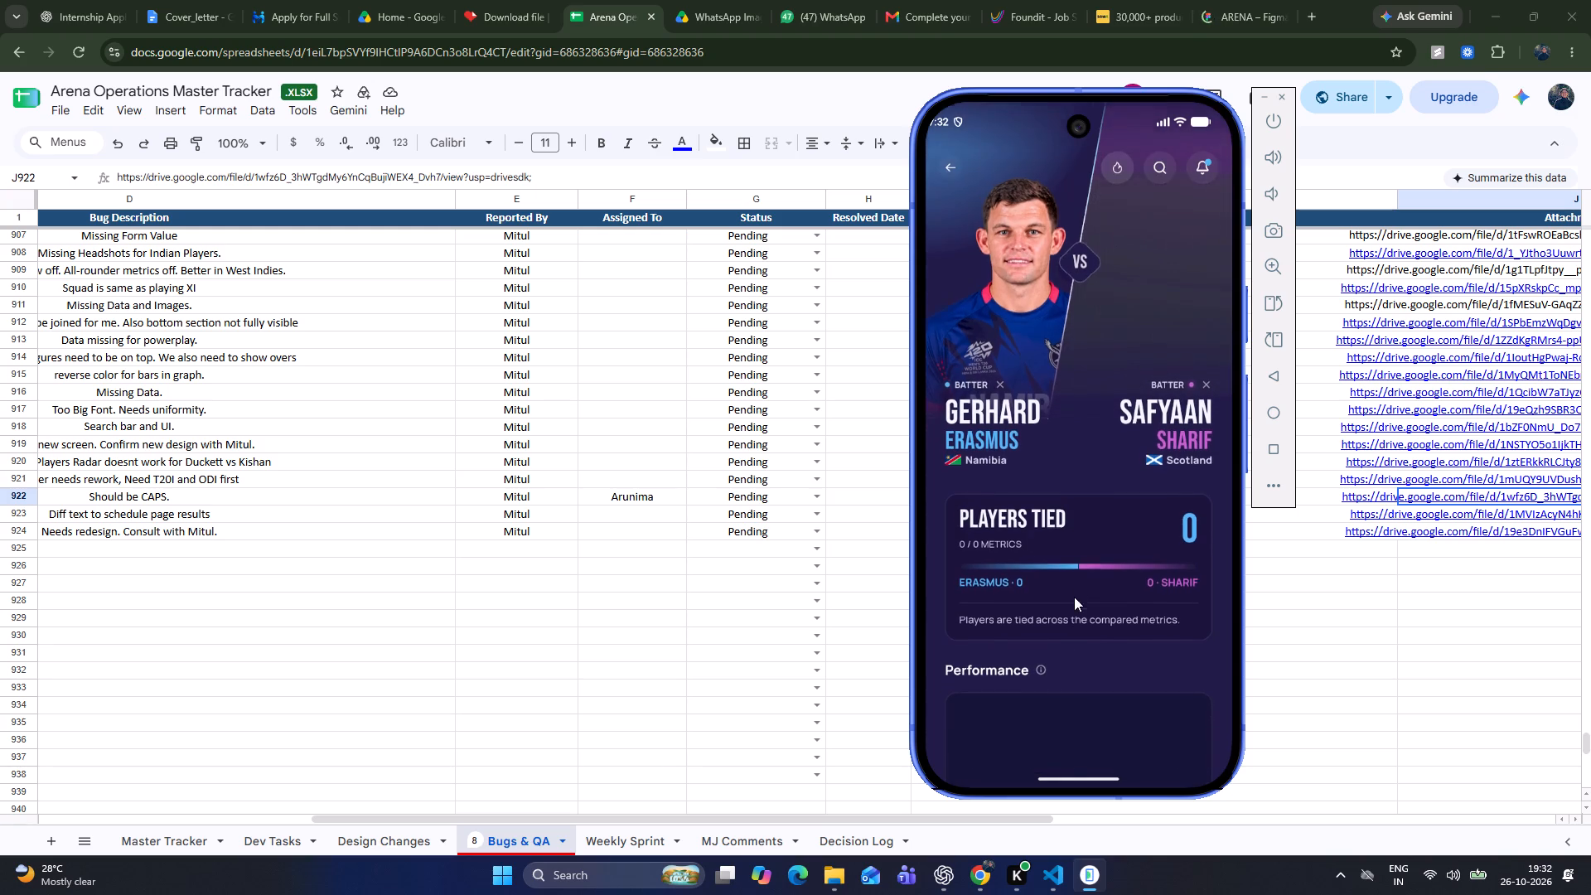
left_click_drag(1074, 597, 1072, 358)
key("Print")
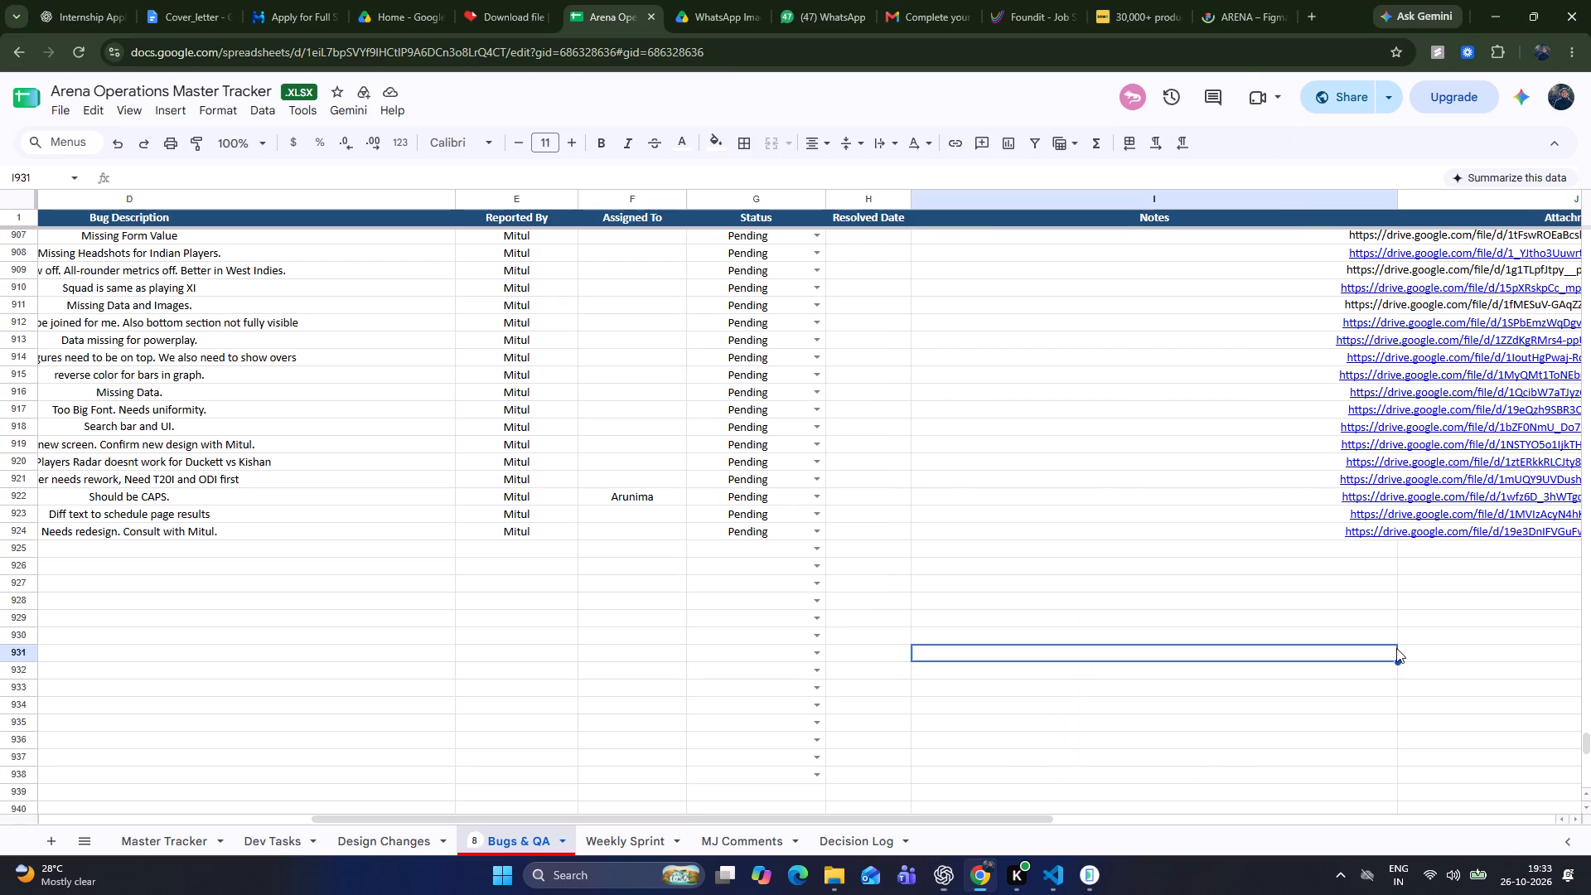
left_click(815, 494)
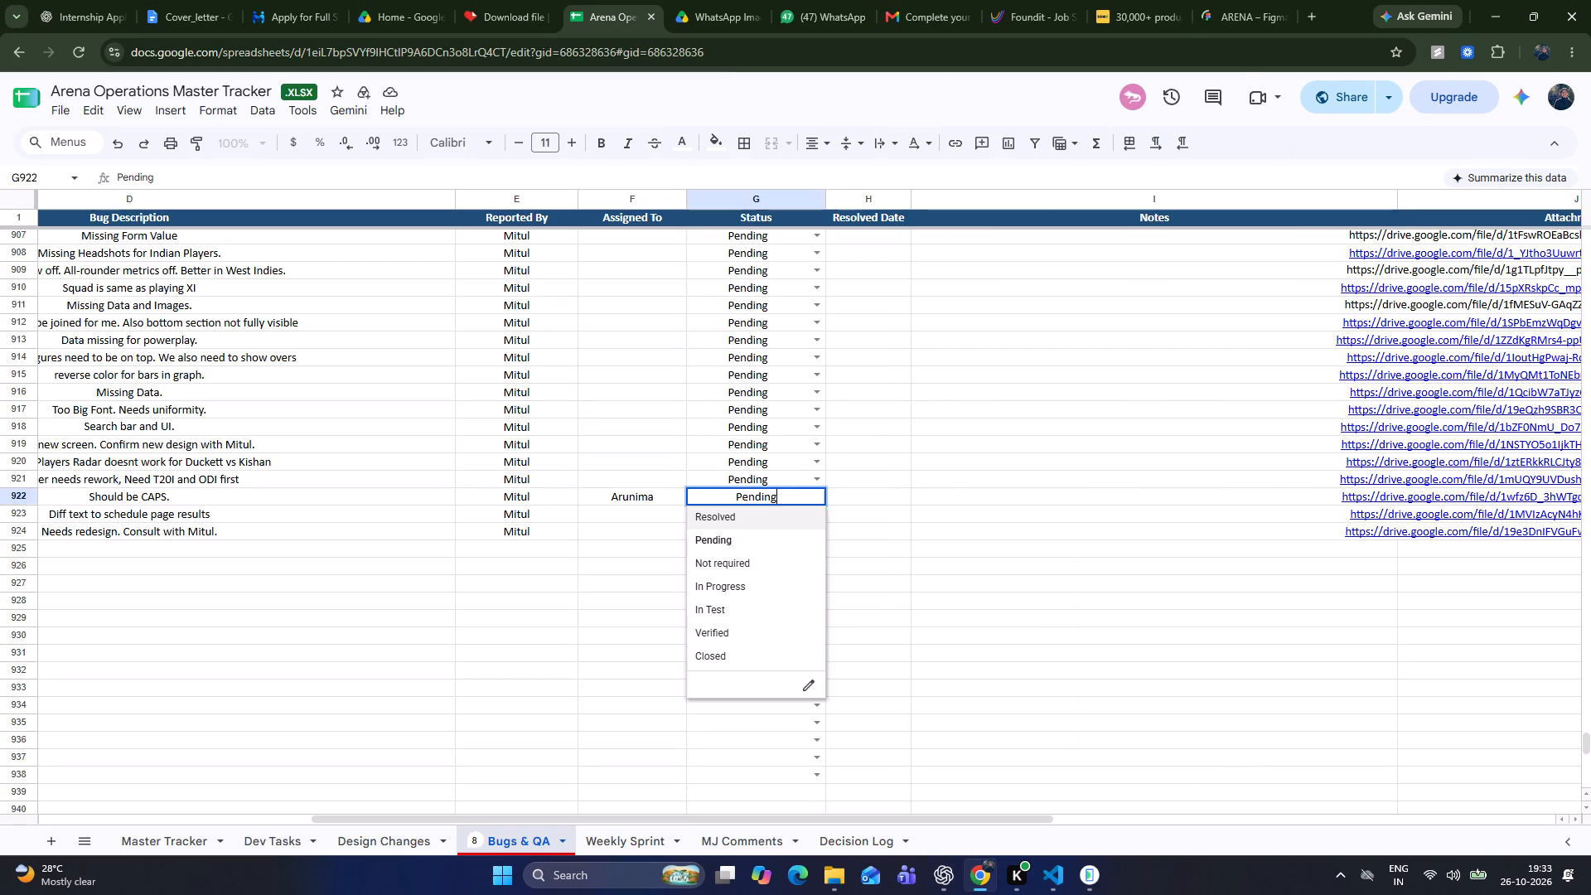
left_click(781, 519)
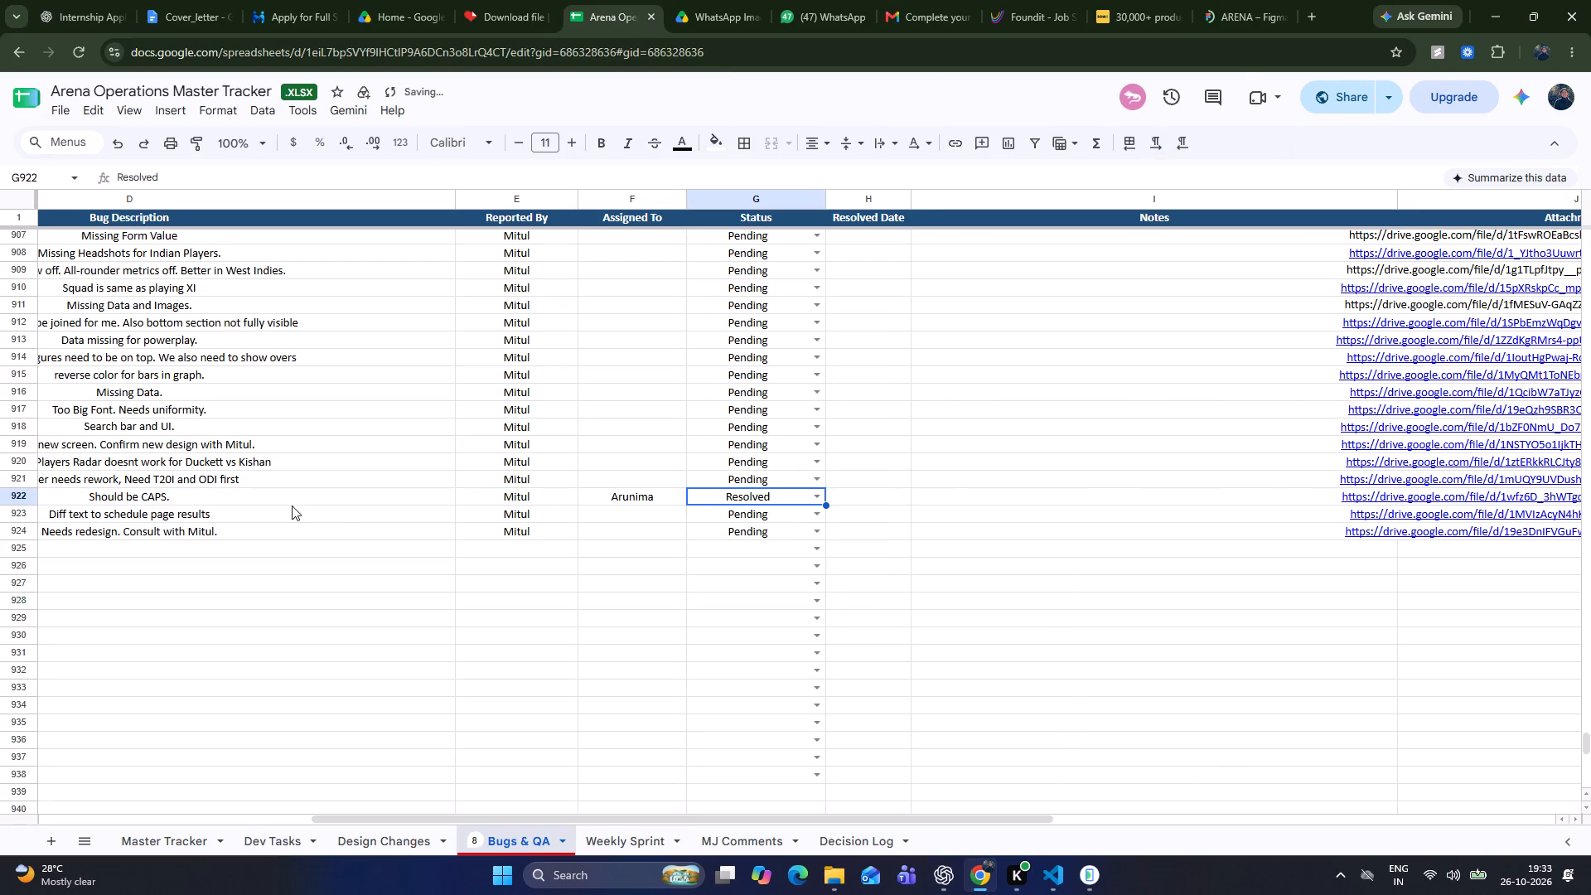
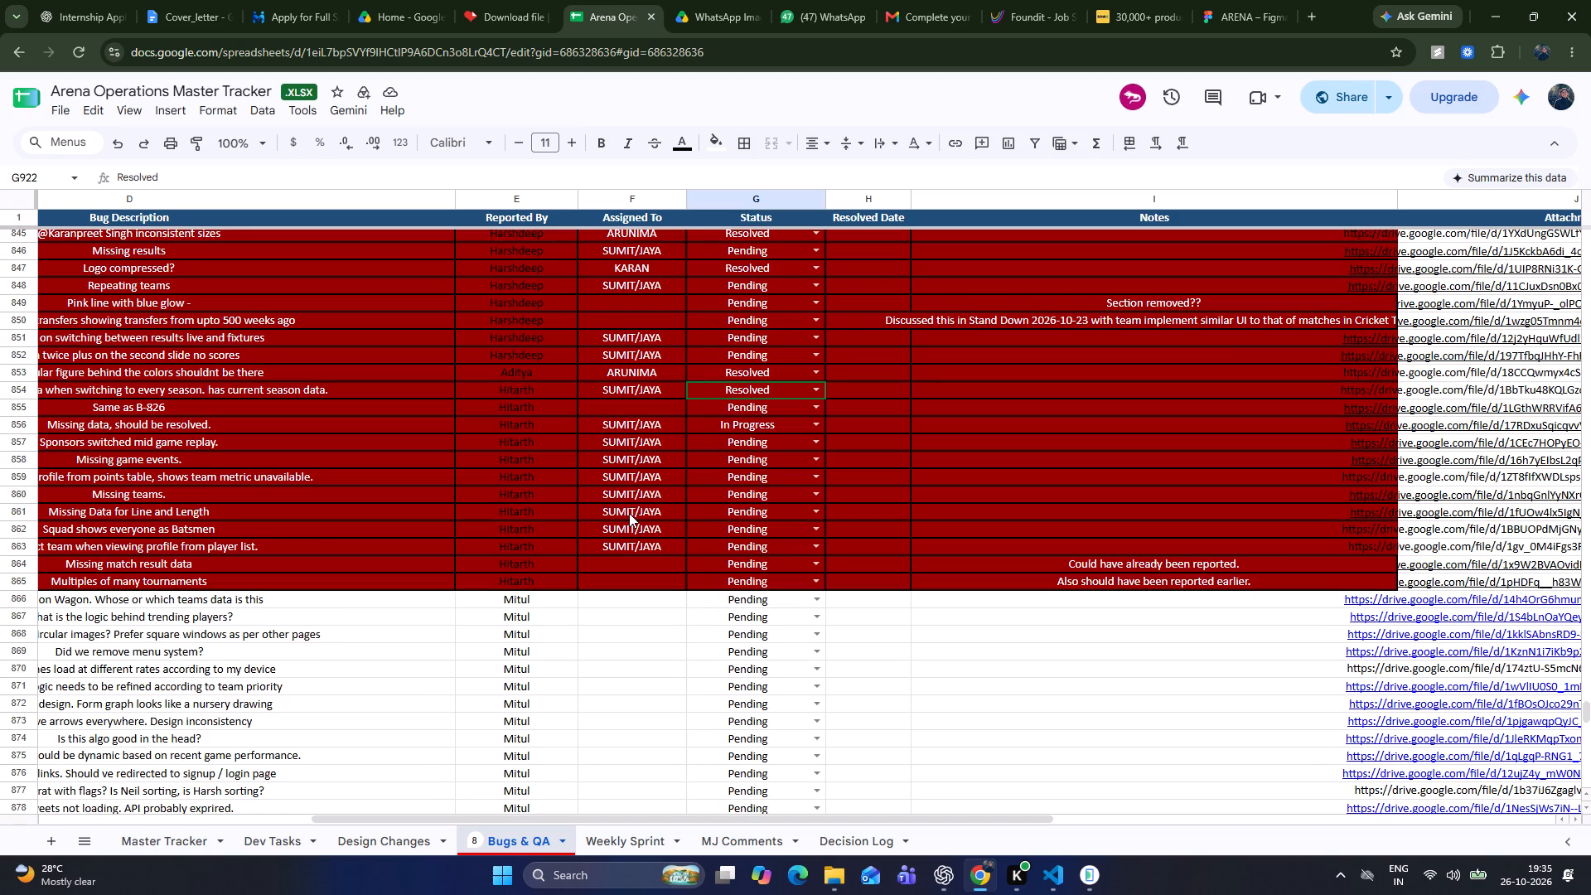
Look through the bug rows in the Bugs & QA sheet, including their assignees and statuses, for the next bug to handle.
scroll(629, 513, "right", 2)
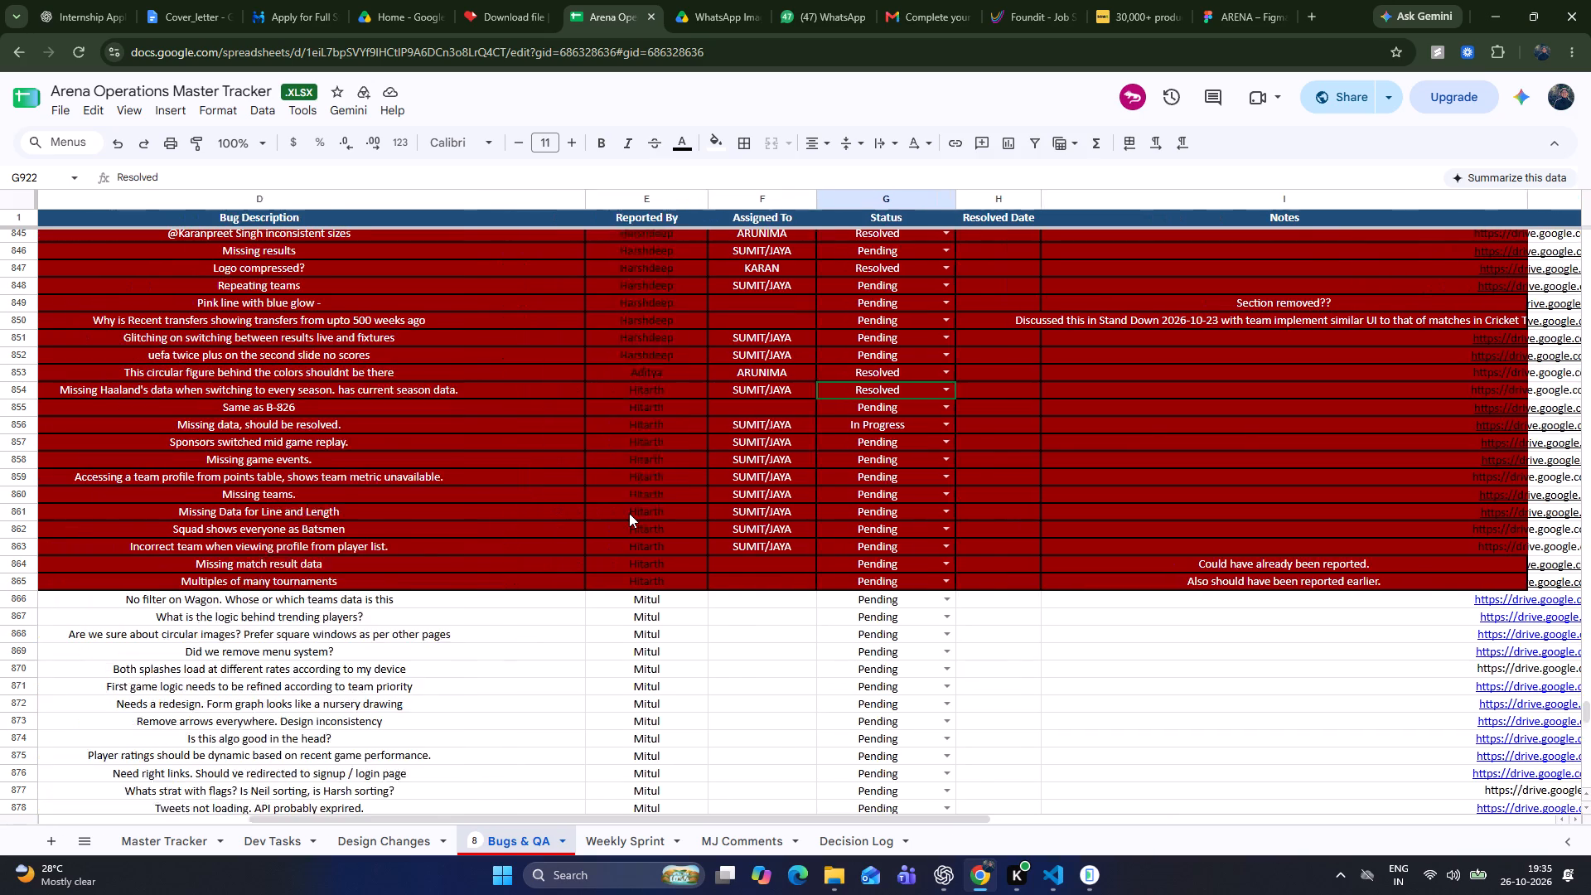
scroll(629, 513, "right", 6)
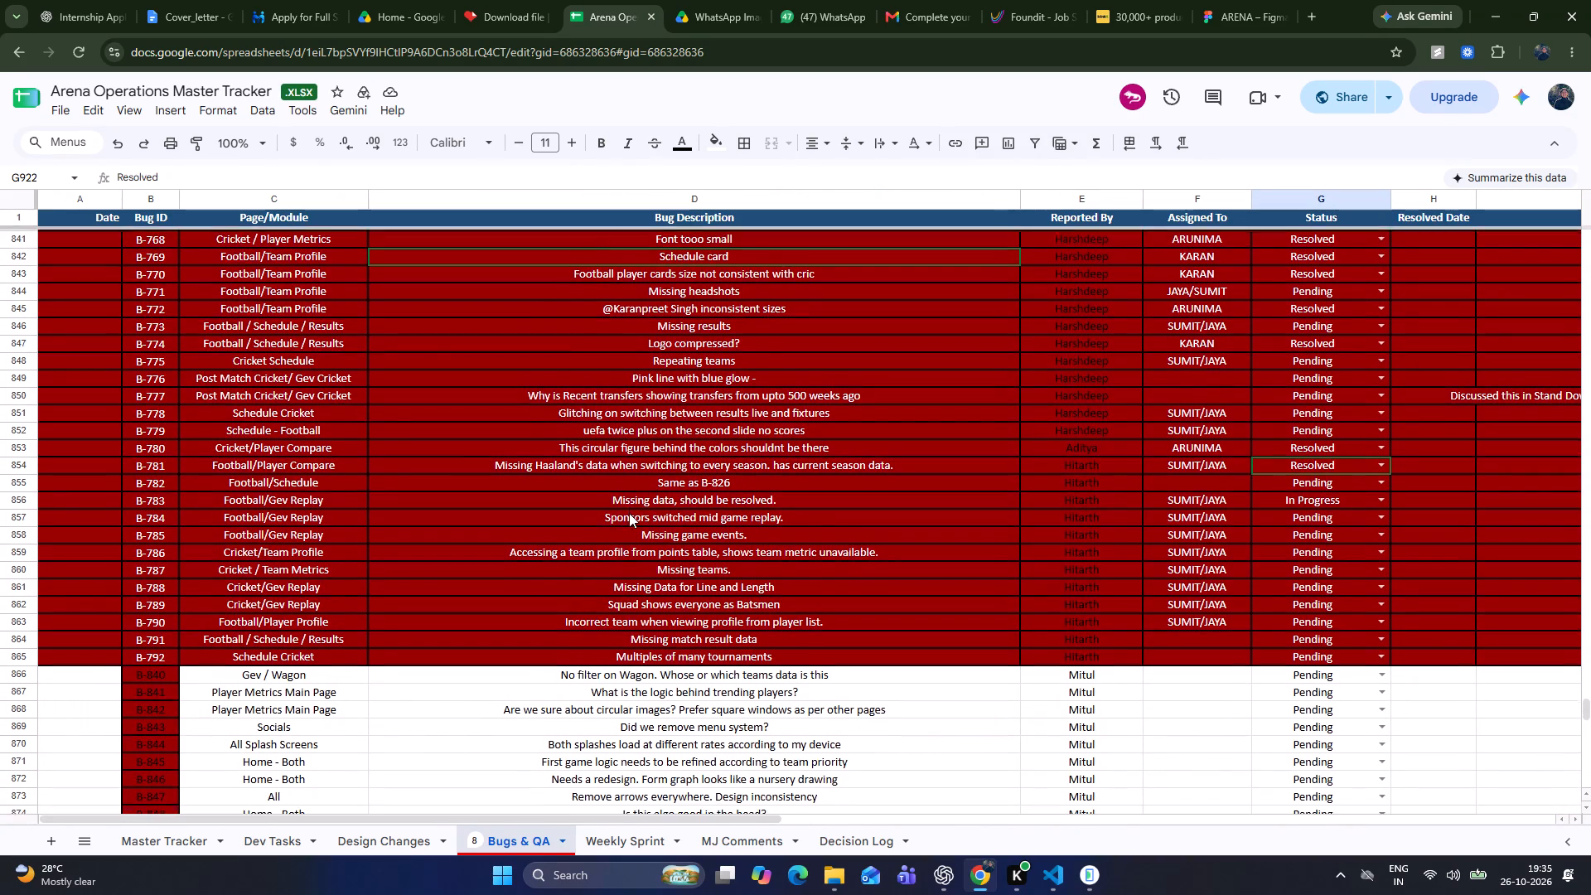
scroll(629, 513, "down", 2)
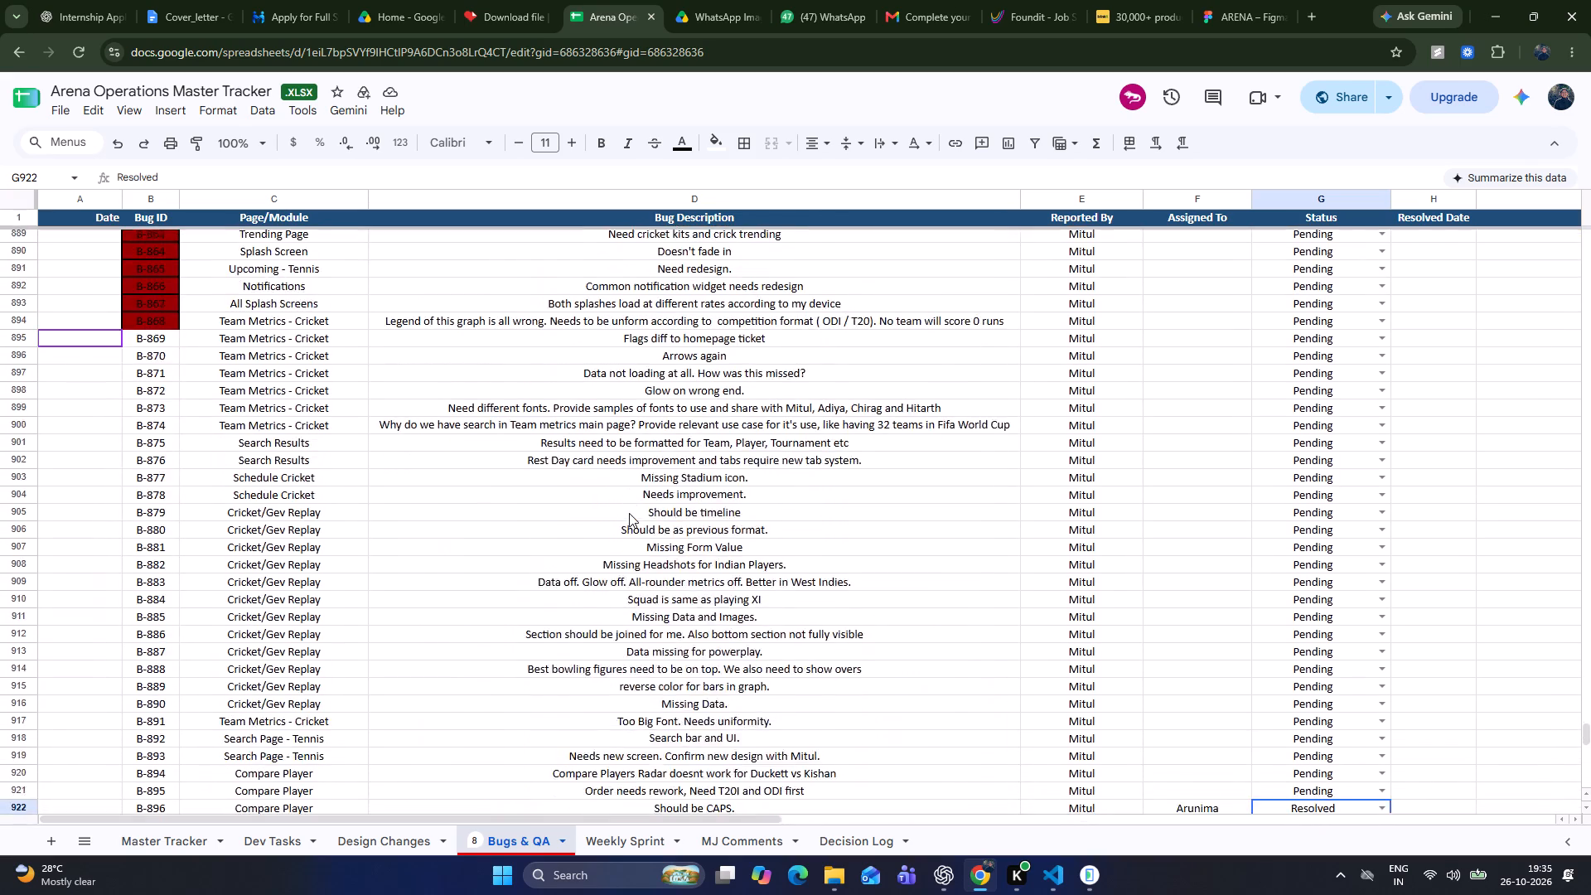
scroll(629, 513, "up", 8)
scroll(629, 513, "down", 6)
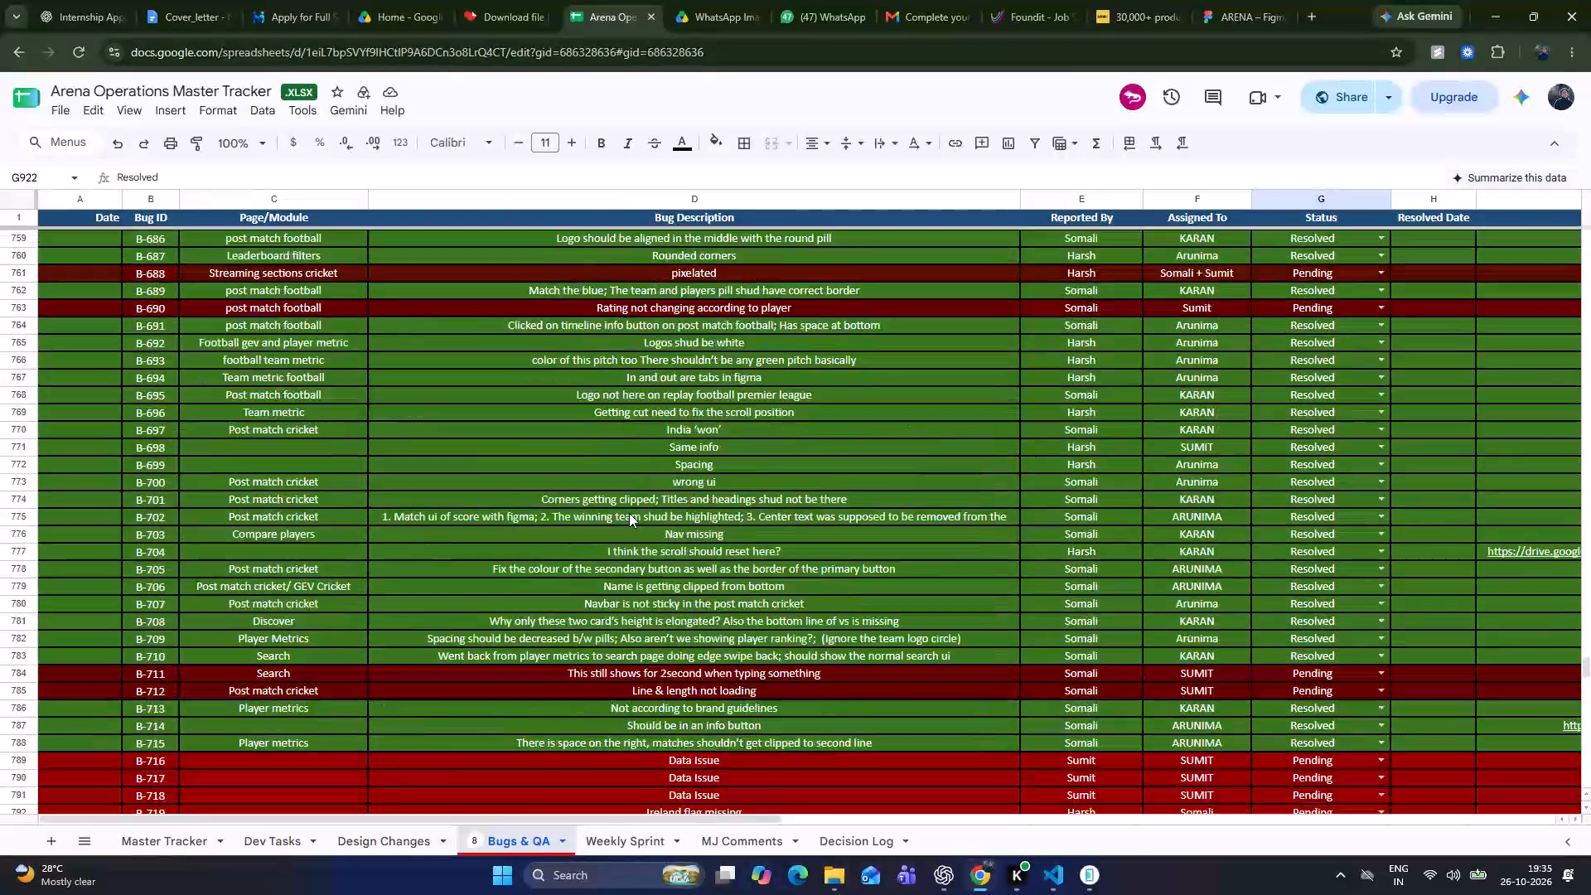
scroll(629, 513, "down", 4)
scroll(629, 513, "up", 1)
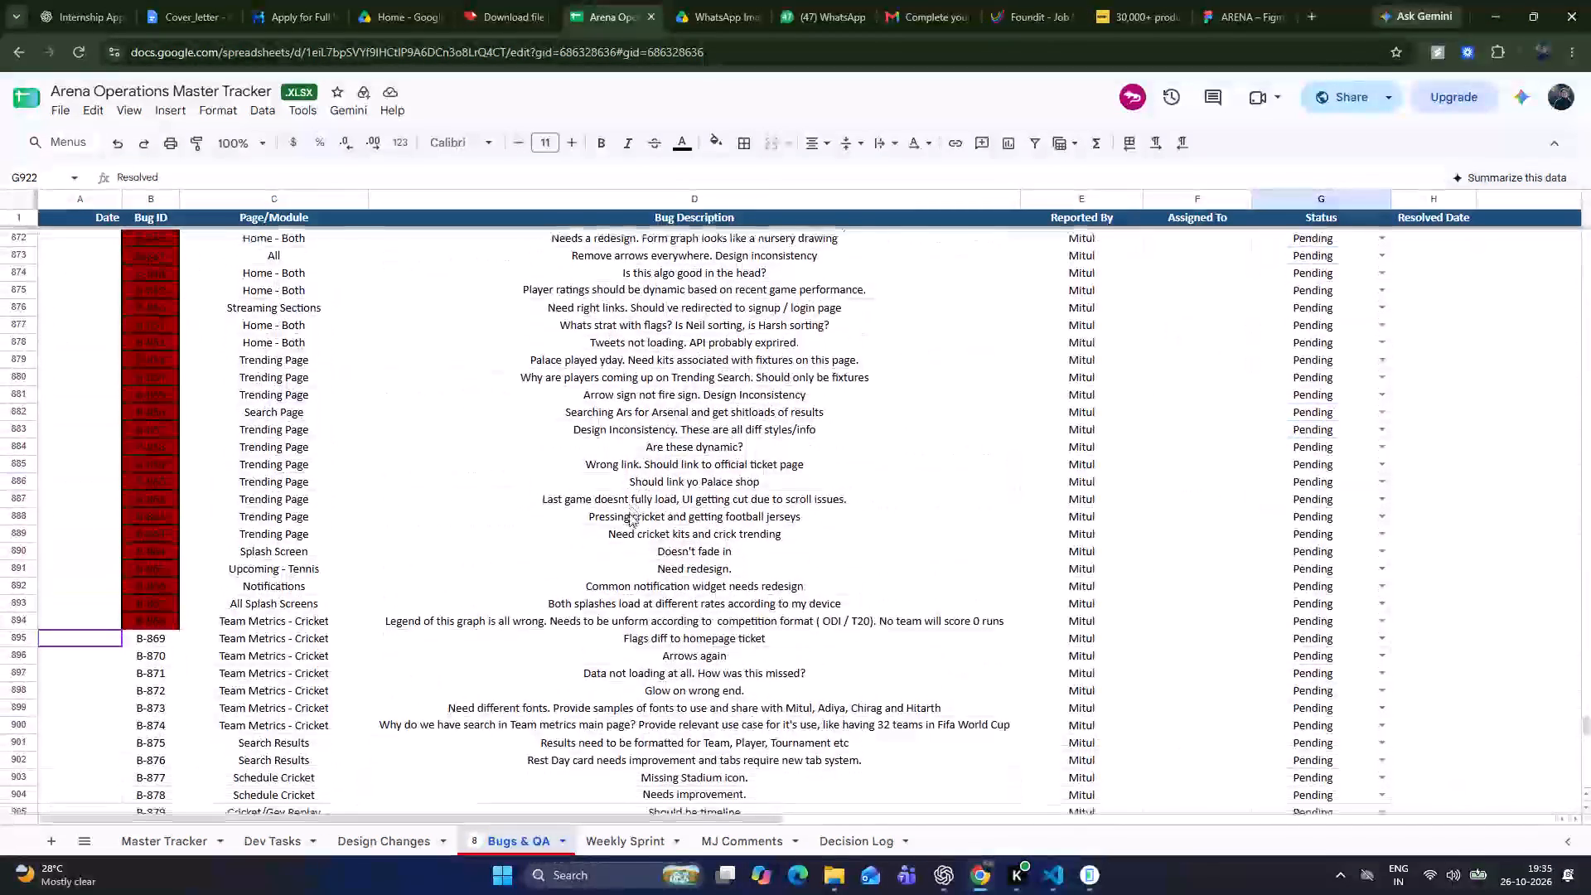
scroll(629, 513, "up", 3)
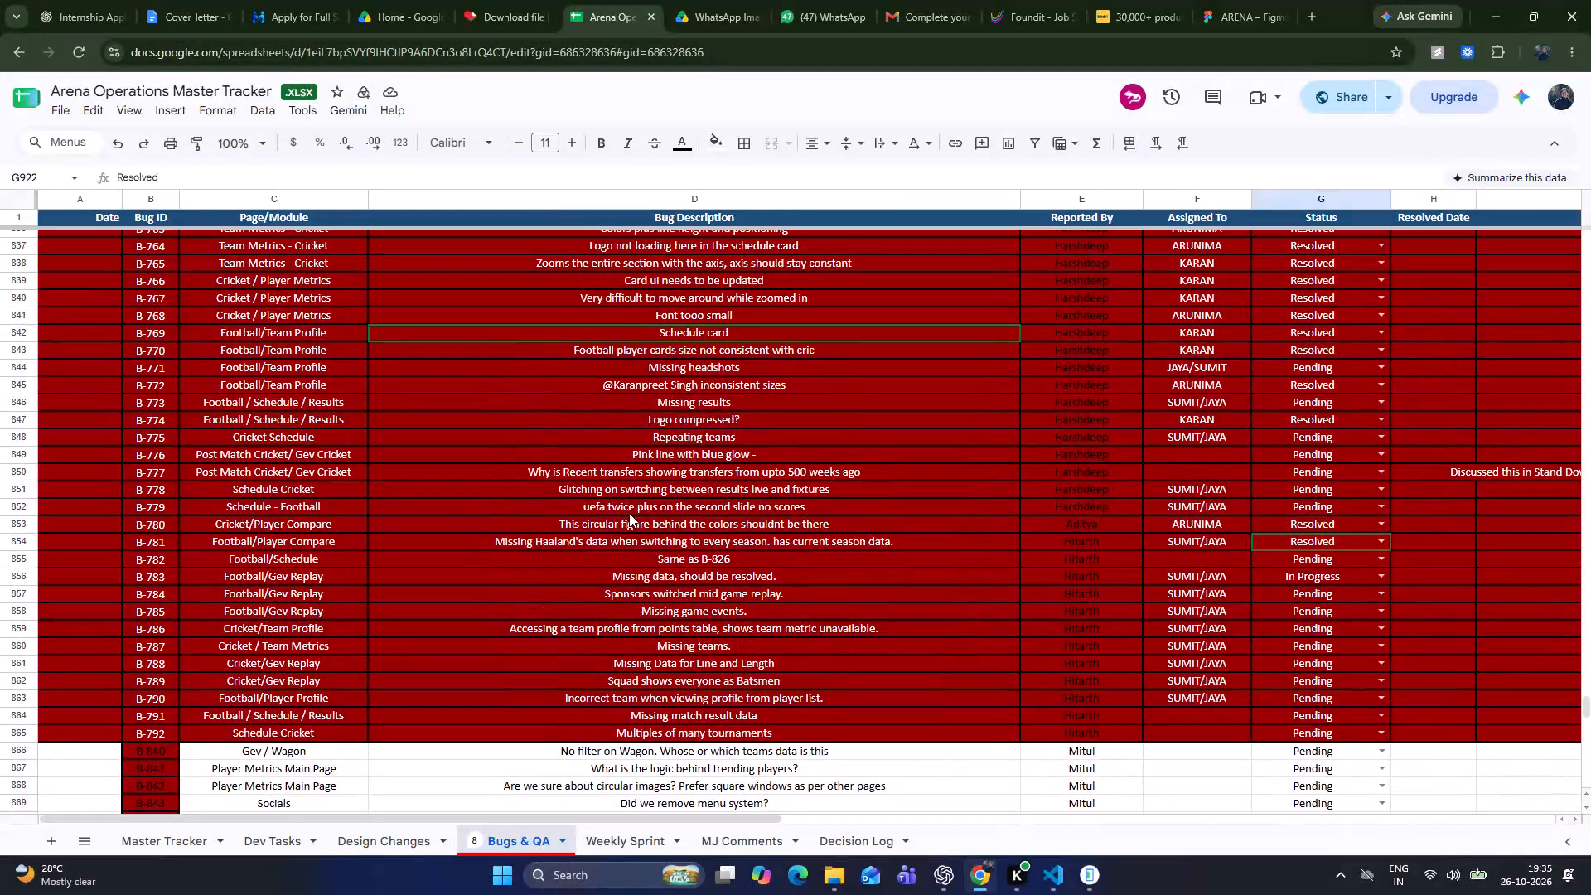
Enter the note "wheres 826" for the row 855 bug "Same as B-826".
scroll(829, 471, "left", 2)
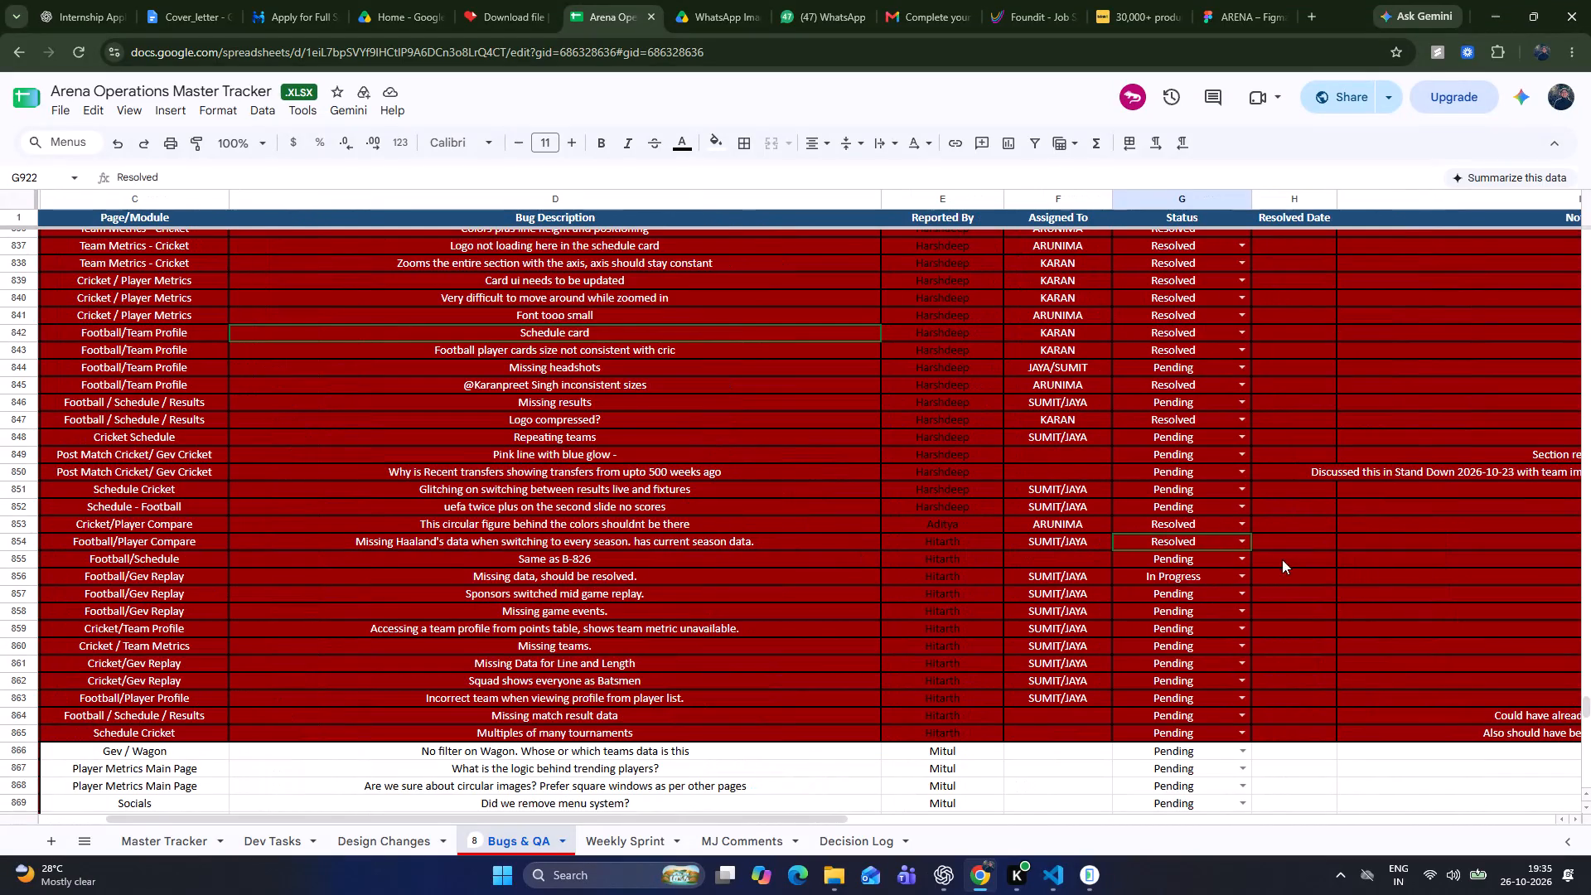
double_click(1378, 558)
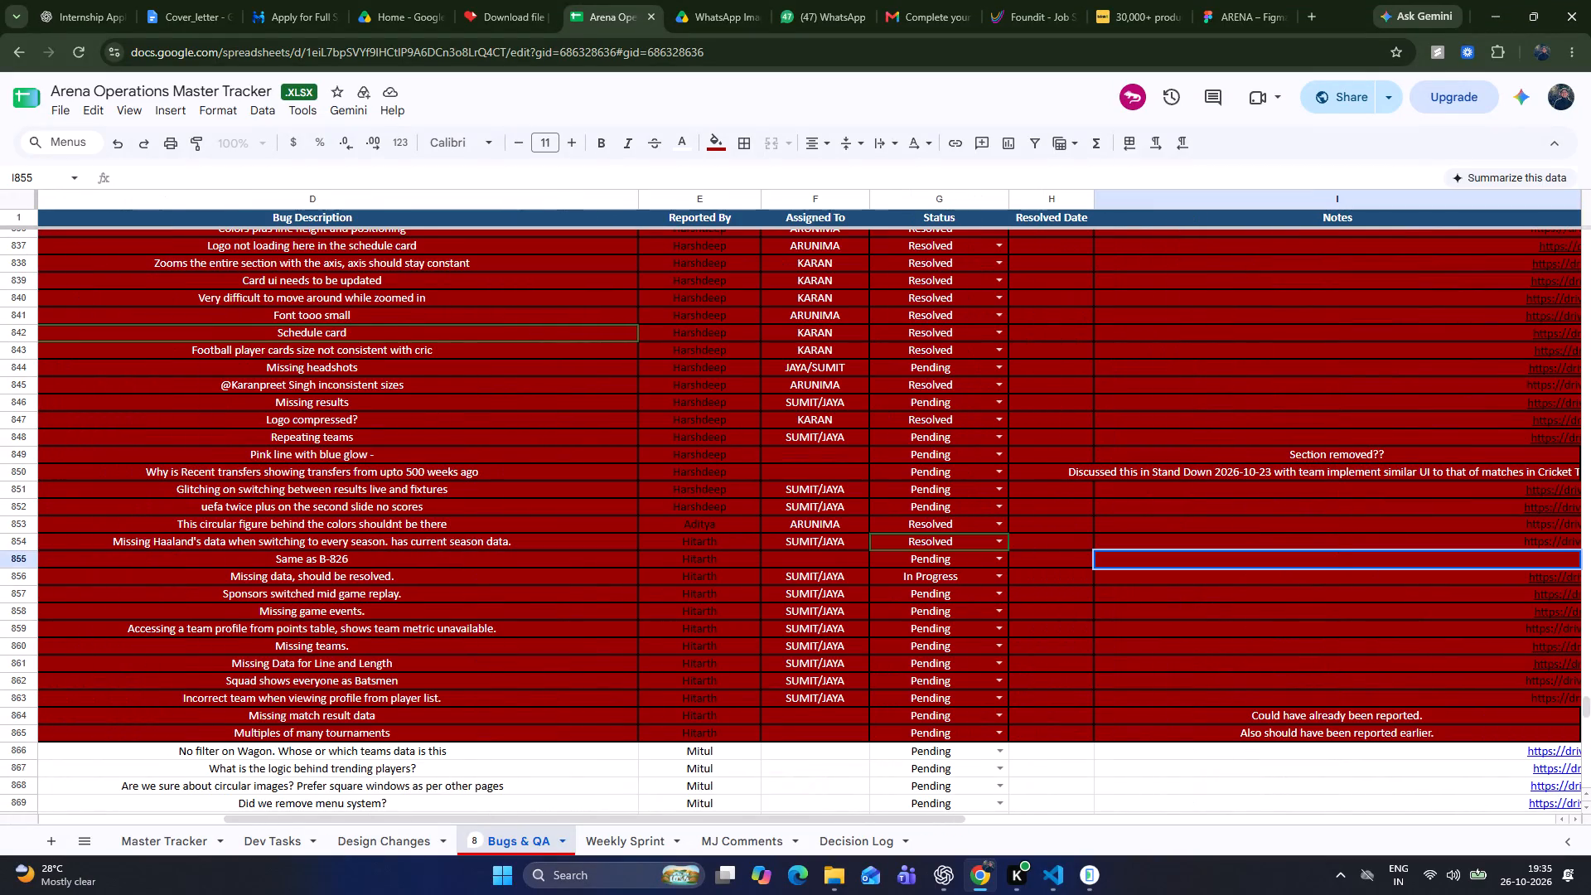
type("Whe")
key("BackSpace")
key("BackSpace")
key("BackSpace")
type("wheres")
key("space")
type("826")
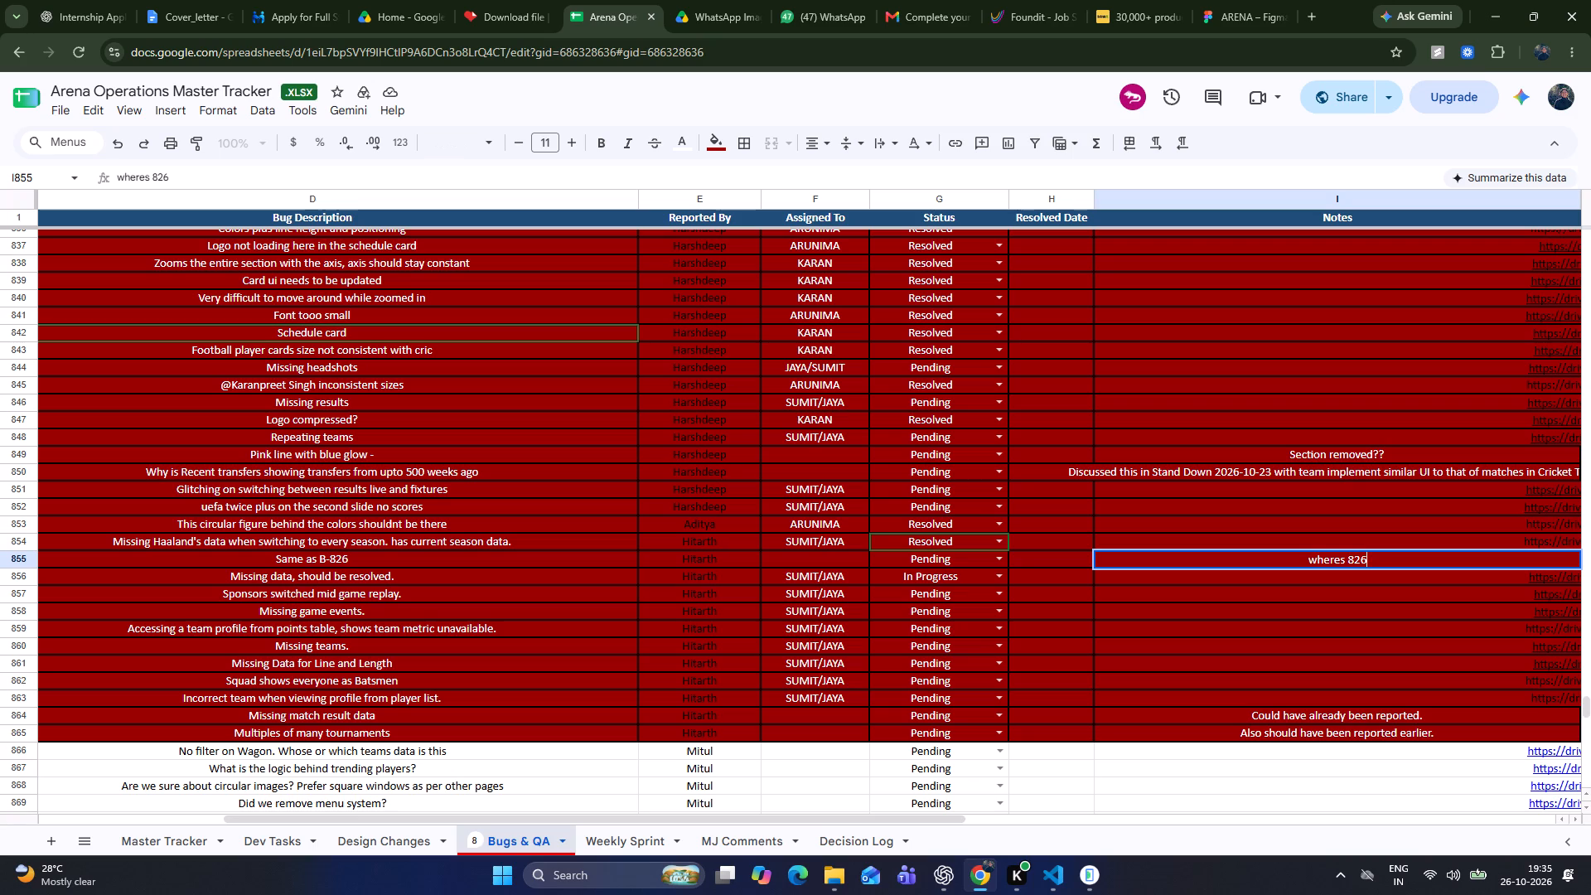
scroll(1378, 558, "up", 4)
left_click(1274, 405)
Examine the earlier bug rows around 794 to 850 and the newest rows 894 to 924, including their attachment links.
scroll(1274, 405, "up", 4)
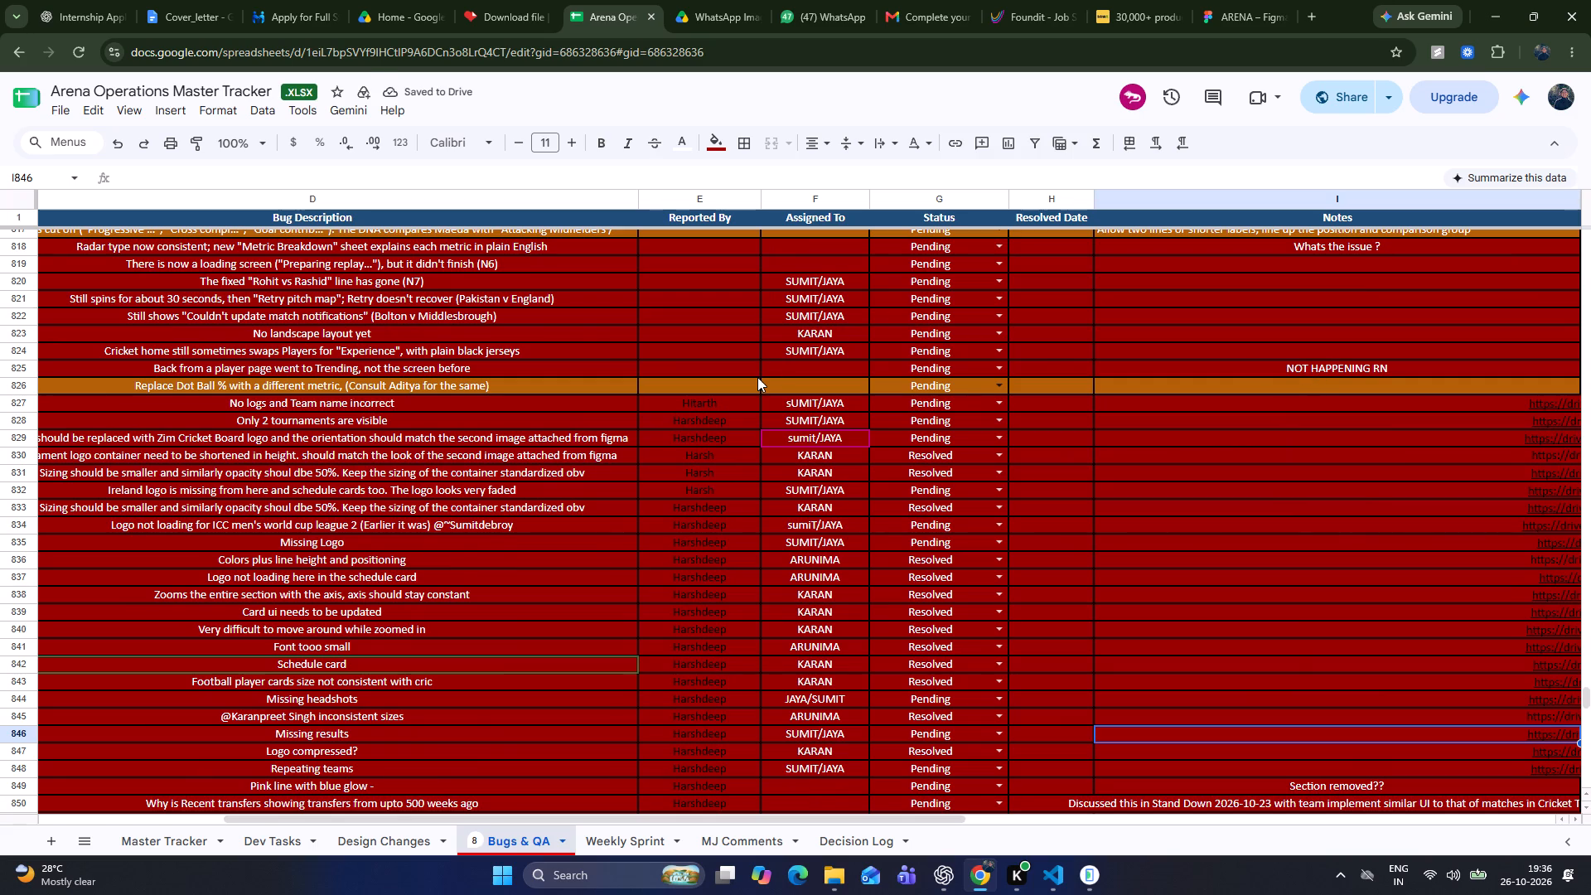
scroll(757, 377, "up", 1)
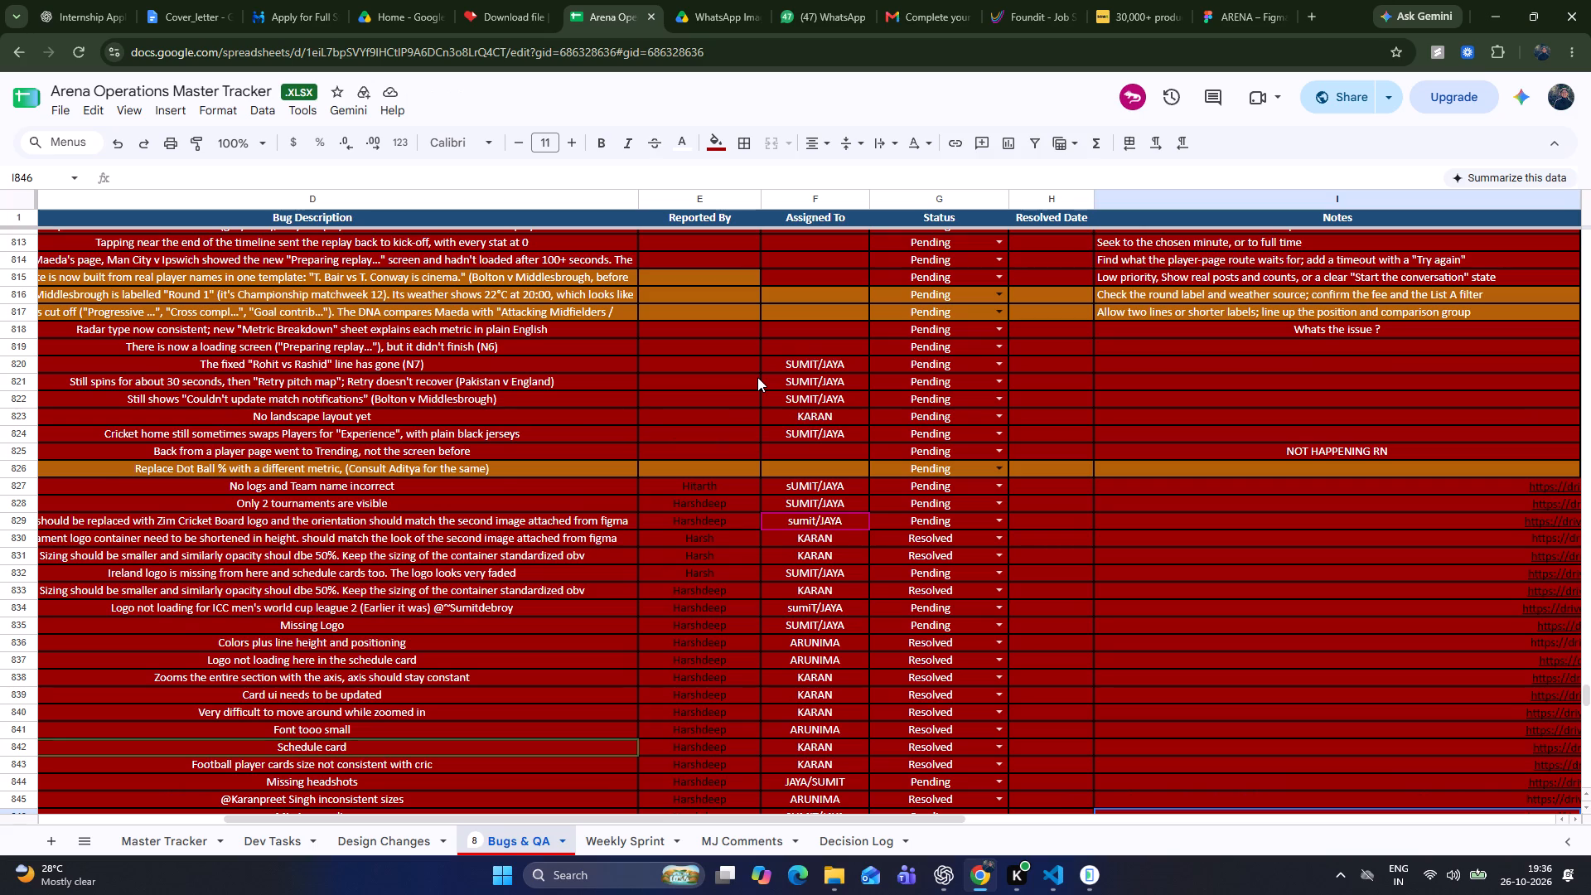
scroll(757, 377, "up", 4)
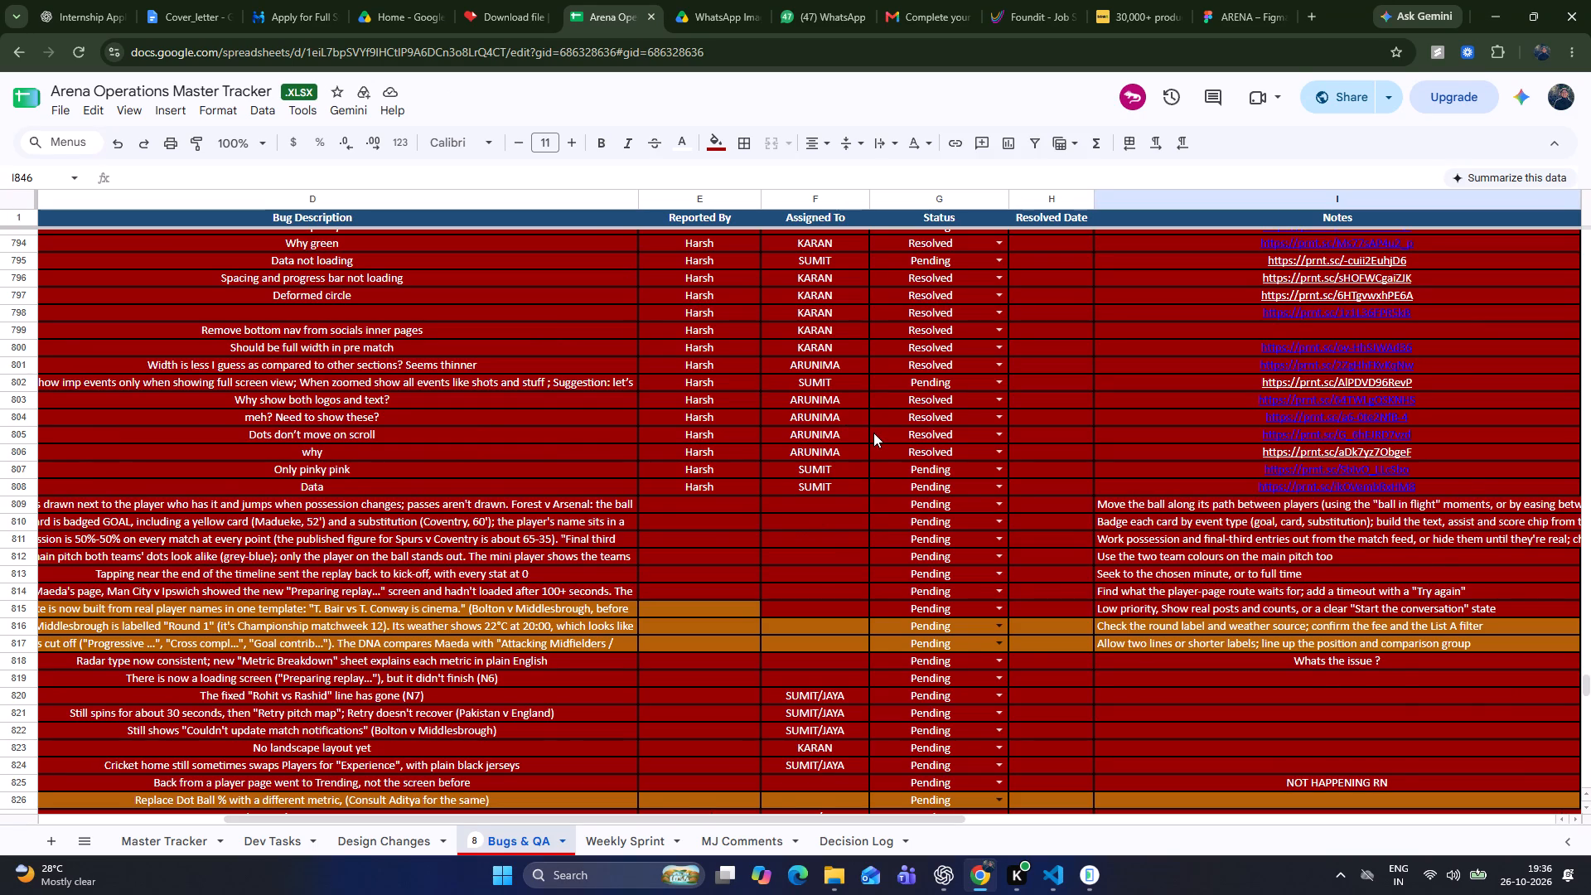
scroll(873, 433, "up", 4)
scroll(873, 433, "down", 19)
scroll(873, 433, "down", 6)
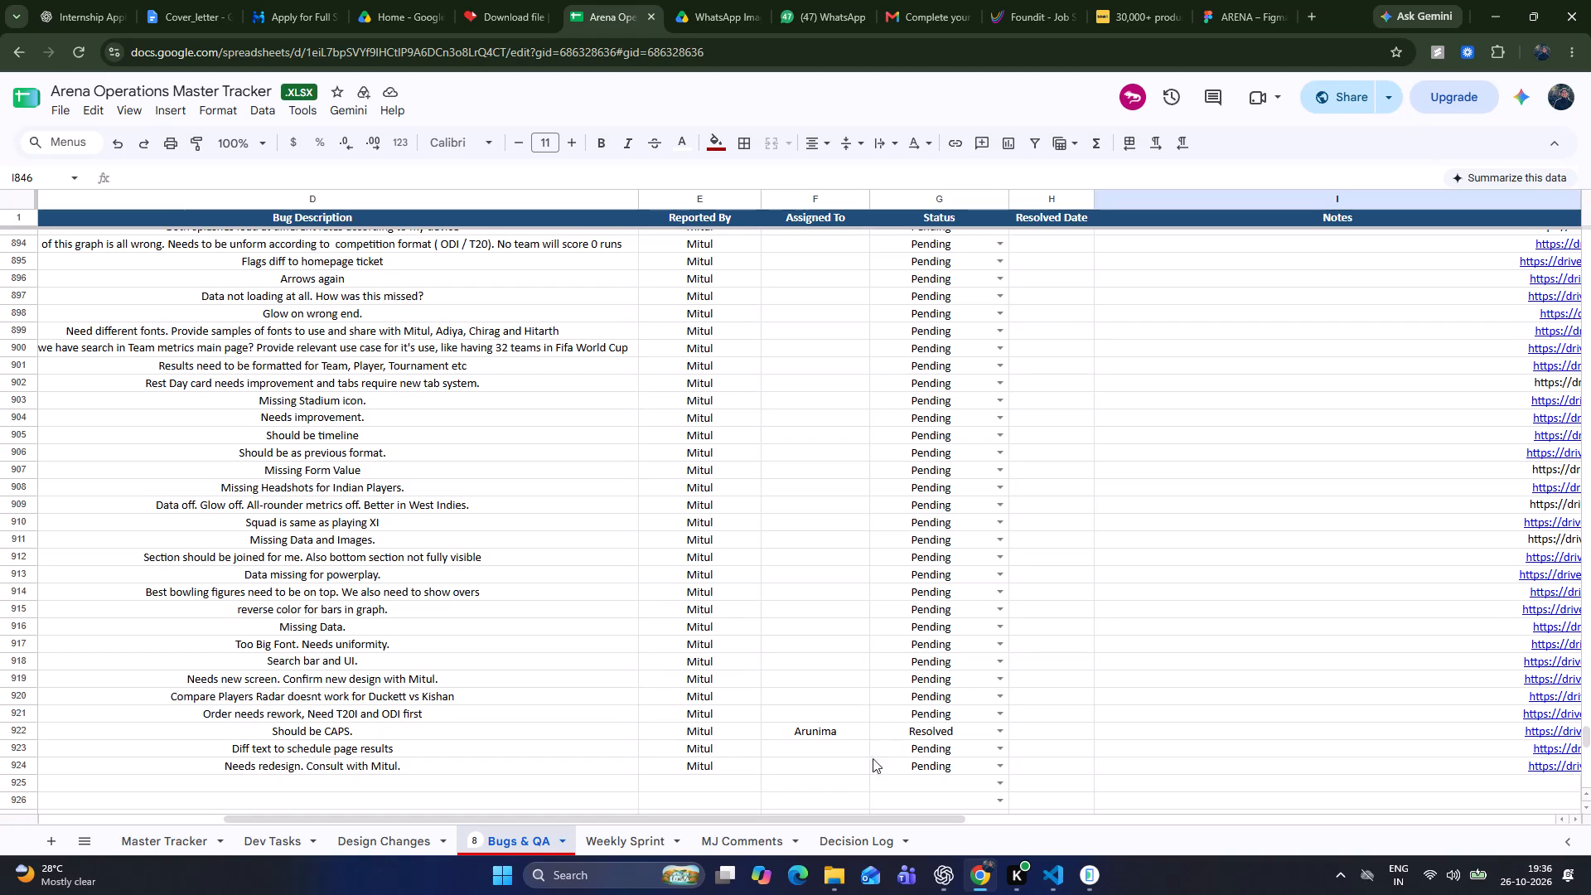
scroll(1173, 728, "left", 2)
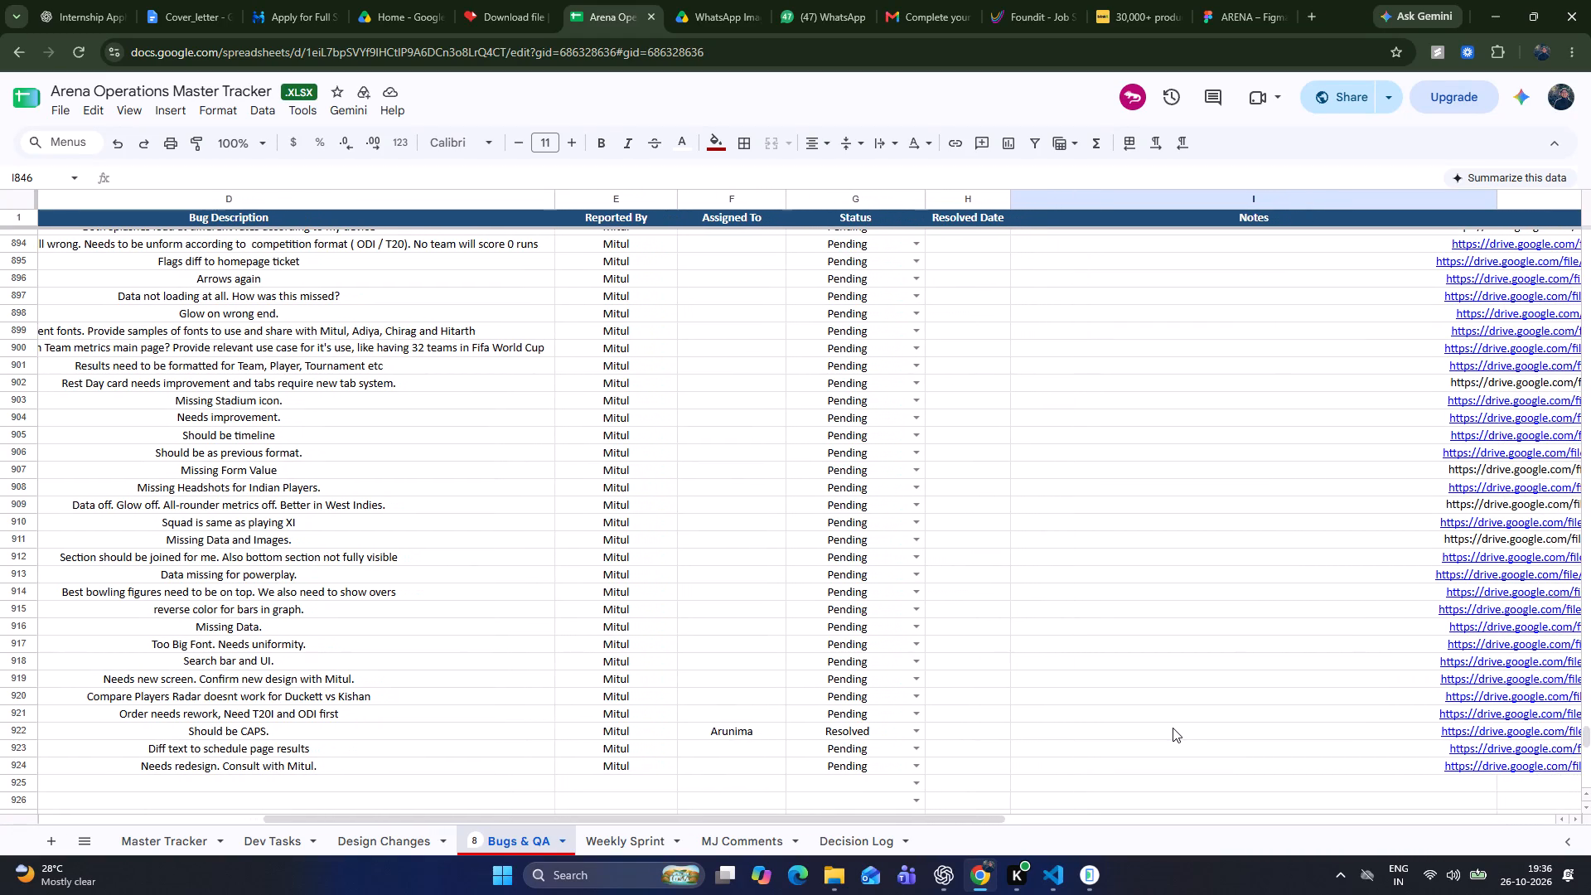
scroll(1173, 728, "left", 4)
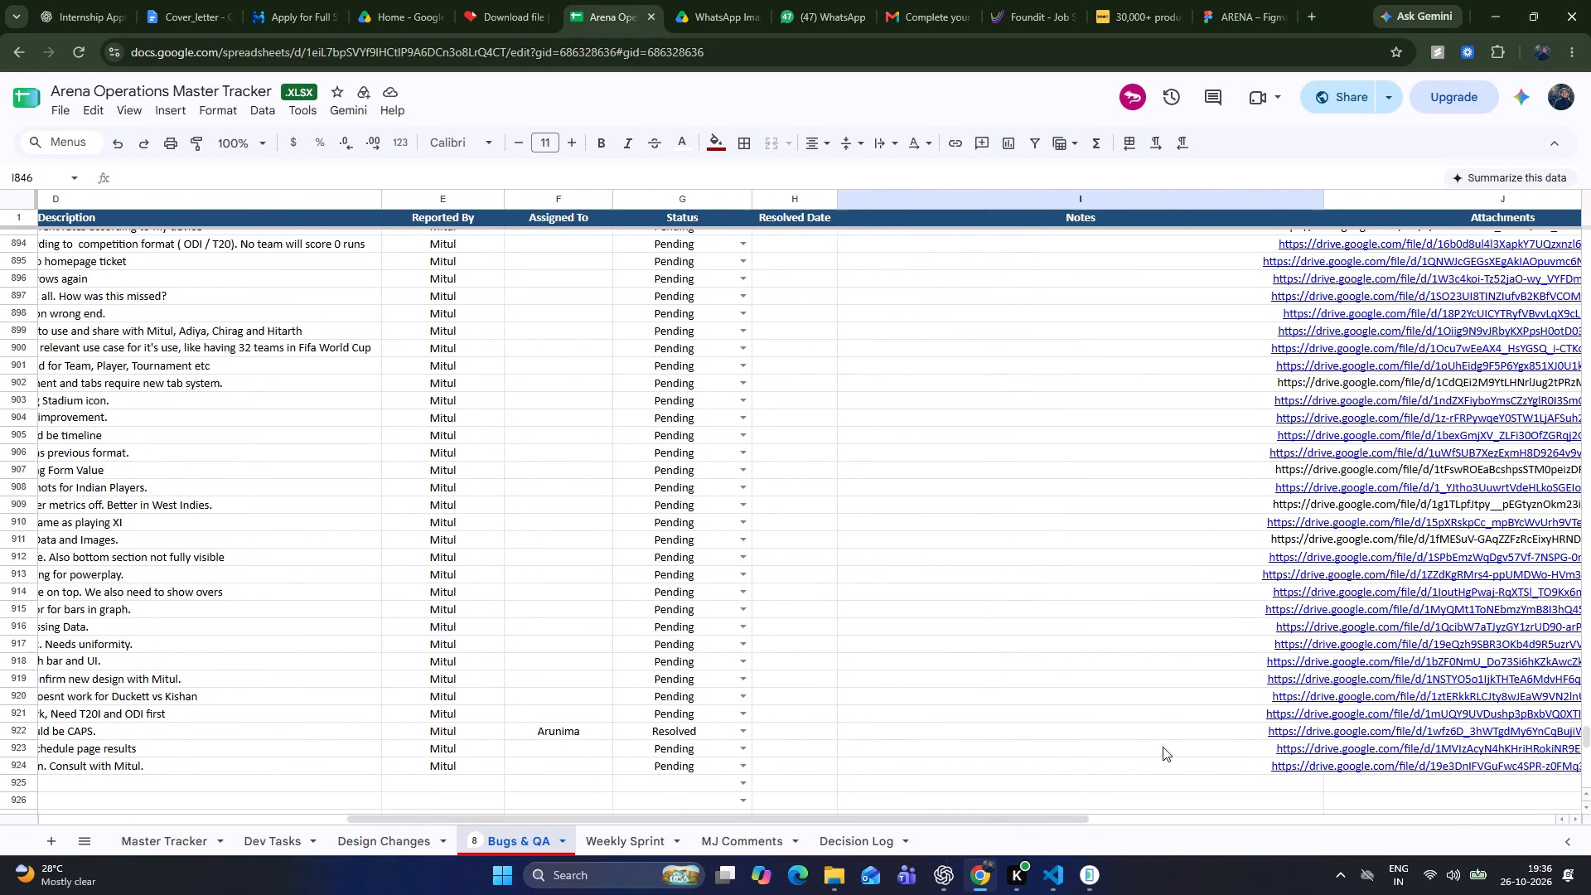